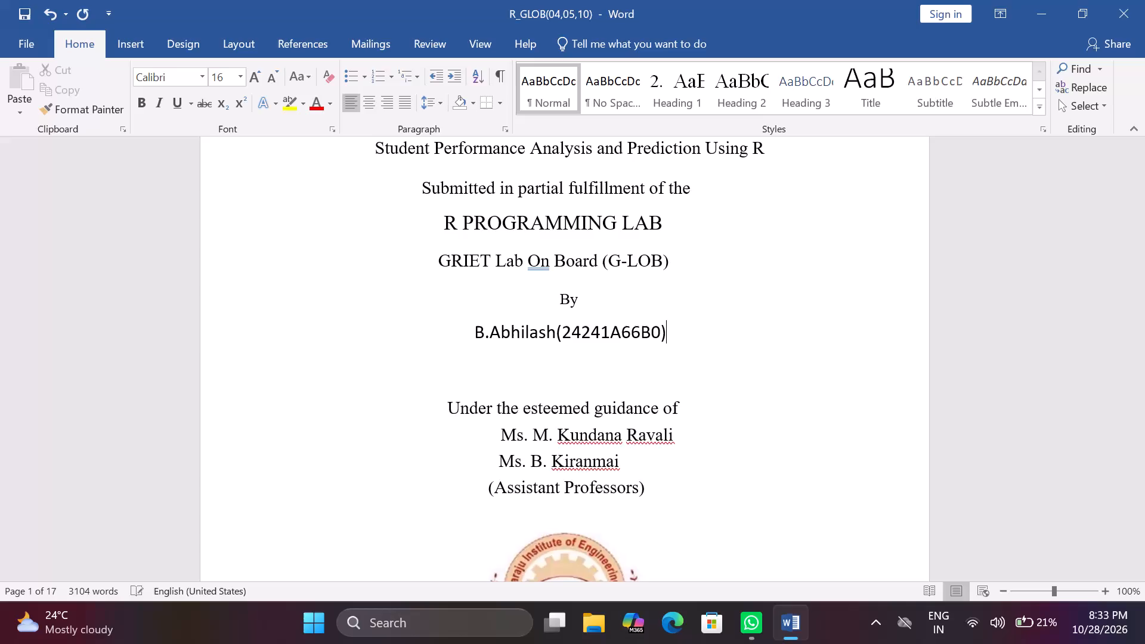
Add the second student's name on a new line below the first student's, indented with spaces to roughly match it.
key("Return")
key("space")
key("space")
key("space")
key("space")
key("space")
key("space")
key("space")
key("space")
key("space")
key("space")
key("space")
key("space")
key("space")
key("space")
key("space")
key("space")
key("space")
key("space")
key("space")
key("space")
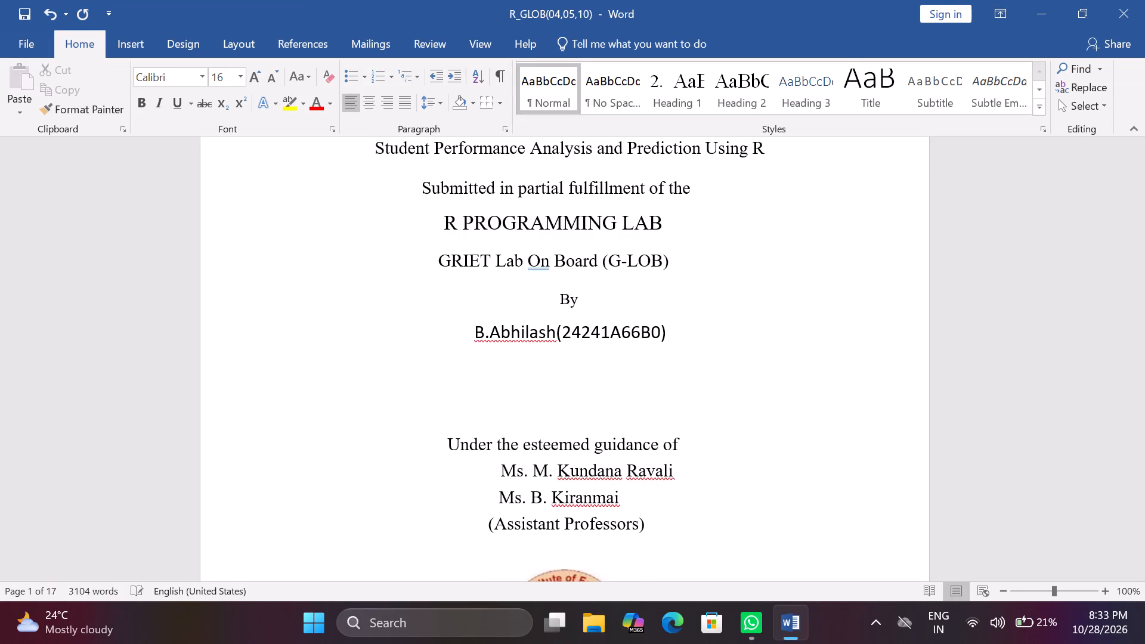
key("BackSpace")
key("BackSpace")
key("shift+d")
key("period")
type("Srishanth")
Enter the second student's roll number in parentheses directly after the name.
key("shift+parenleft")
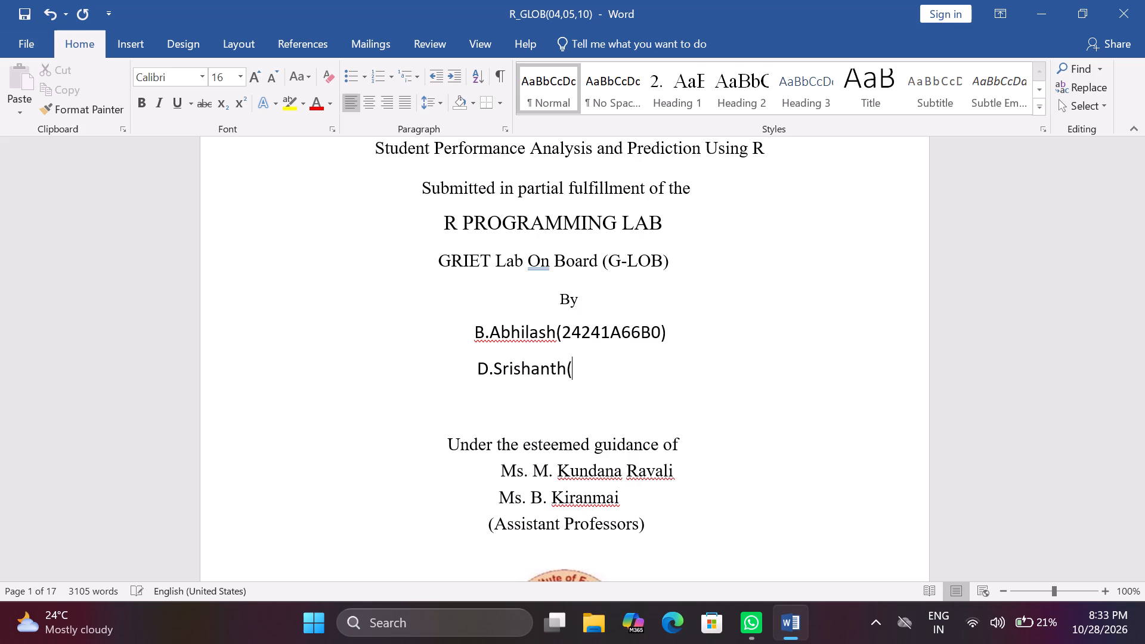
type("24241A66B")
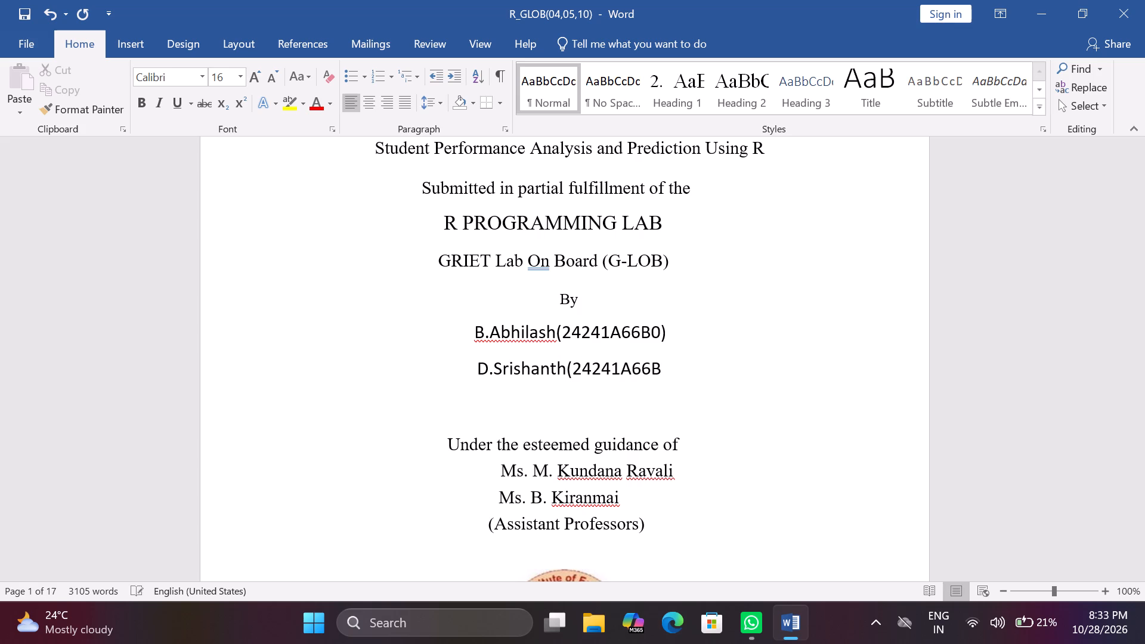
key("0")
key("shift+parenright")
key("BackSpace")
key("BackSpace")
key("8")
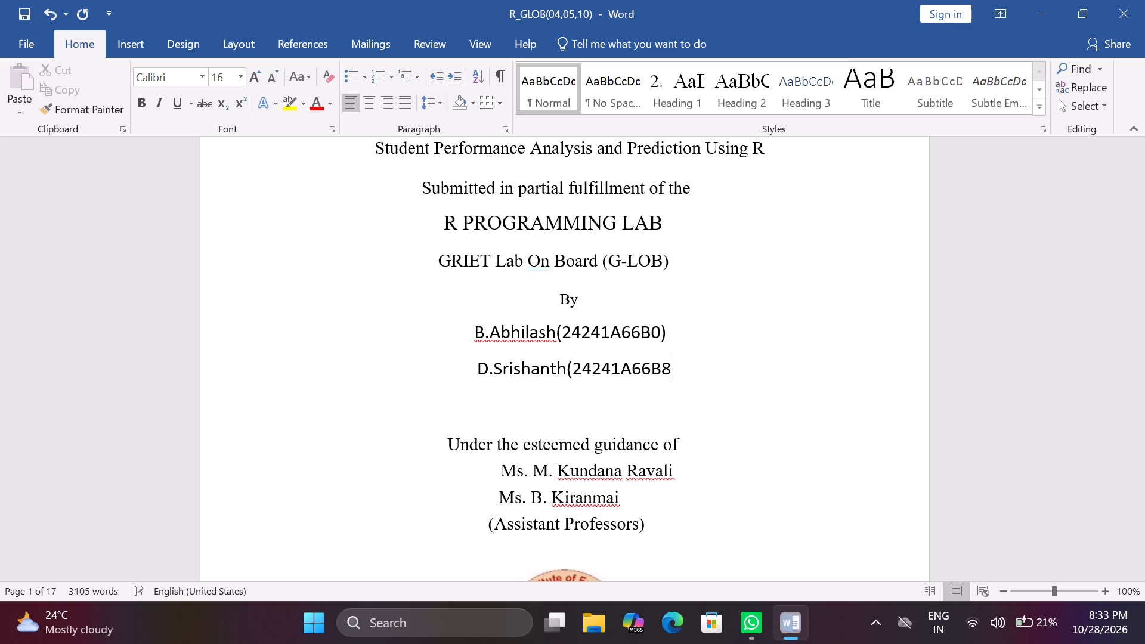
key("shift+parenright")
Remove one leading space before the second student's name to align it more closely with the first student's line.
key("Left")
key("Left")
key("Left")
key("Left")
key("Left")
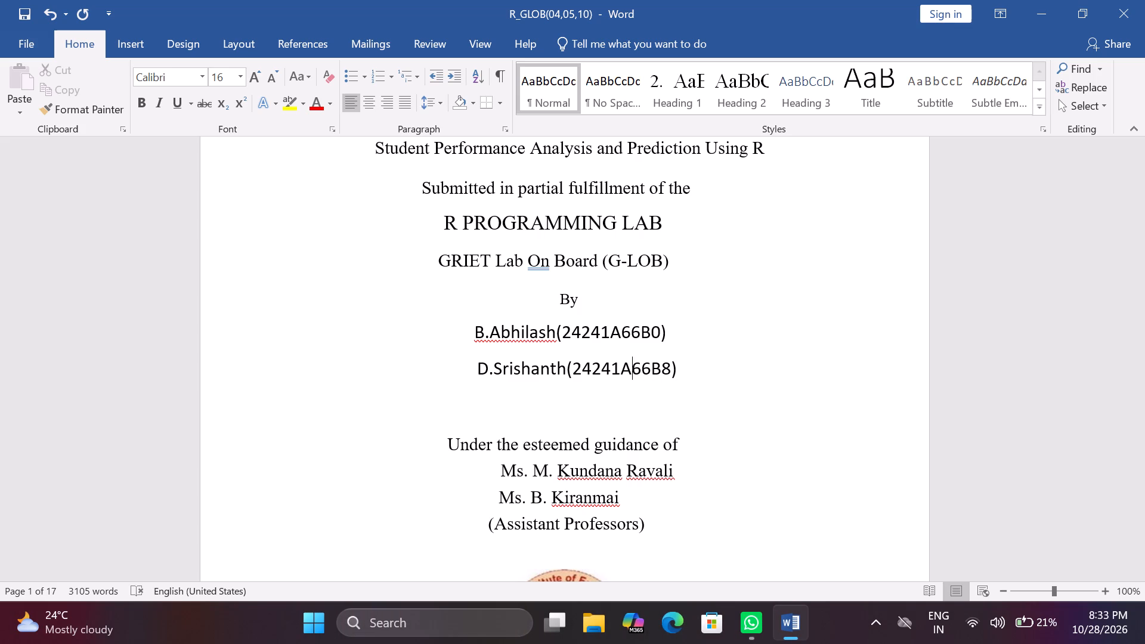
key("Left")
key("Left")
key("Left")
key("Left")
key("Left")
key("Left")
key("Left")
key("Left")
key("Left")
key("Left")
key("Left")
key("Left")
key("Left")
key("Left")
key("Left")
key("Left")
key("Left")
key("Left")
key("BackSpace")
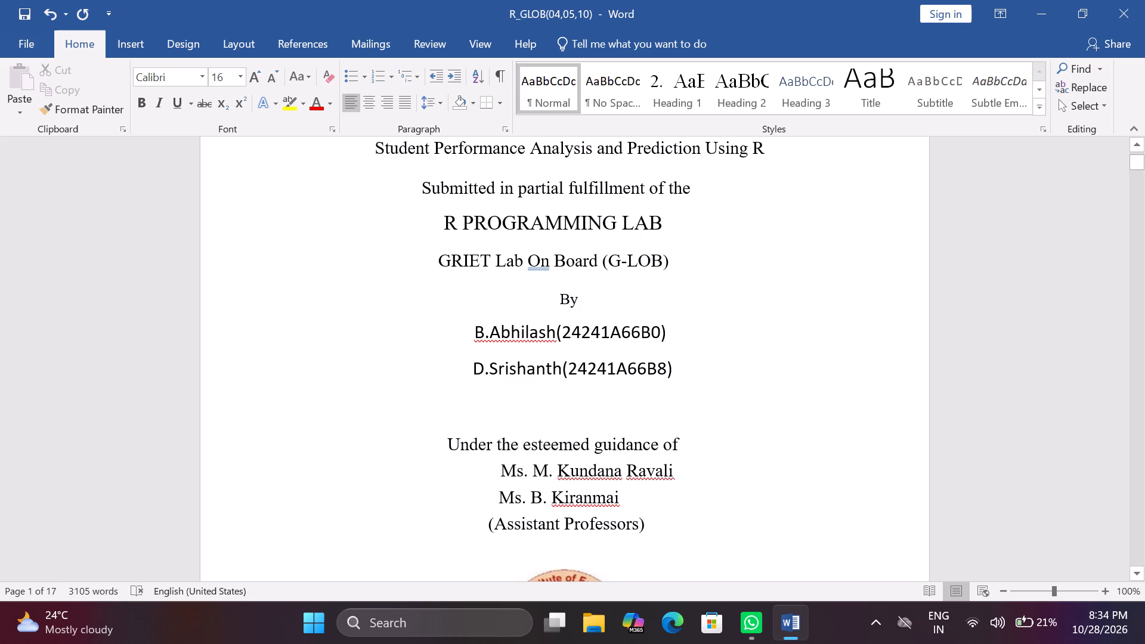
Add the third student's name on a new line below the second student's, indented with spaces to align with it.
left_click(677, 368)
key("Return")
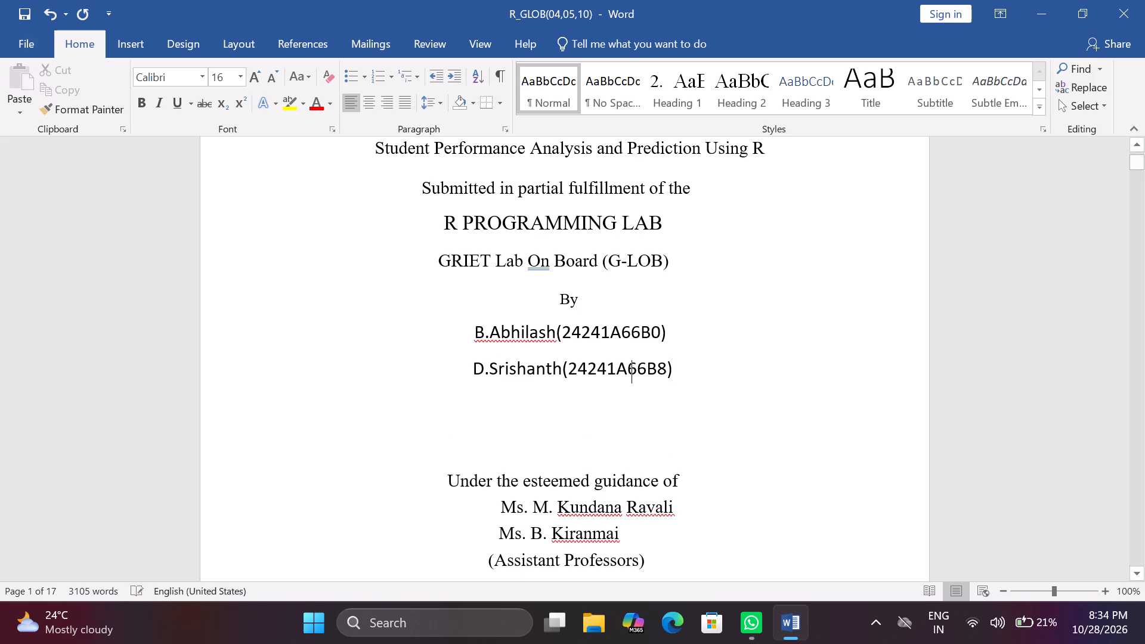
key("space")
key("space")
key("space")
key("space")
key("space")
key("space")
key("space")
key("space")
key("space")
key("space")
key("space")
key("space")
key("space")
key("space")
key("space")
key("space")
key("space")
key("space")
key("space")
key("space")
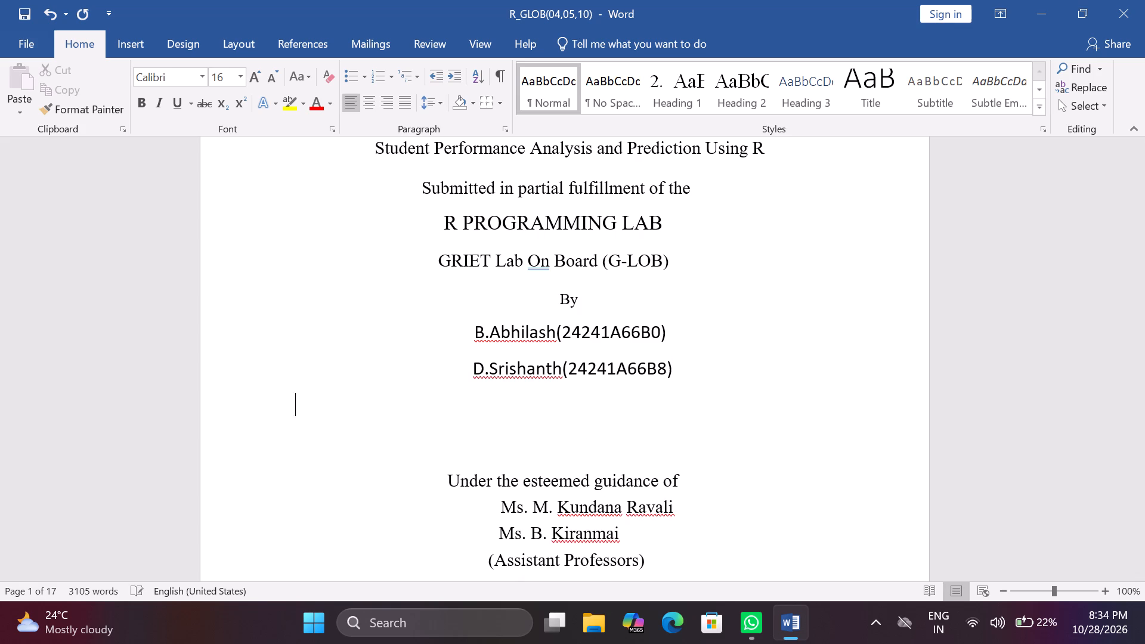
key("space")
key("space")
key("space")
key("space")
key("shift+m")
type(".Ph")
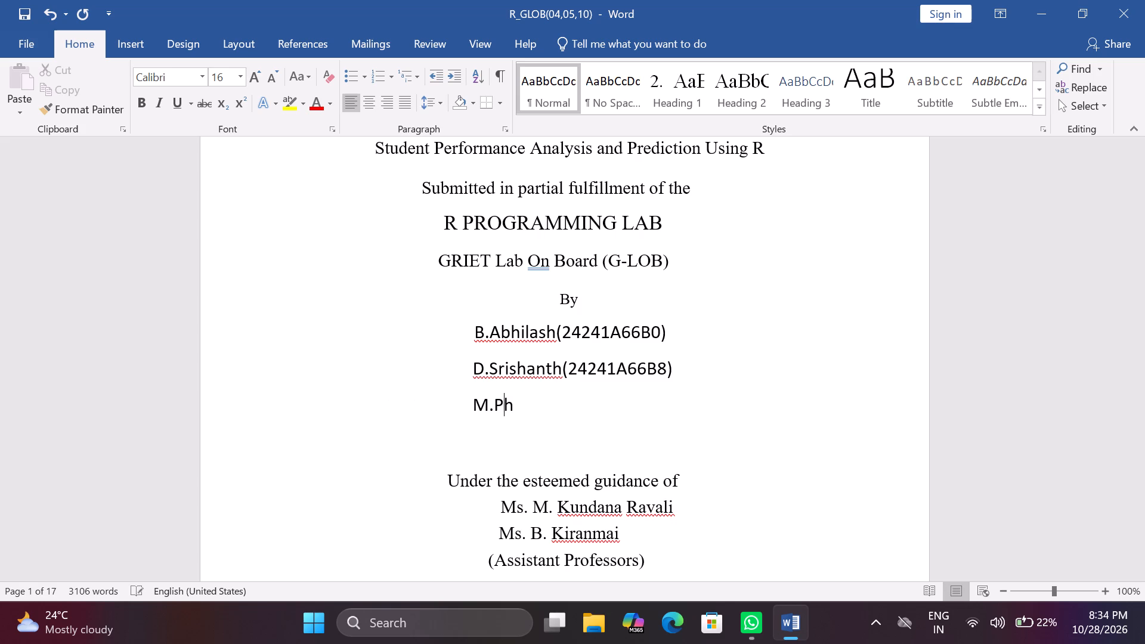
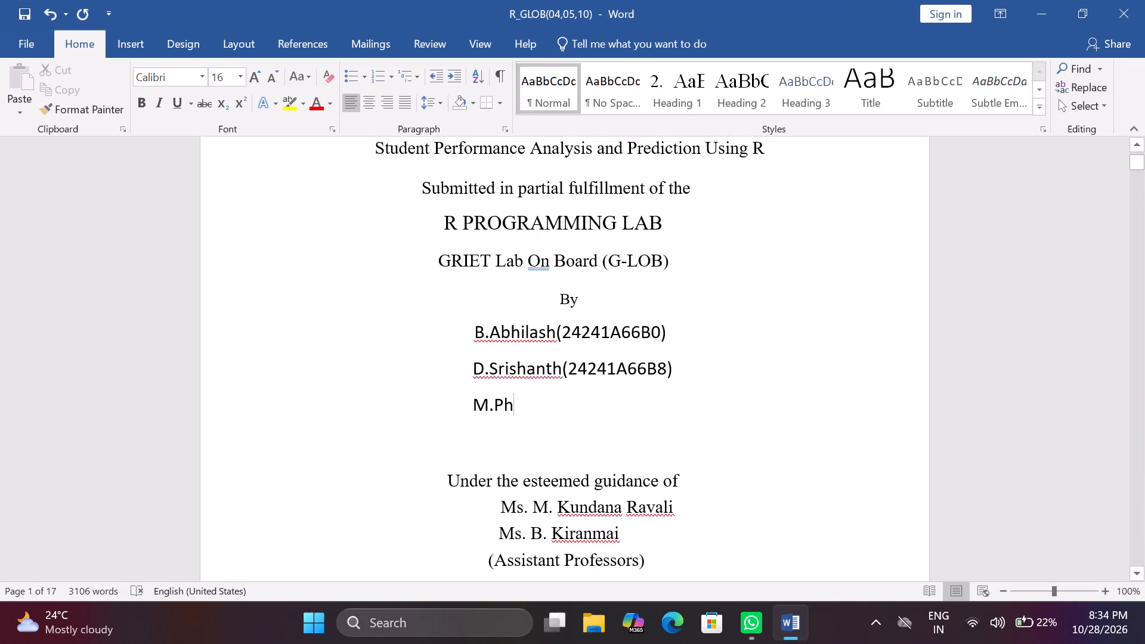
Finish the third student's name and add the roll number in parentheses directly after it.
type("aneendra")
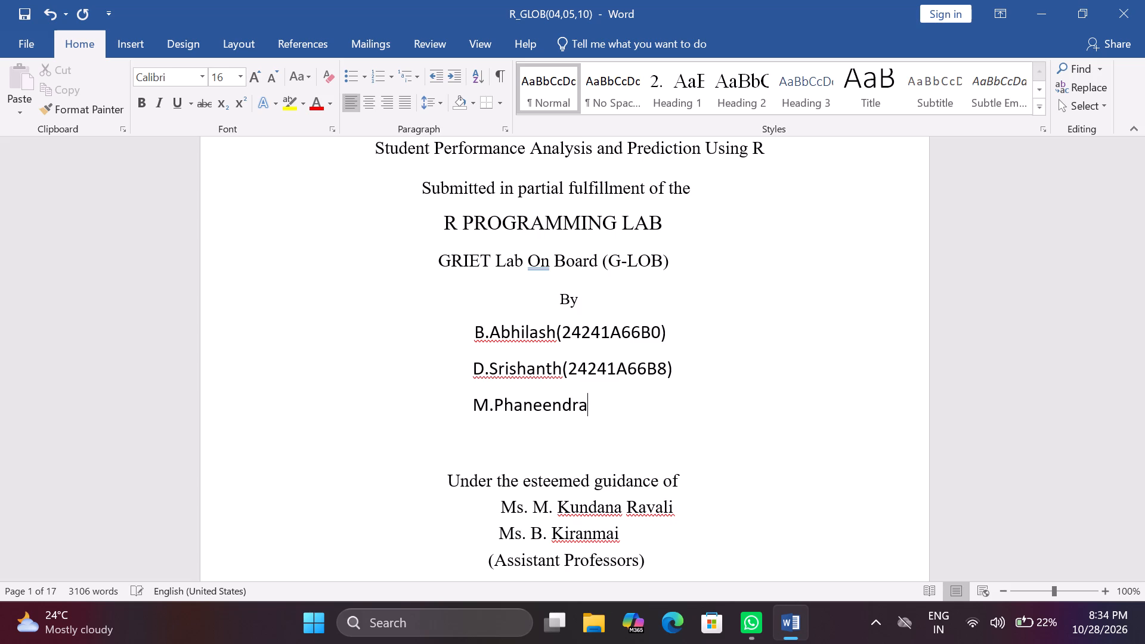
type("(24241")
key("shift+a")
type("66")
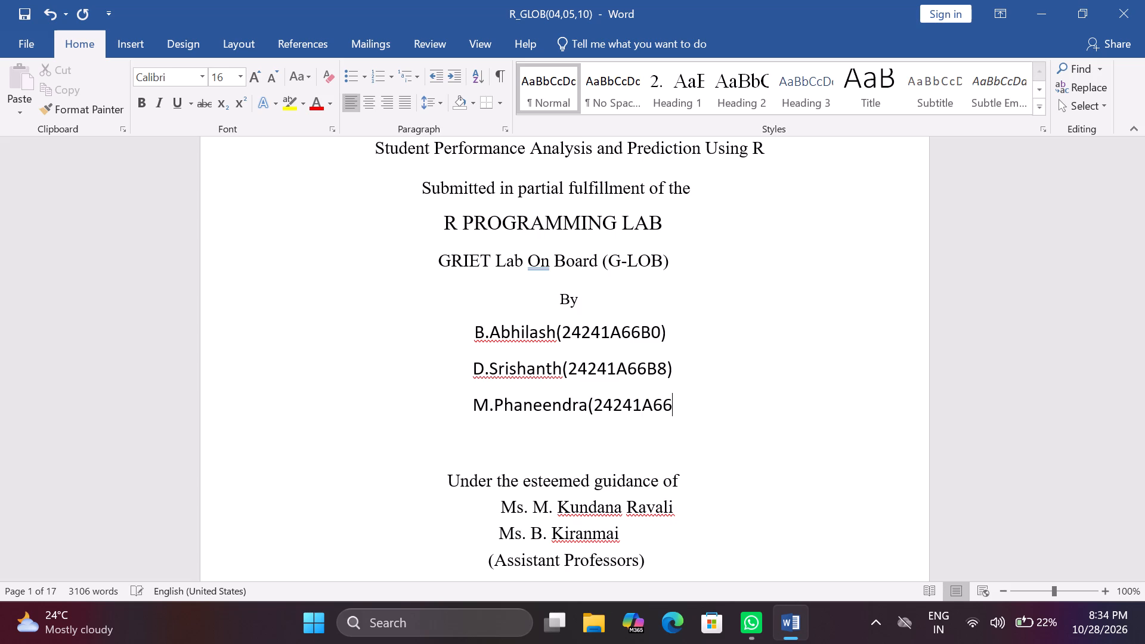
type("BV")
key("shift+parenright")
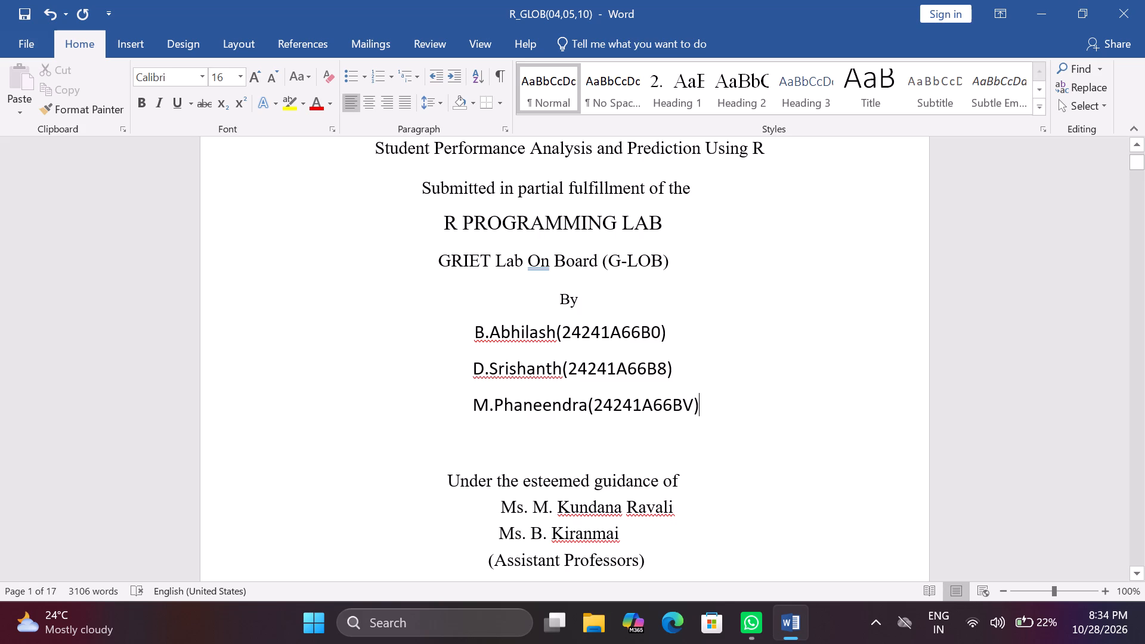
Colour the three student name and roll number lines under "By" red.
left_click(472, 327)
left_click_drag(472, 327, 654, 423)
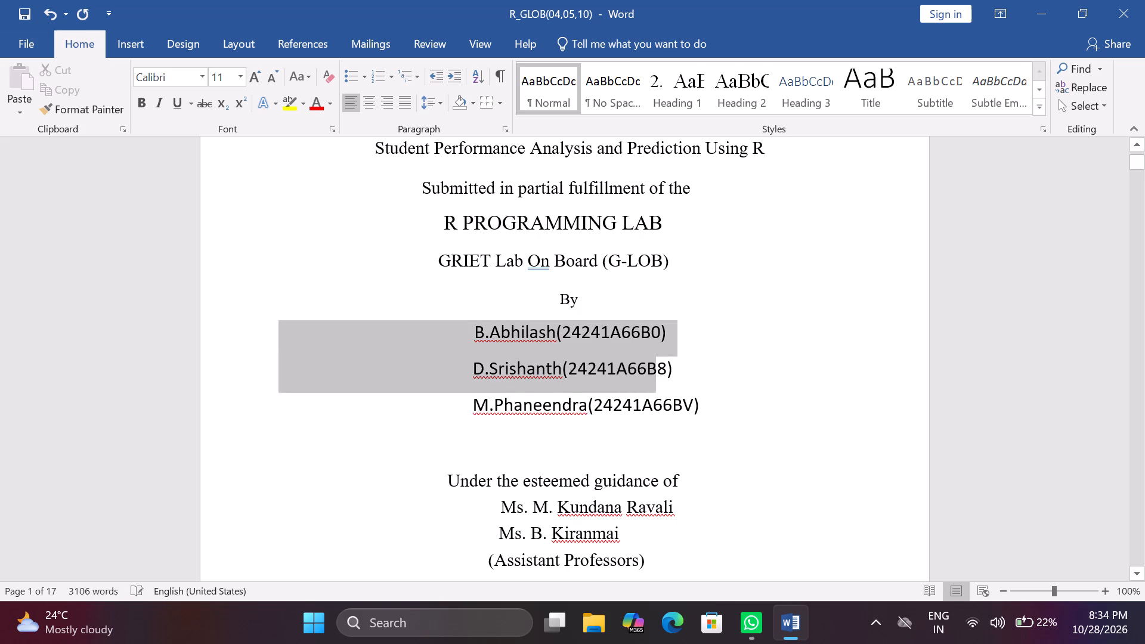
left_click_drag(654, 423, 695, 431)
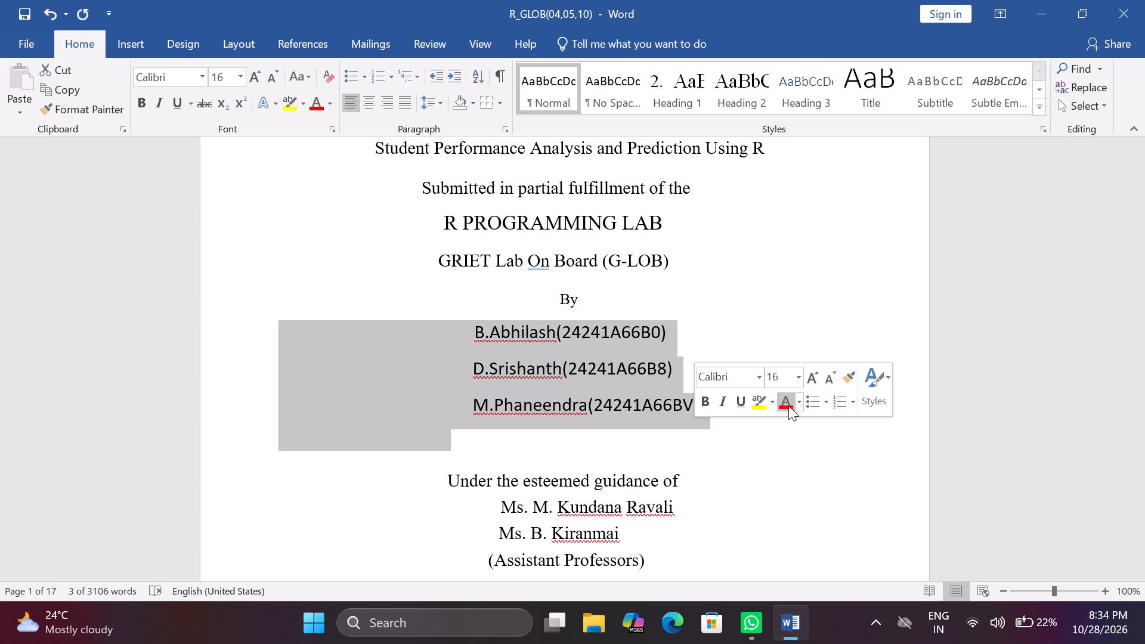
left_click(787, 405)
left_click(790, 434)
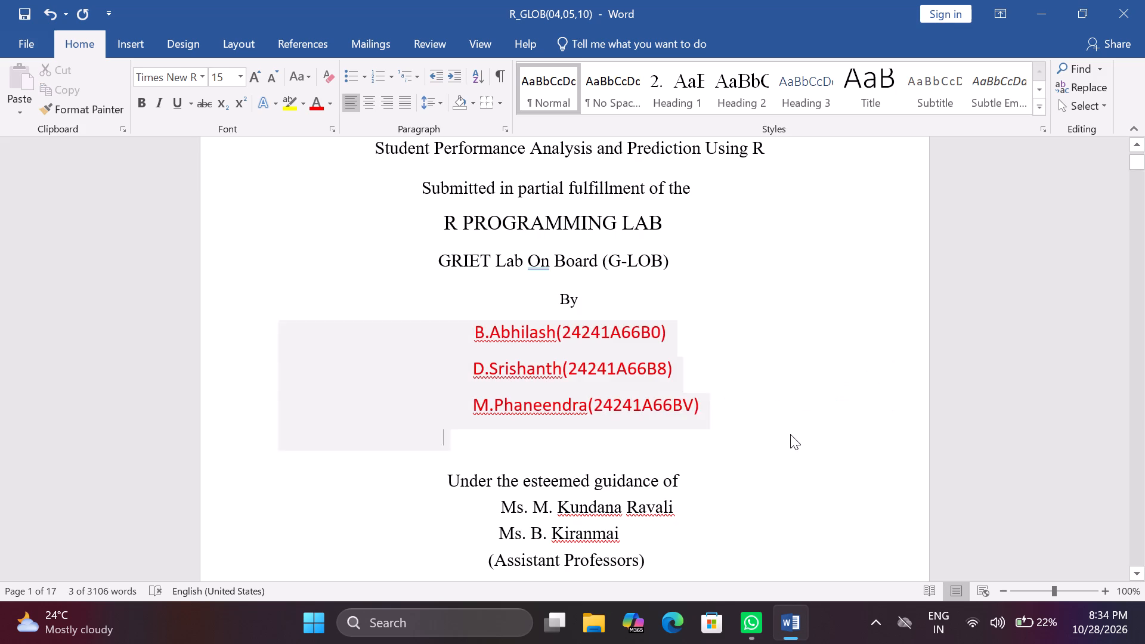
Remove the extra leading spaces before the first guide's name under "Under the esteemed guidance of" to bring it closer to centre.
scroll(738, 331, "up", 2)
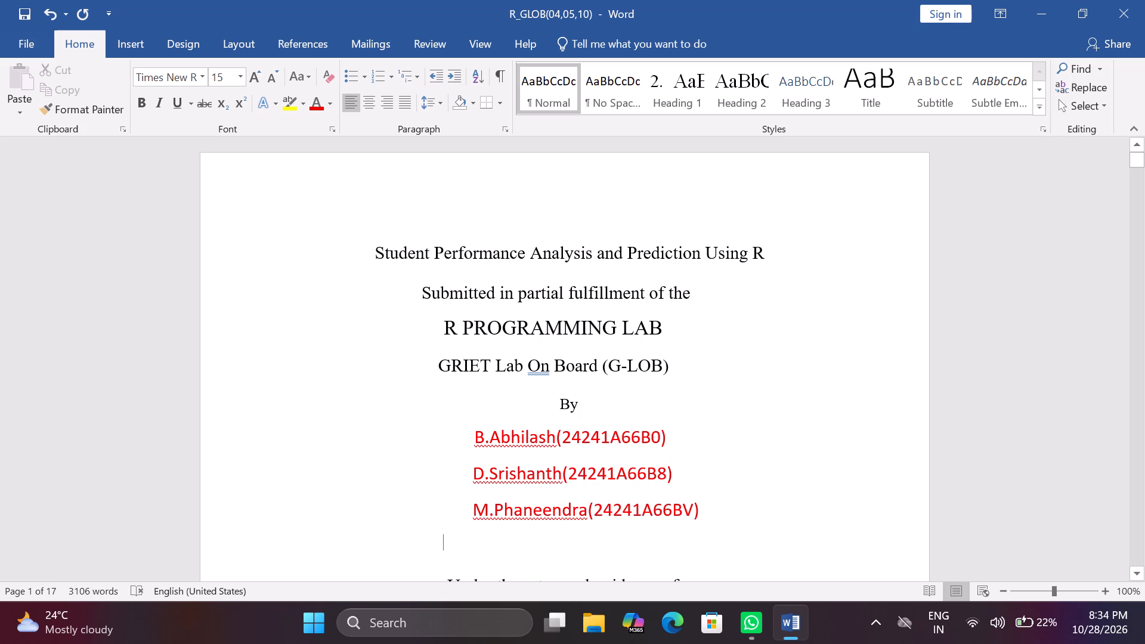
scroll(706, 296, "down", 2)
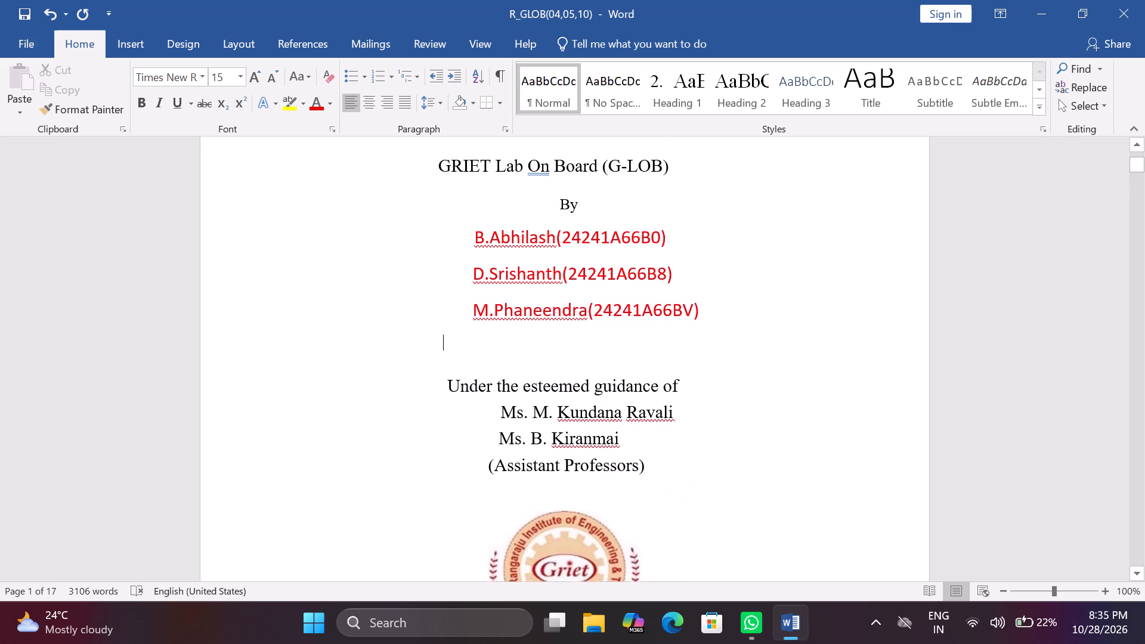
scroll(706, 296, "down", 1)
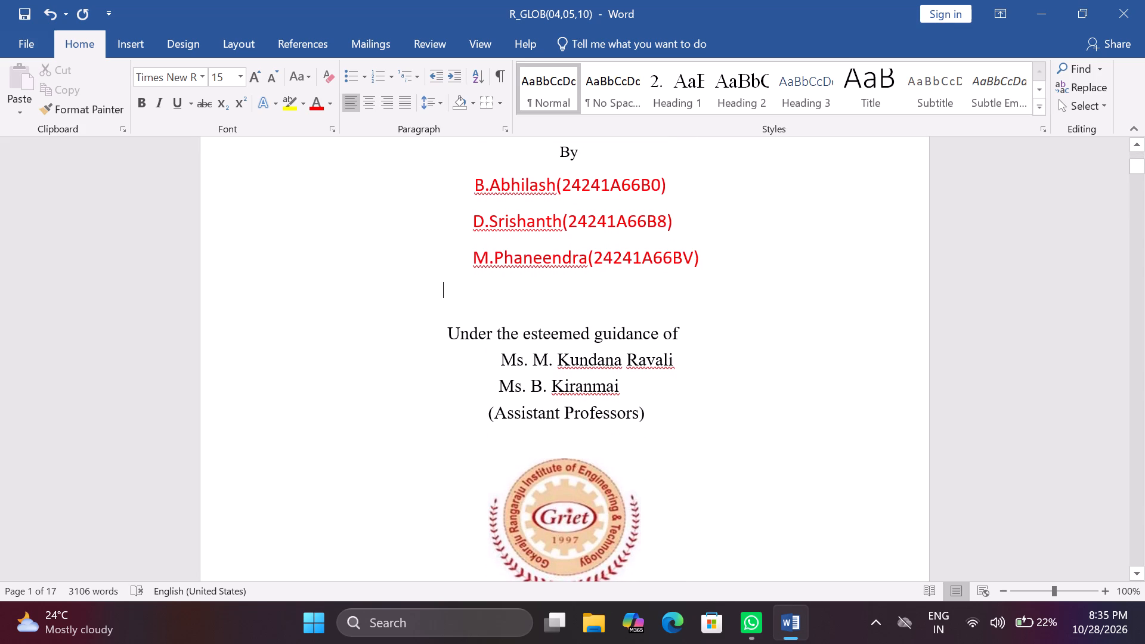
left_click(501, 360)
key("BackSpace")
key("BackSpace")
key("BackSpace")
key("BackSpace")
key("BackSpace")
key("BackSpace")
key("BackSpace")
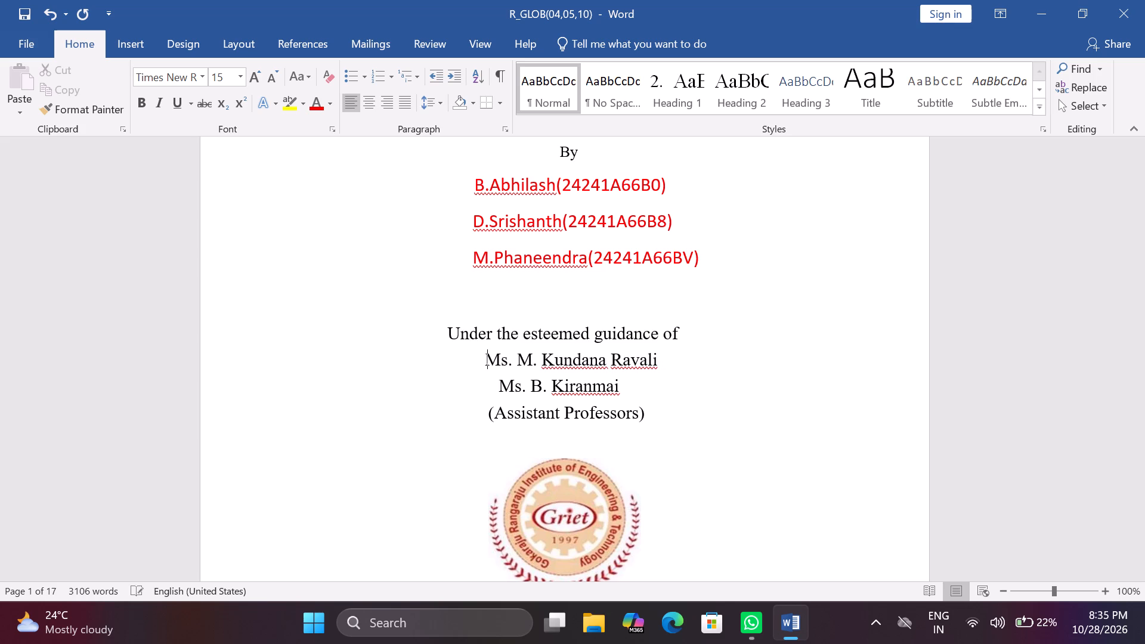
key("BackSpace")
key("BackSpace")
key("BackSpace")
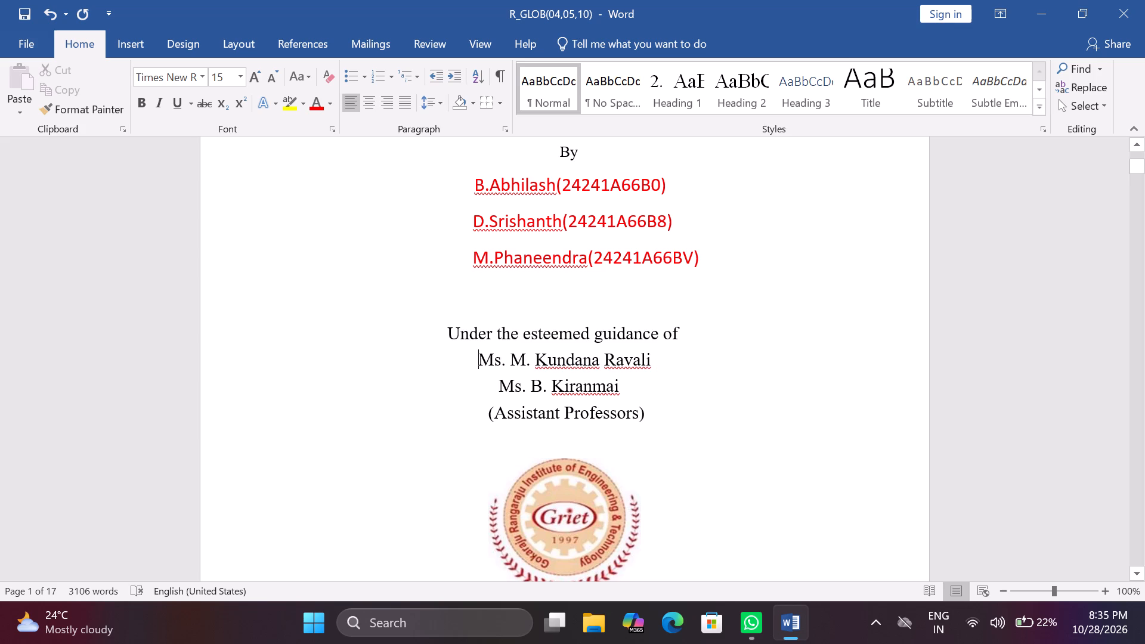
Remove two leading spaces before the second guide's name.
left_click(500, 384)
key("BackSpace")
key("BackSpace")
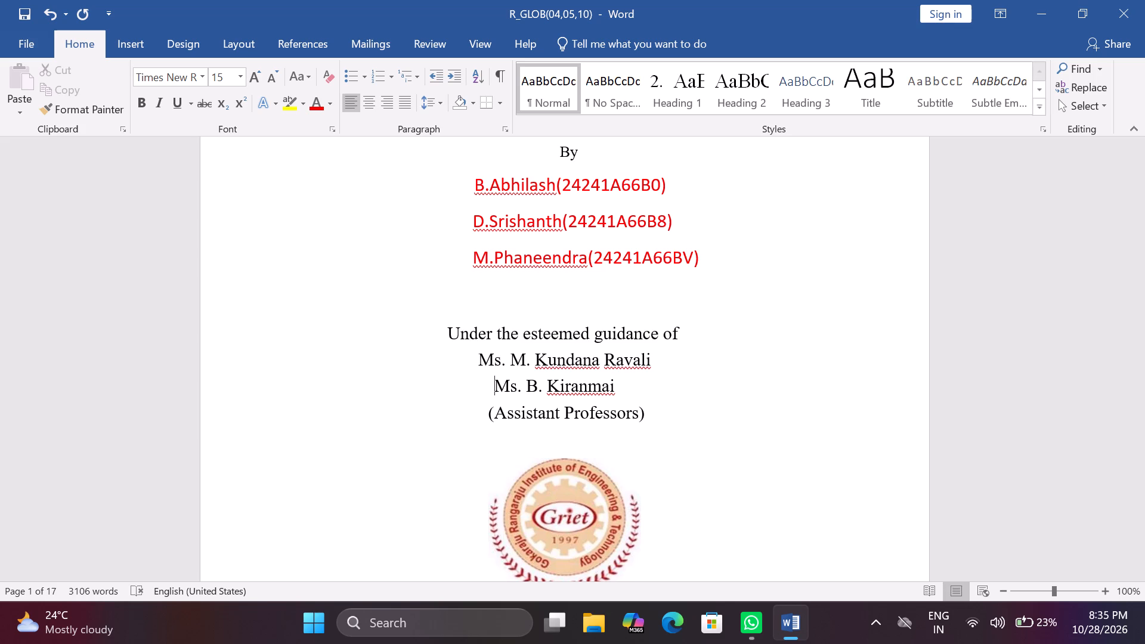
Delete the second guide's initial and name, keeping the title "Ms." on that line.
left_click(615, 386)
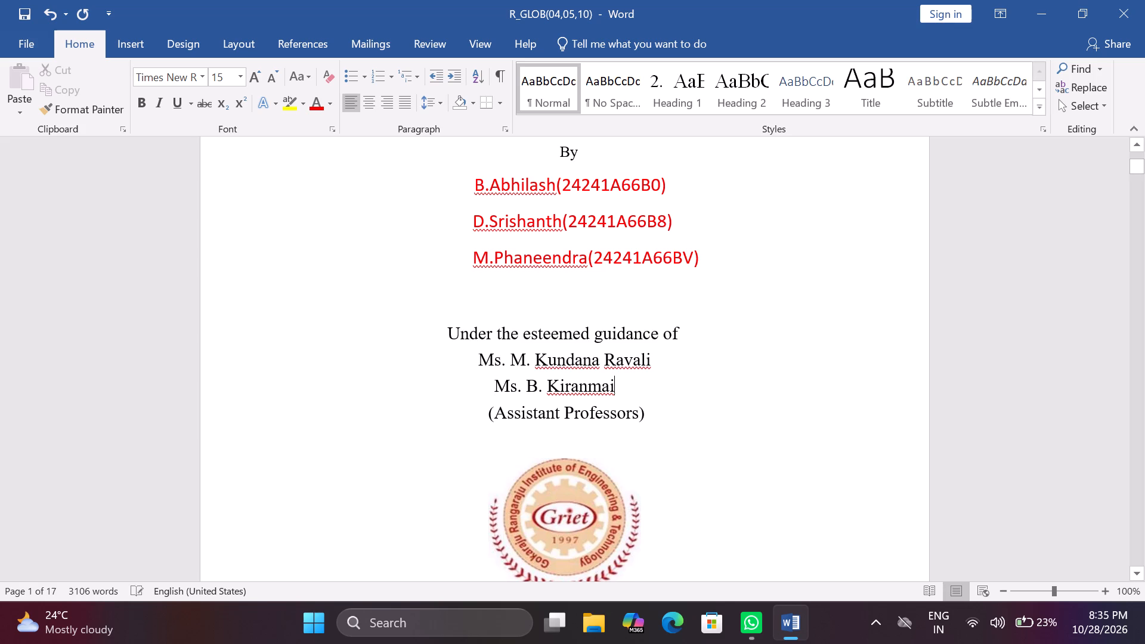
key("BackSpace")
key("BackSpace")
key("BackSpace")
key("BackSpace")
key("BackSpace")
key("BackSpace")
key("BackSpace")
key("BackSpace")
key("BackSpace")
key("BackSpace")
key("BackSpace")
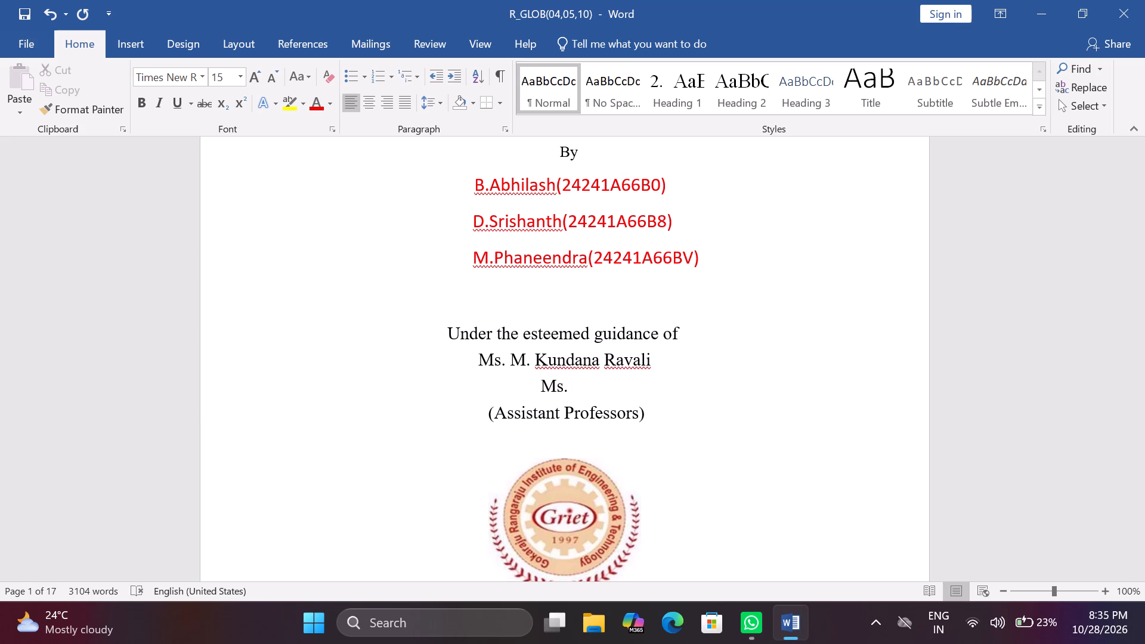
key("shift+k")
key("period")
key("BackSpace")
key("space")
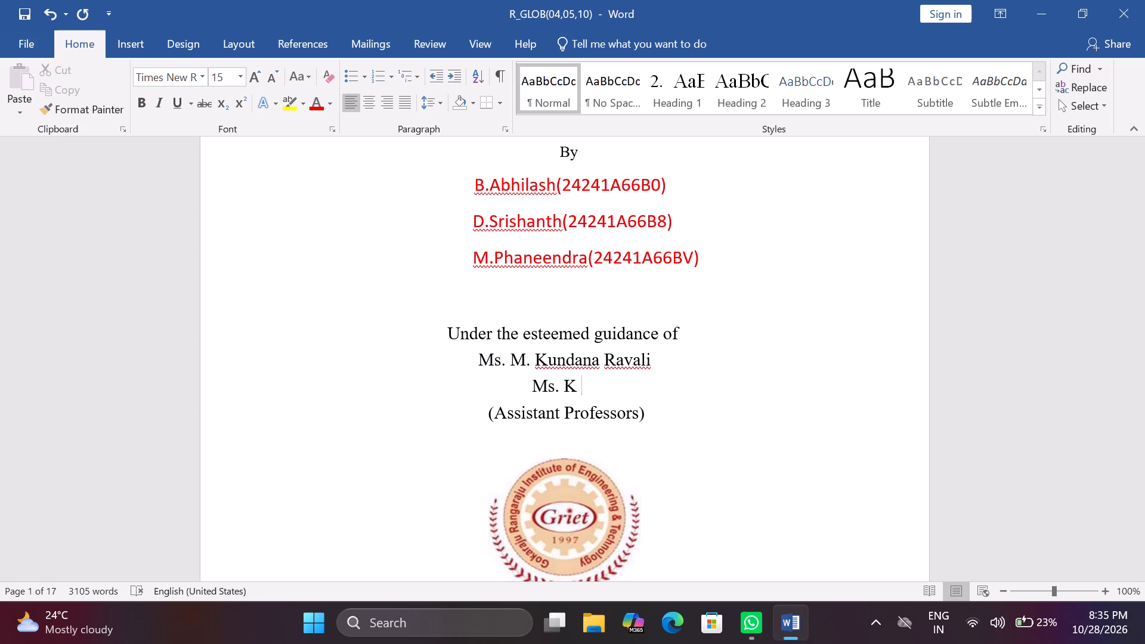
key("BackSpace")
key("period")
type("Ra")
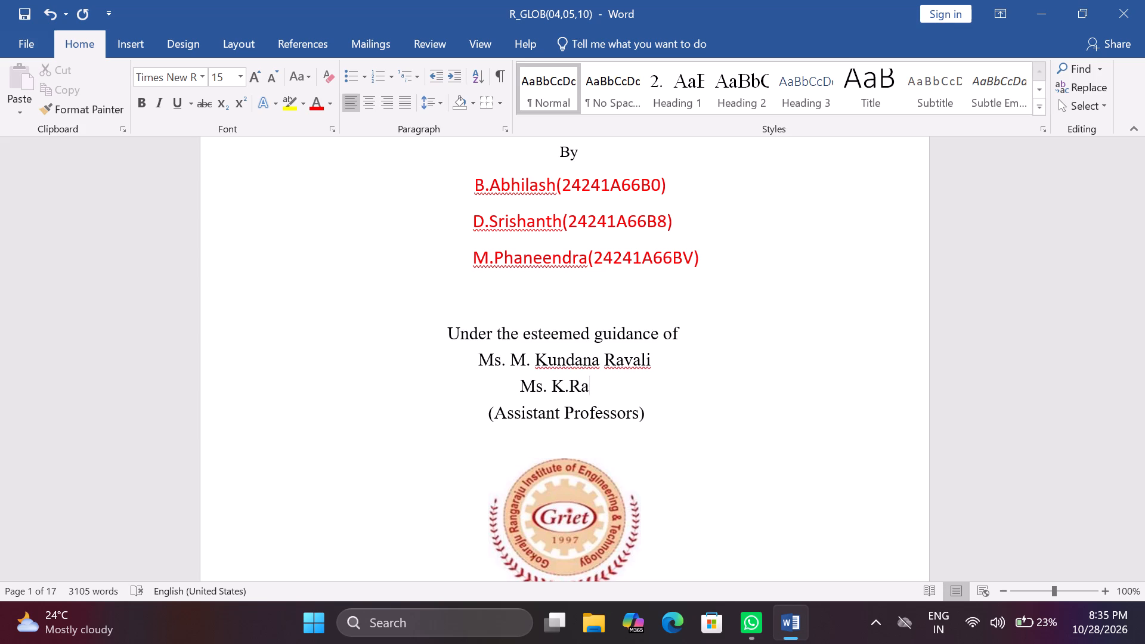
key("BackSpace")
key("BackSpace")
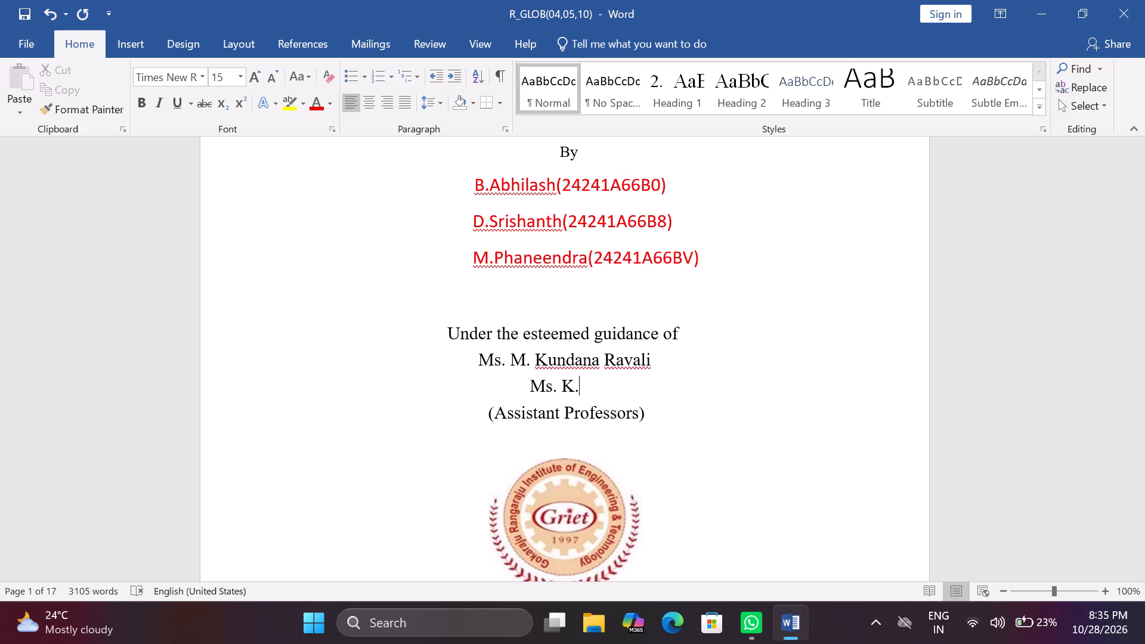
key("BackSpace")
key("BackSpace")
Enter the replacement guide's initial and name after "Ms." on the second guide line.
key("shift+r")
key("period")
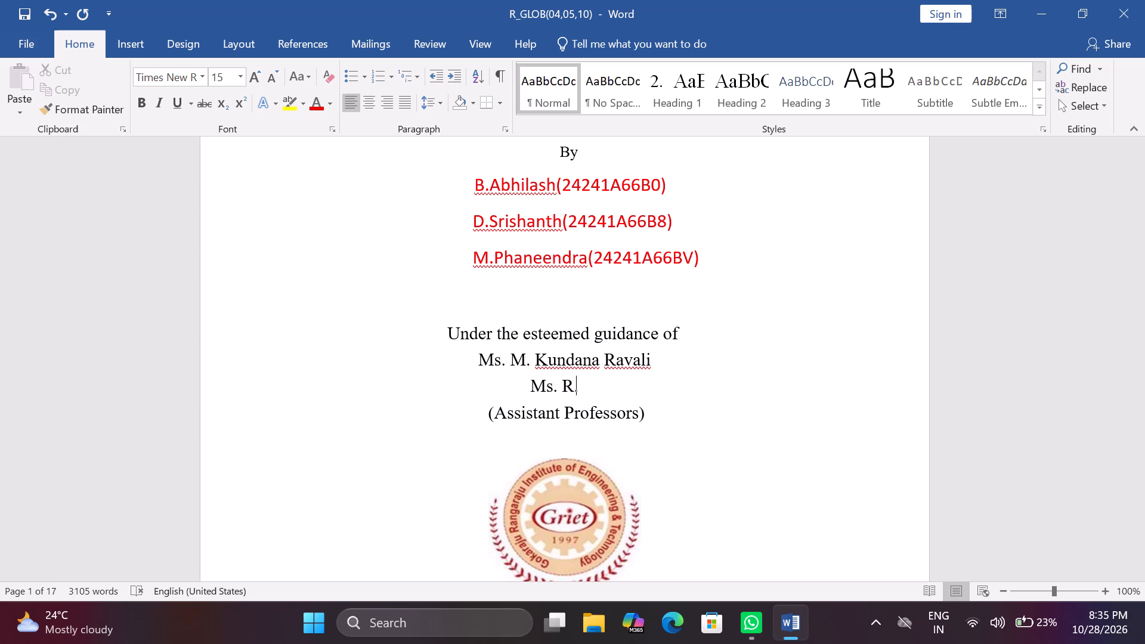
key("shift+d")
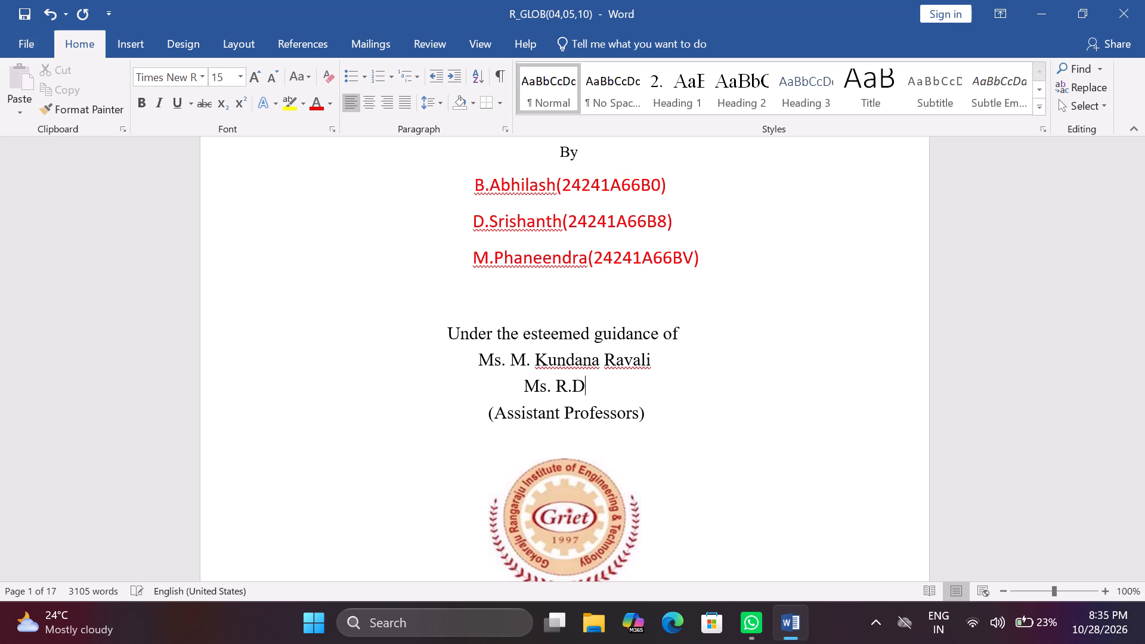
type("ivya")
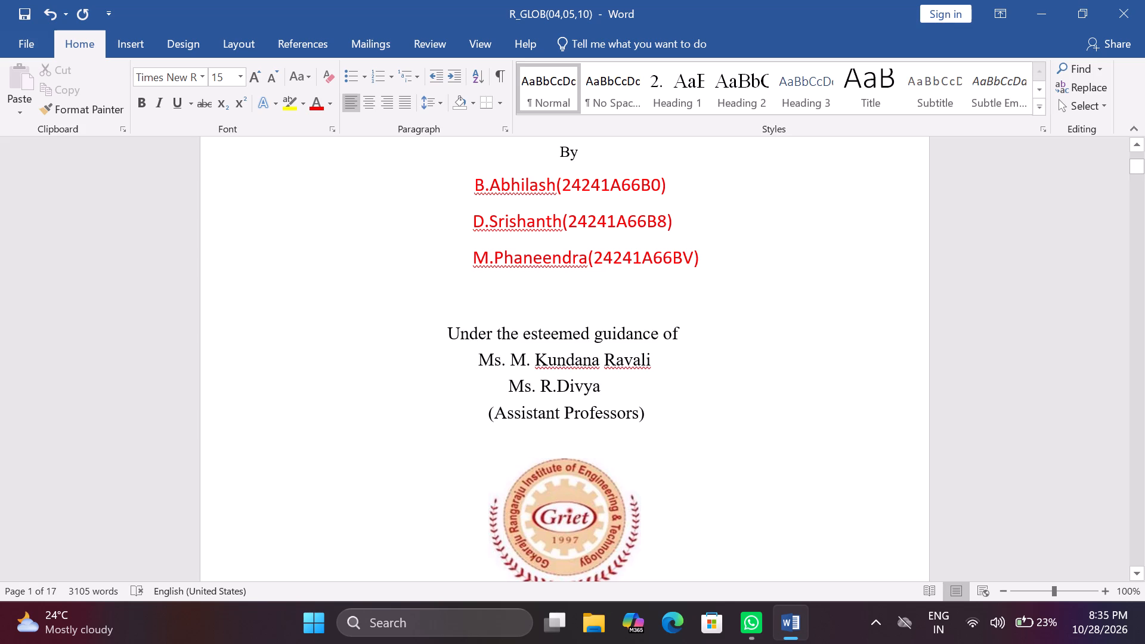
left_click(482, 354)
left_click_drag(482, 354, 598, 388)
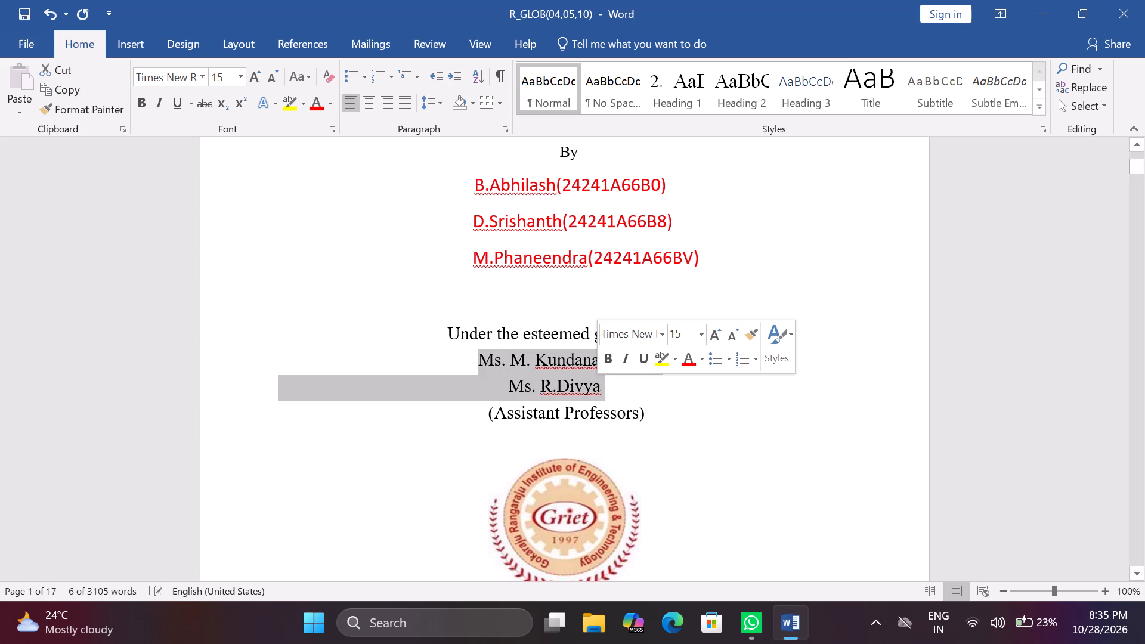
Colour the two guide name lines under "Under the esteemed guidance of" red.
left_click(688, 361)
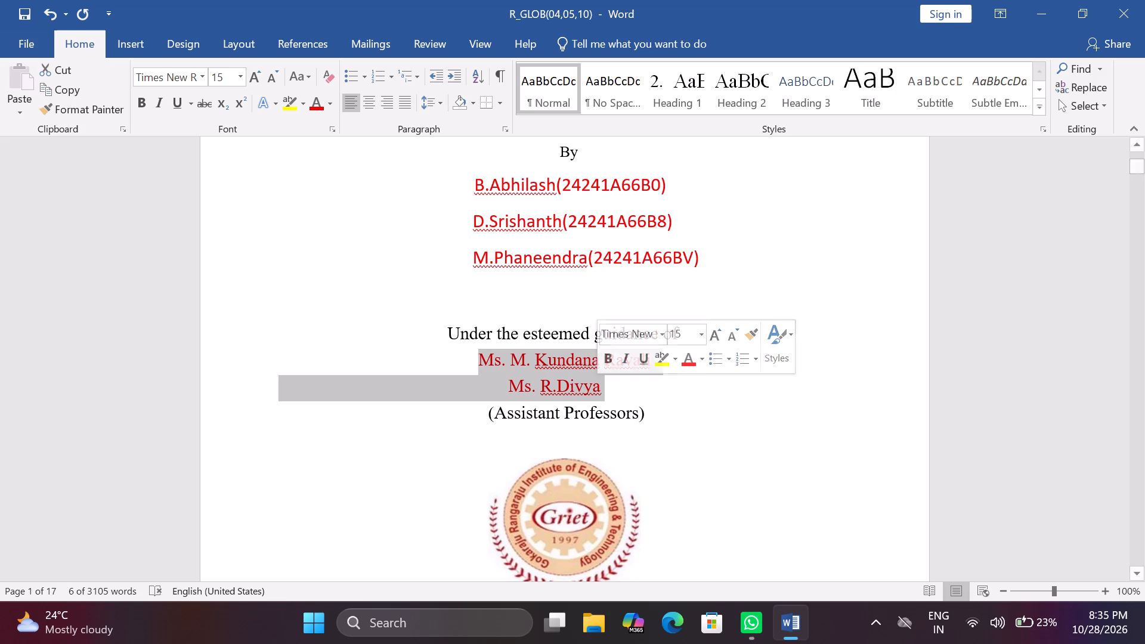
left_click(688, 445)
Bring the "(Approved by AICTE, Autonomous under JNTUH) Bachupally," text up from page two onto its own line directly below "INSTITUTE OF ENGINEERING AND TECHNOLOGY".
scroll(643, 429, "down", 1)
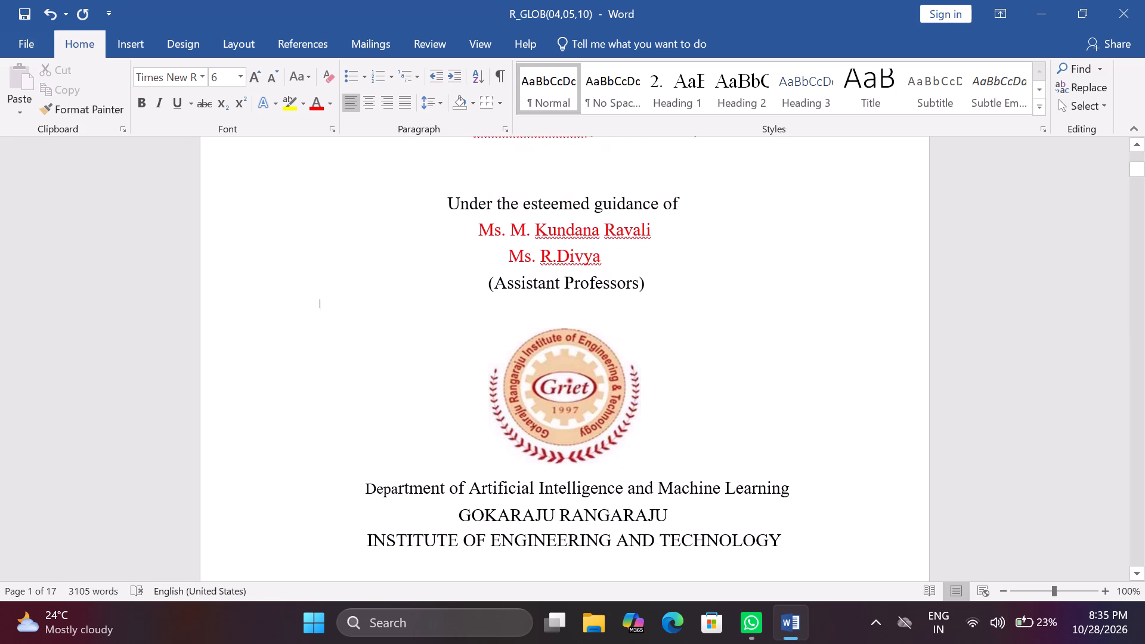
scroll(643, 429, "down", 2)
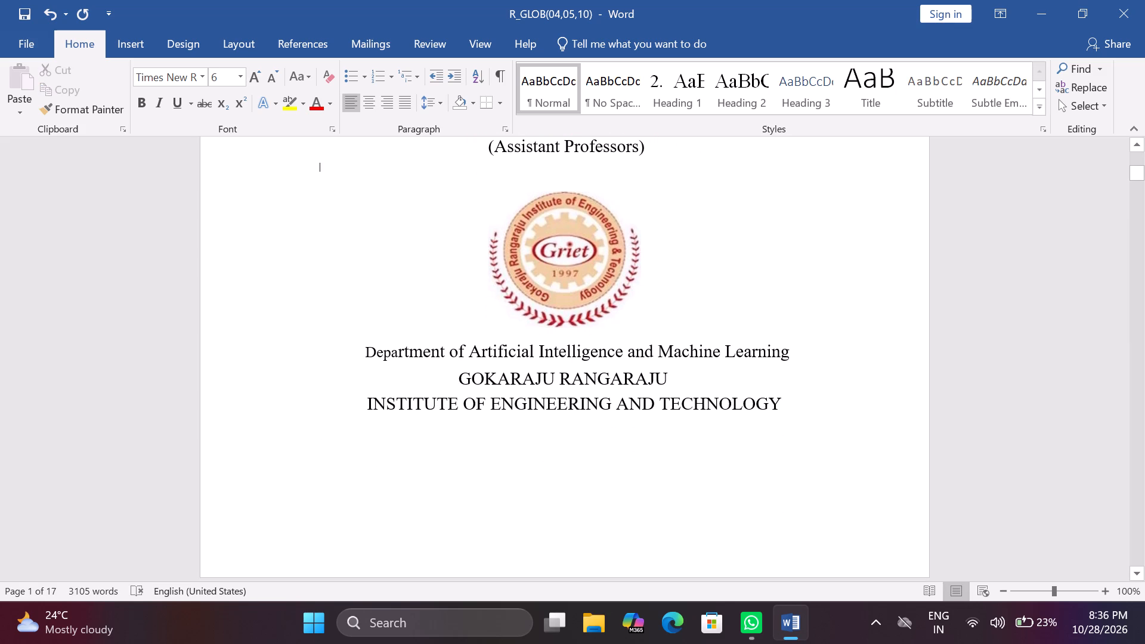
scroll(643, 429, "down", 4)
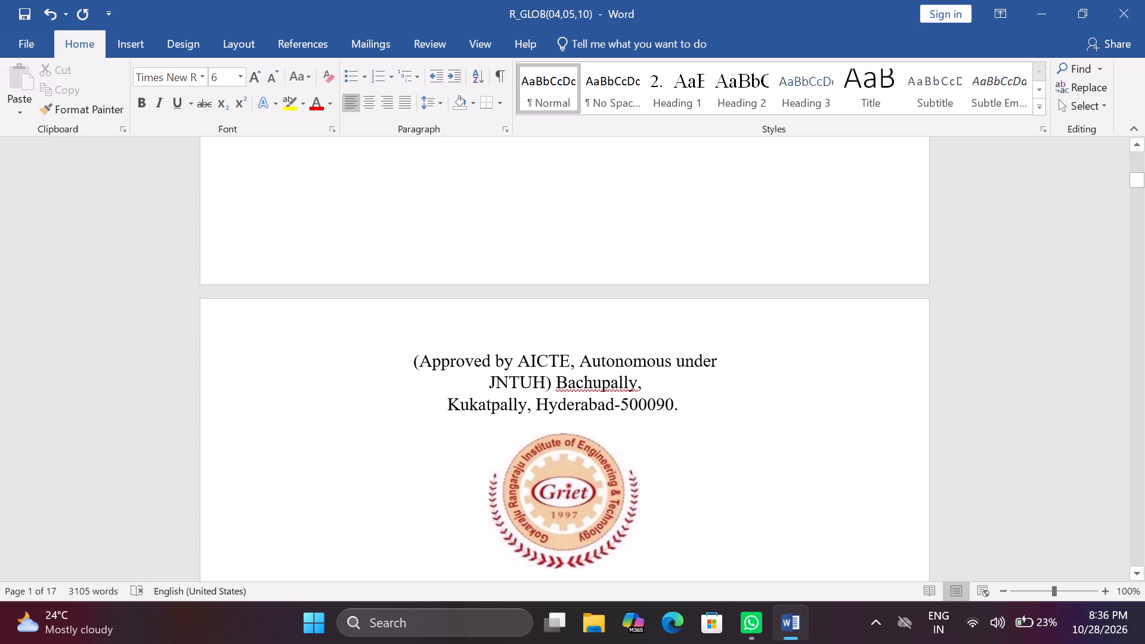
scroll(643, 429, "down", 2)
scroll(643, 429, "up", 1)
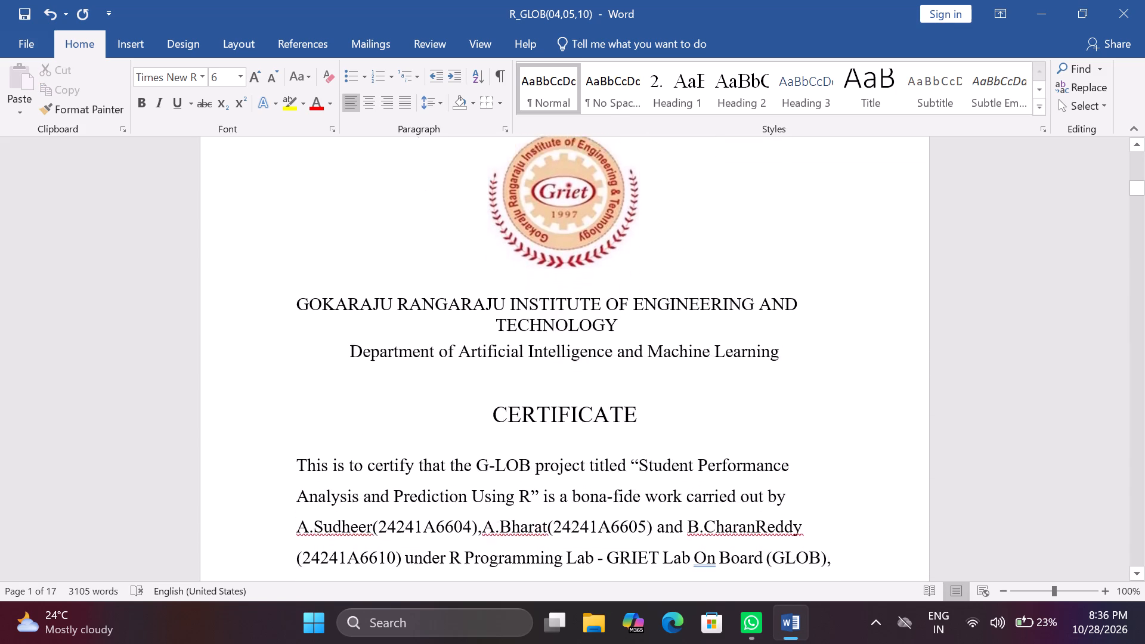
scroll(643, 429, "up", 1)
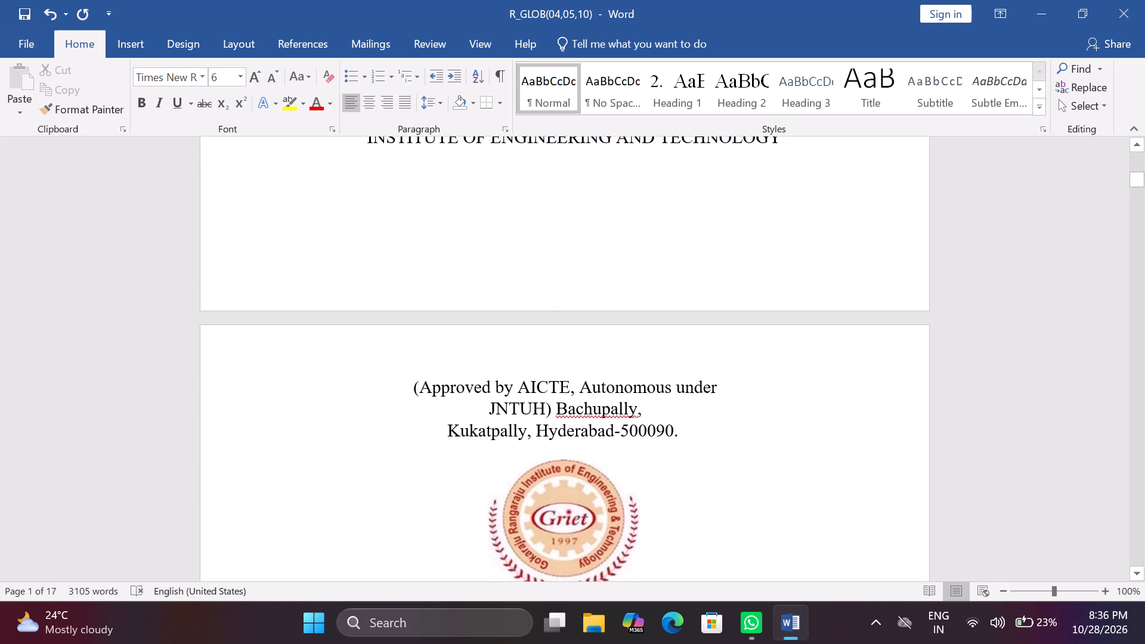
scroll(643, 429, "up", 1)
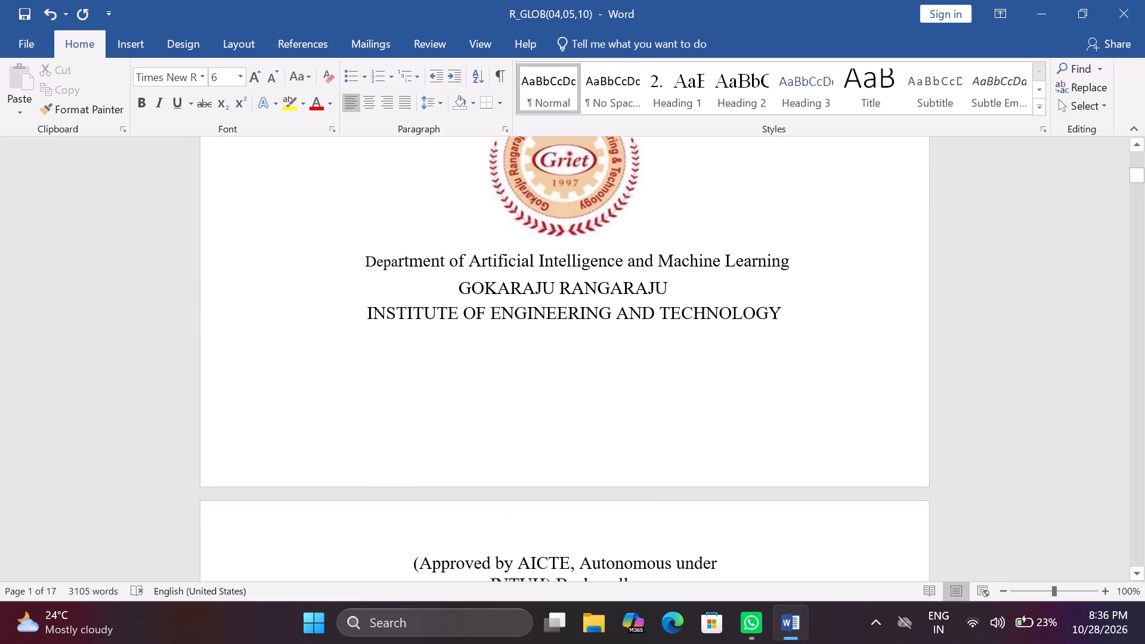
left_click(410, 555)
key("BackSpace")
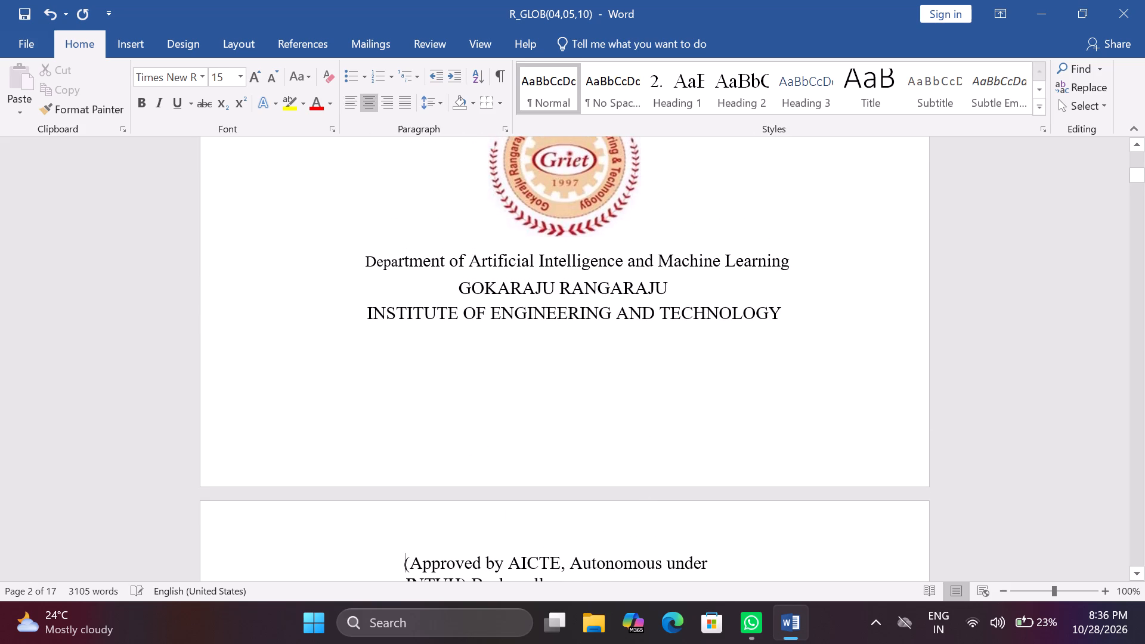
key("BackSpace")
key("BackSpace")
key("BackSpace")
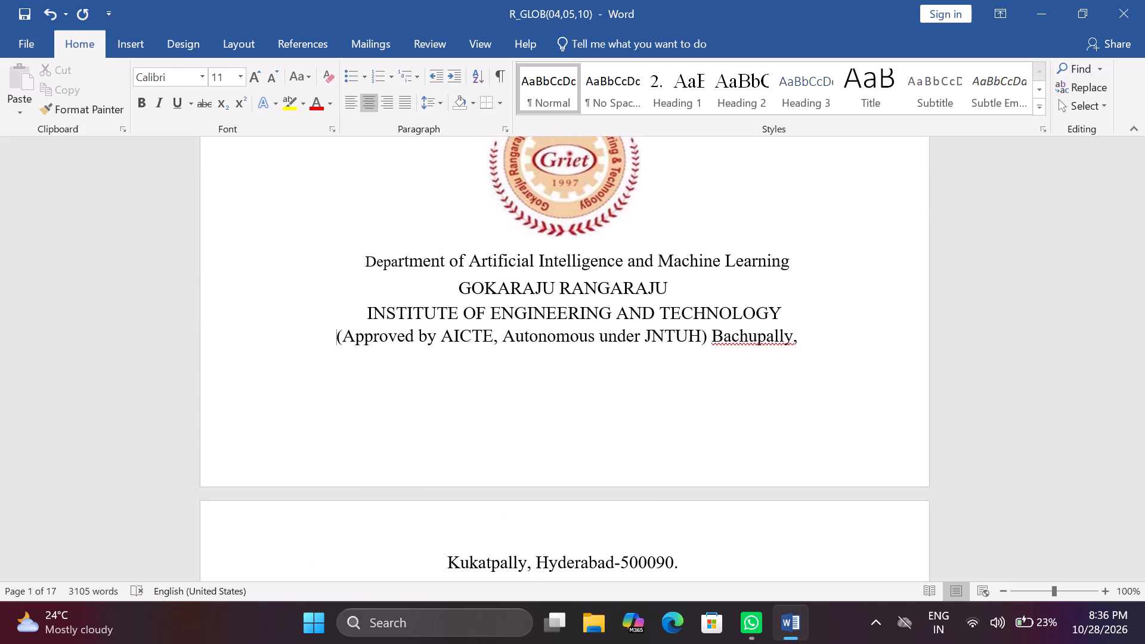
key("BackSpace")
key("BackSpace")
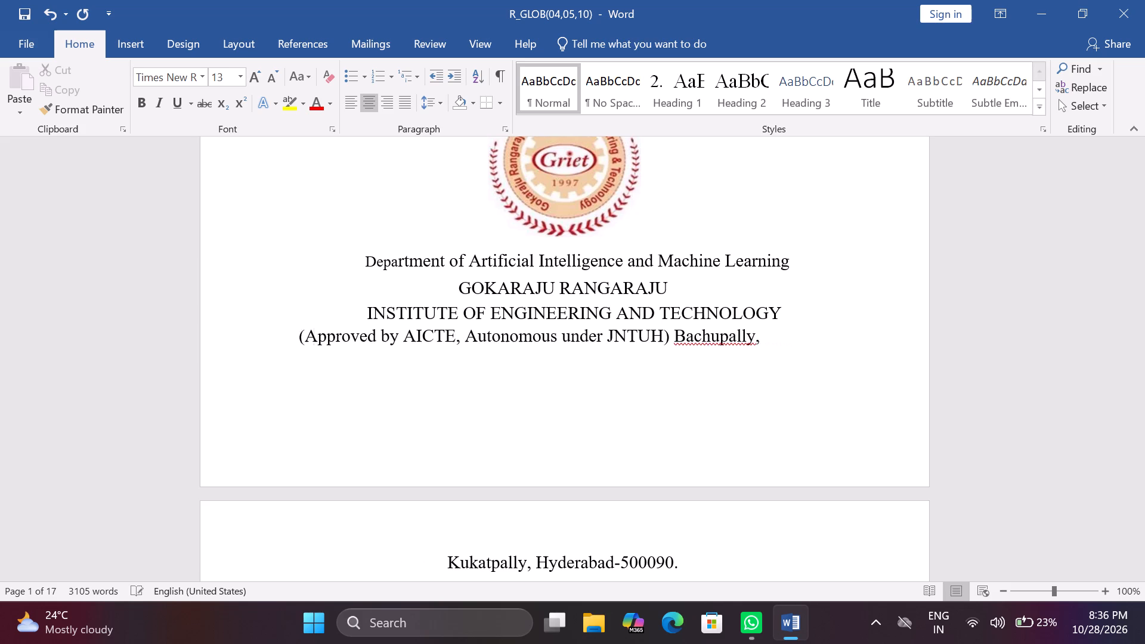
key("BackSpace")
key("BackSpace")
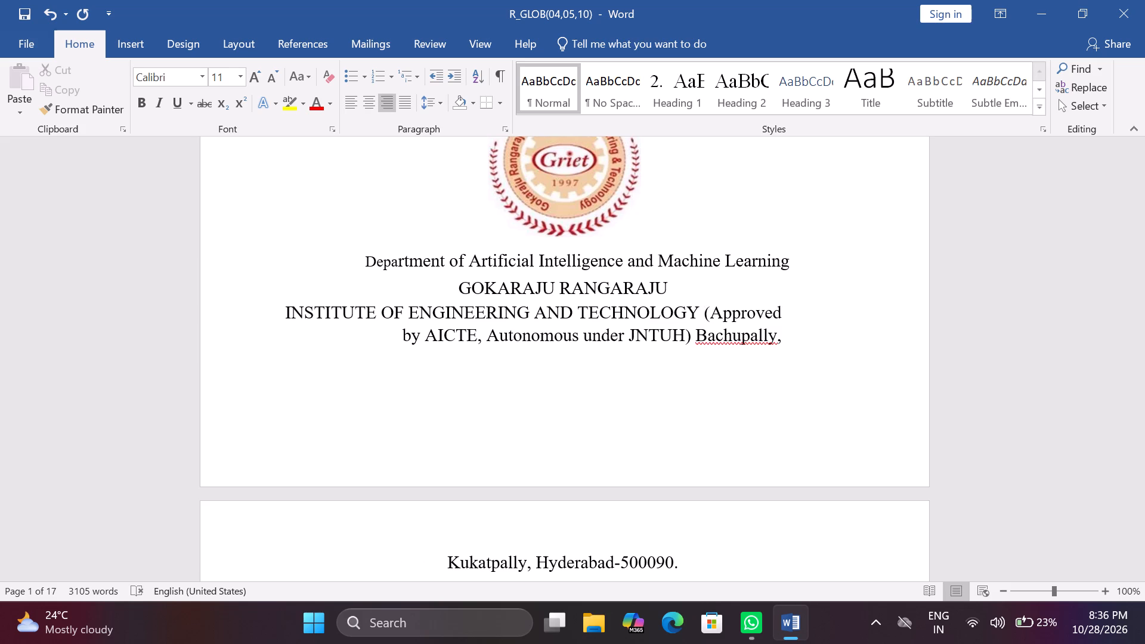
key("Return")
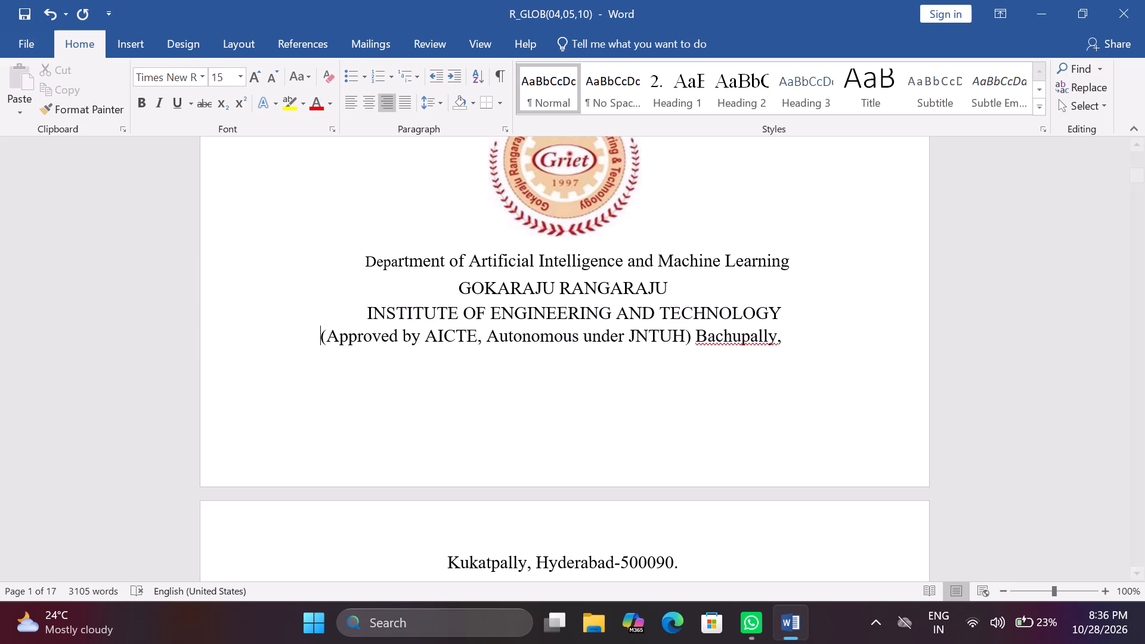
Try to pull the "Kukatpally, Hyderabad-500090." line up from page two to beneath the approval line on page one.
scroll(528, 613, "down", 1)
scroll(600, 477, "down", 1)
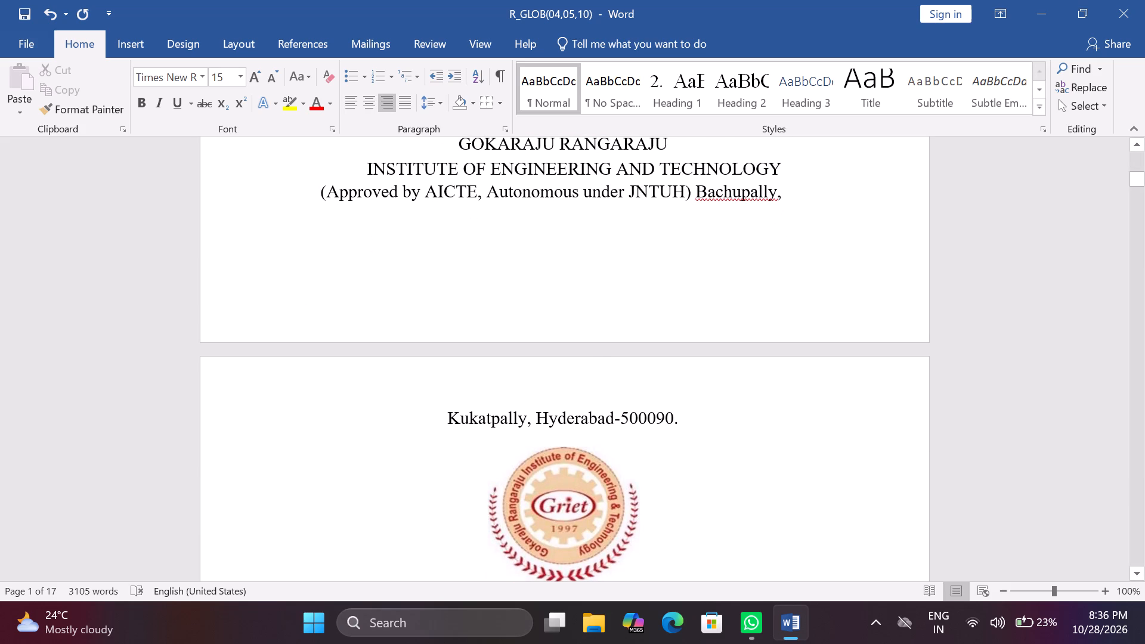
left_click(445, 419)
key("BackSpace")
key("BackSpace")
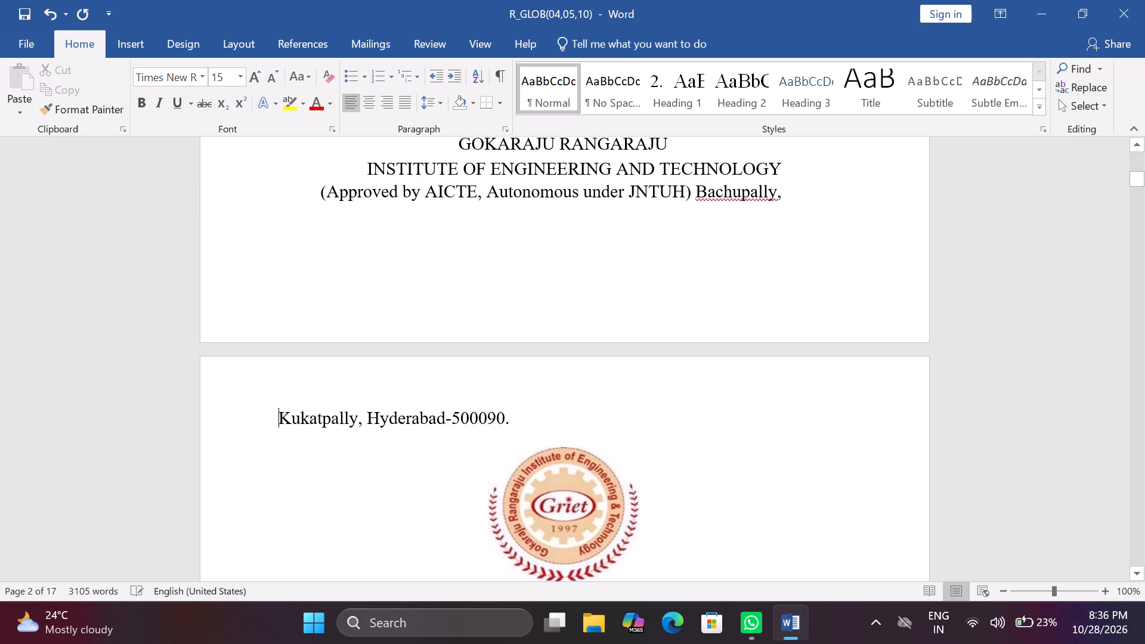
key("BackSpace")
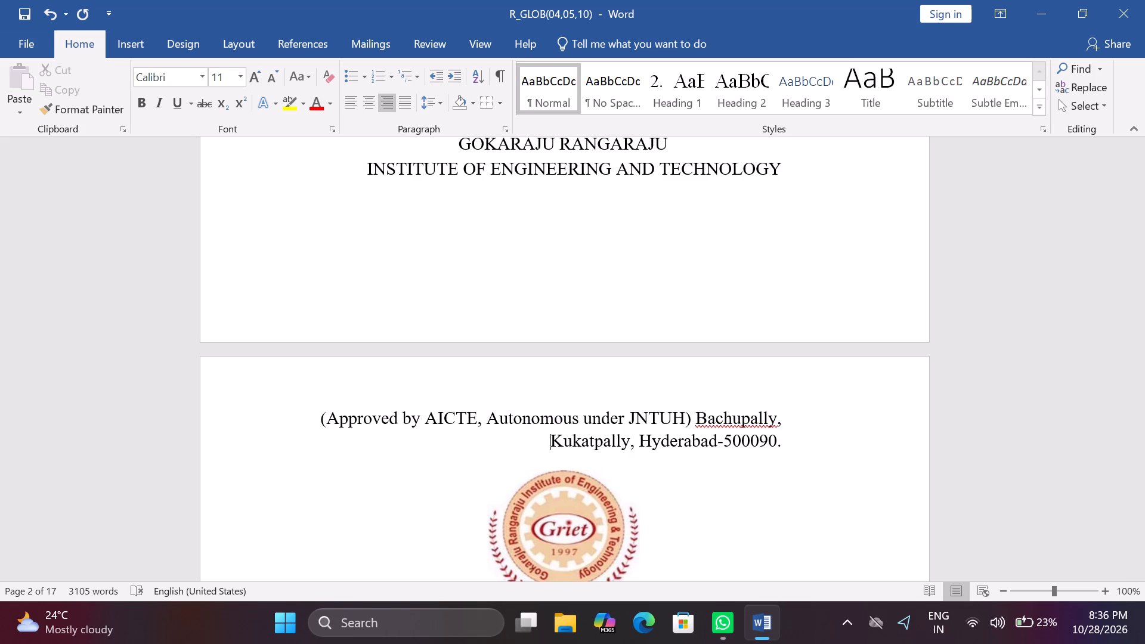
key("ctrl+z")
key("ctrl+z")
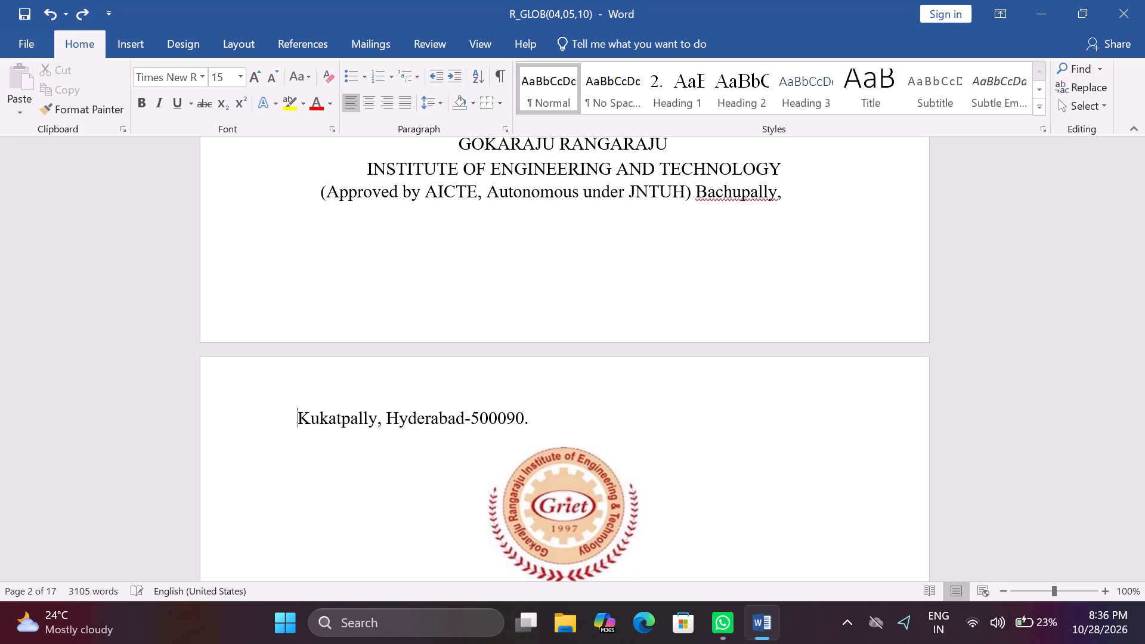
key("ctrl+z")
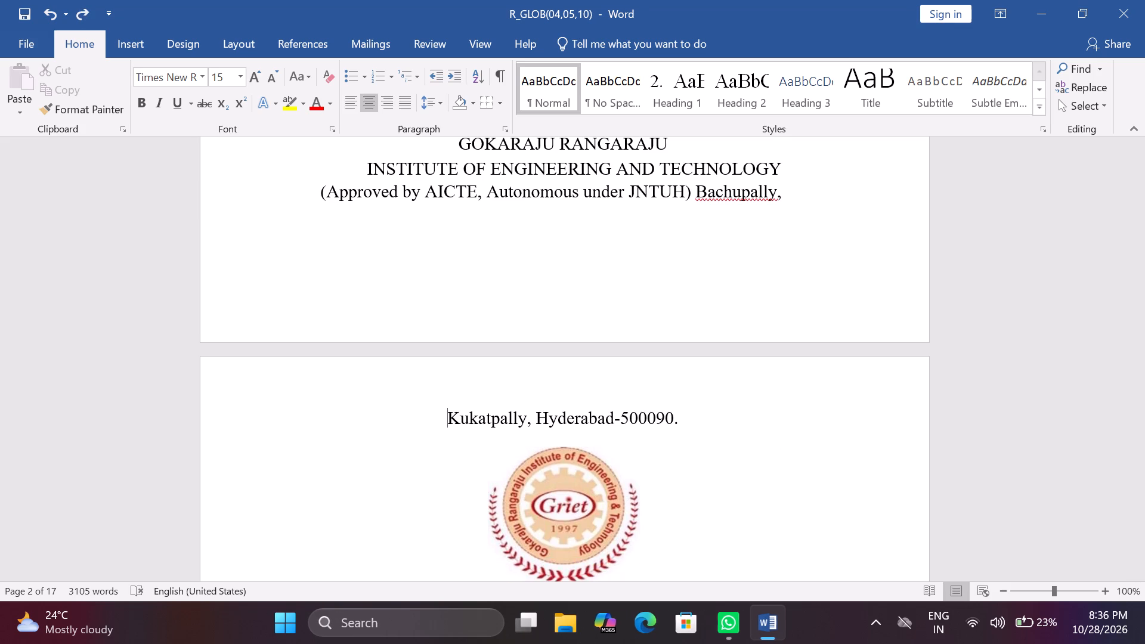
Delete the institute's address text after "(Approved by AICTE, Autonomous under JNTUH)", including the address line that runs onto page 2.
scroll(599, 217, "up", 1)
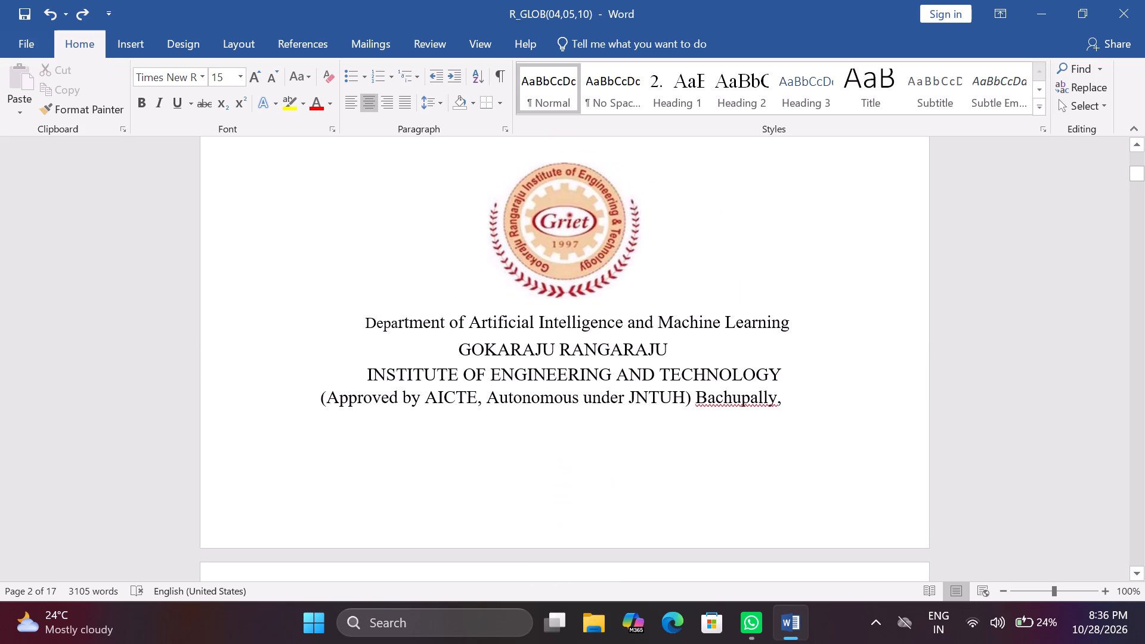
scroll(656, 298, "down", 1)
scroll(693, 356, "down", 1)
left_click(683, 440)
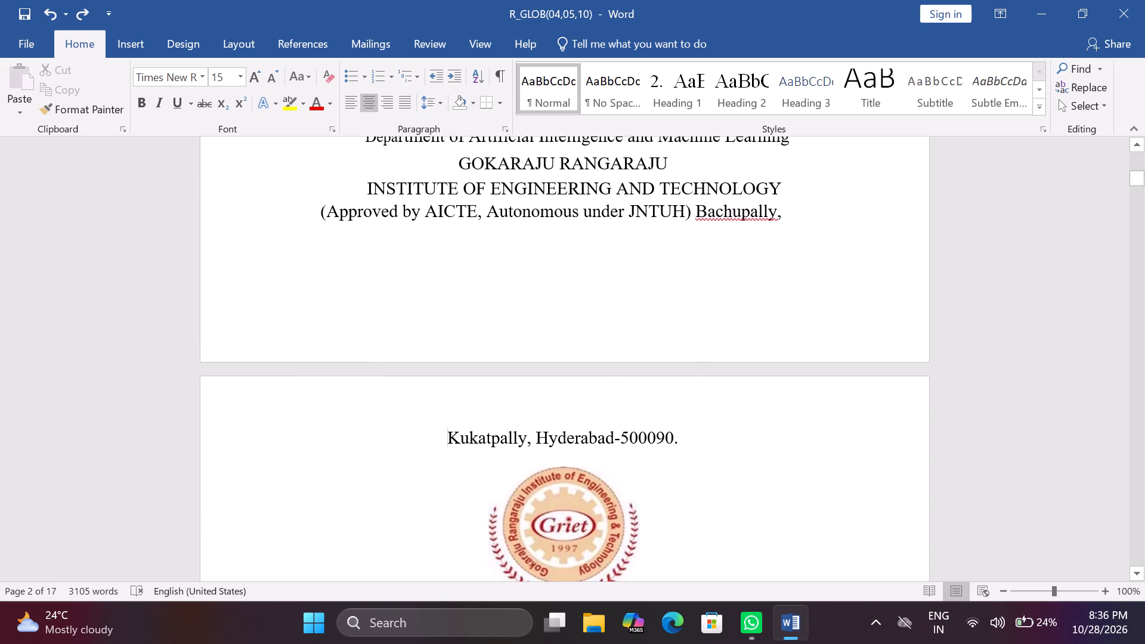
key("BackSpace")
key("BackSpace")
key("BackSpace")
key("BackSpace")
key("BackSpace")
key("BackSpace")
key("BackSpace")
key("BackSpace")
key("BackSpace")
key("BackSpace")
key("BackSpace")
key("BackSpace")
key("BackSpace")
key("BackSpace")
key("BackSpace")
key("BackSpace")
key("BackSpace")
key("BackSpace")
key("BackSpace")
key("BackSpace")
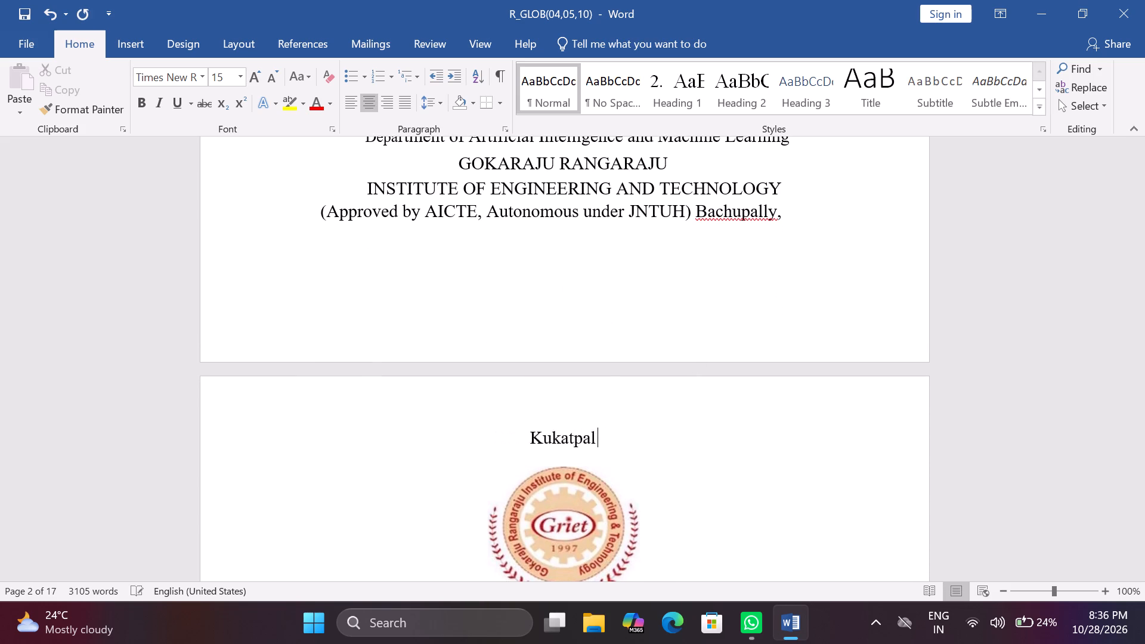
key("BackSpace")
key("BackSpace")
key("BackSpace")
key("BackSpace")
key("BackSpace")
key("BackSpace")
key("BackSpace")
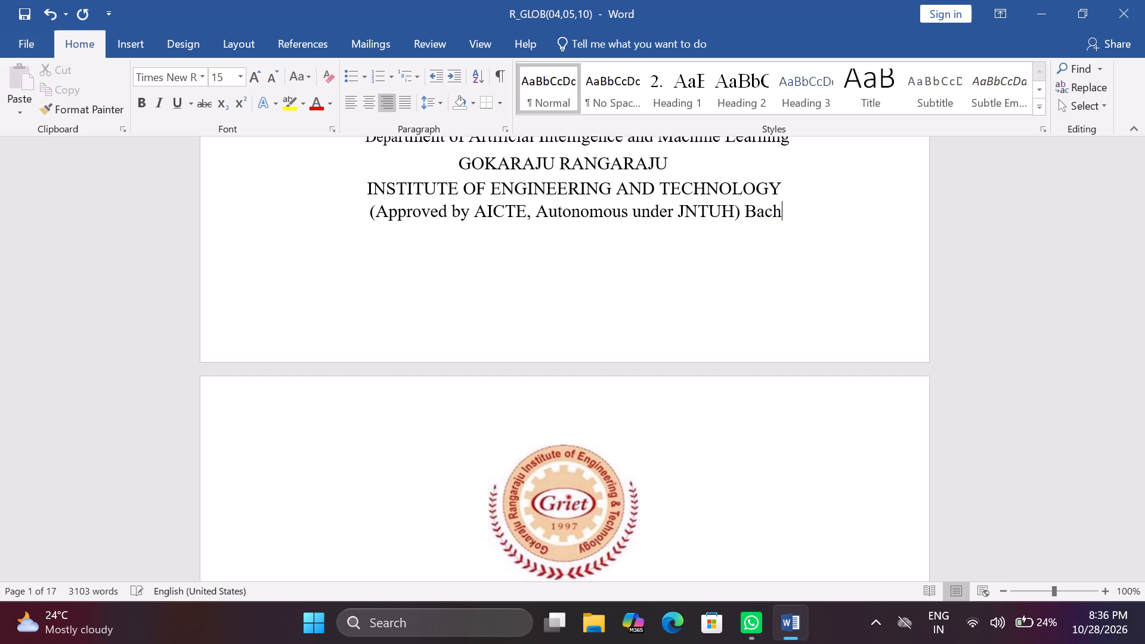
key("BackSpace")
key("BackSpace")
key("BackSpace")
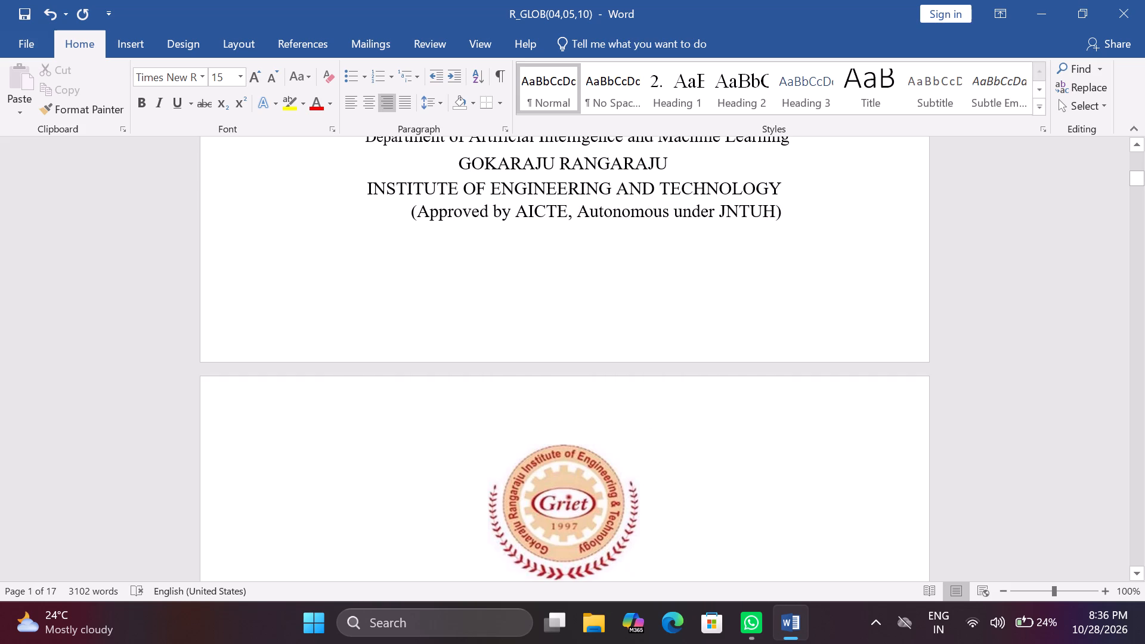
Centre the "(Approved by AICTE, Autonomous under JNTUH)" line beneath the institute name, padding it with leading spaces.
left_click(410, 212)
key("BackSpace")
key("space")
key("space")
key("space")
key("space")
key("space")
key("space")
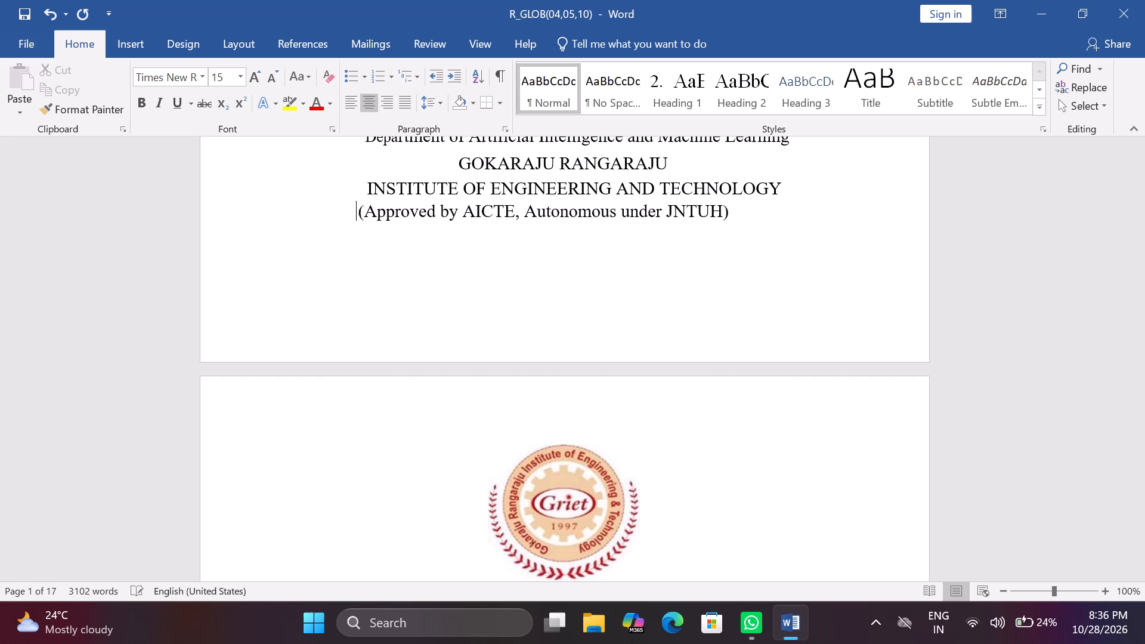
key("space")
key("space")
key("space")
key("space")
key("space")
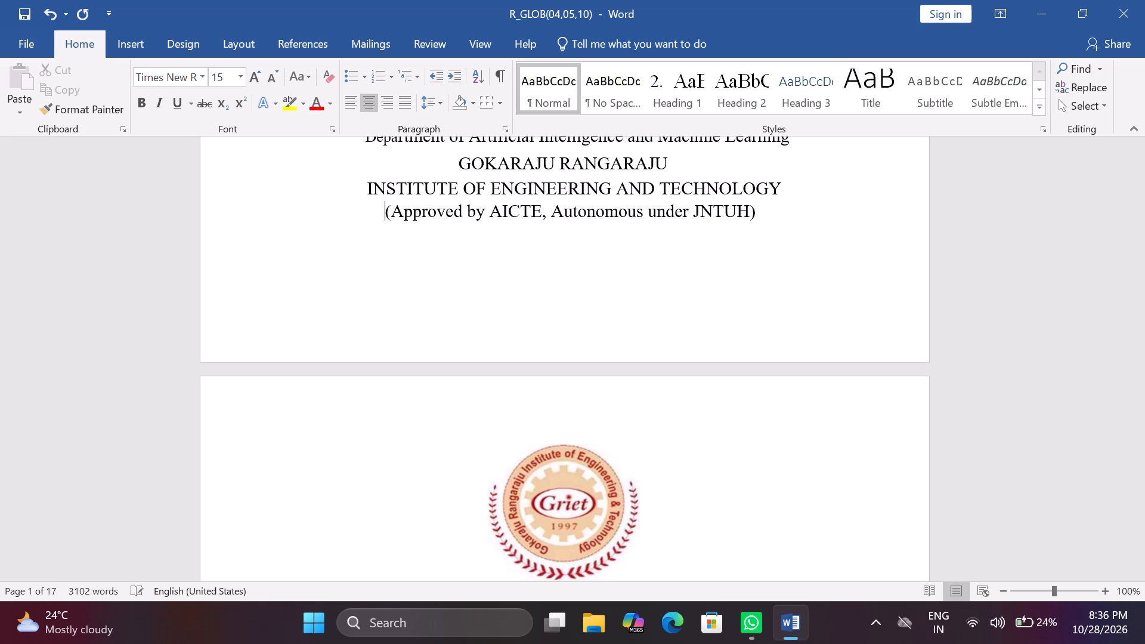
Review the title page against the certificate page to check which student and guide details appear on each.
scroll(410, 212, "up", 1)
scroll(487, 193, "up", 2)
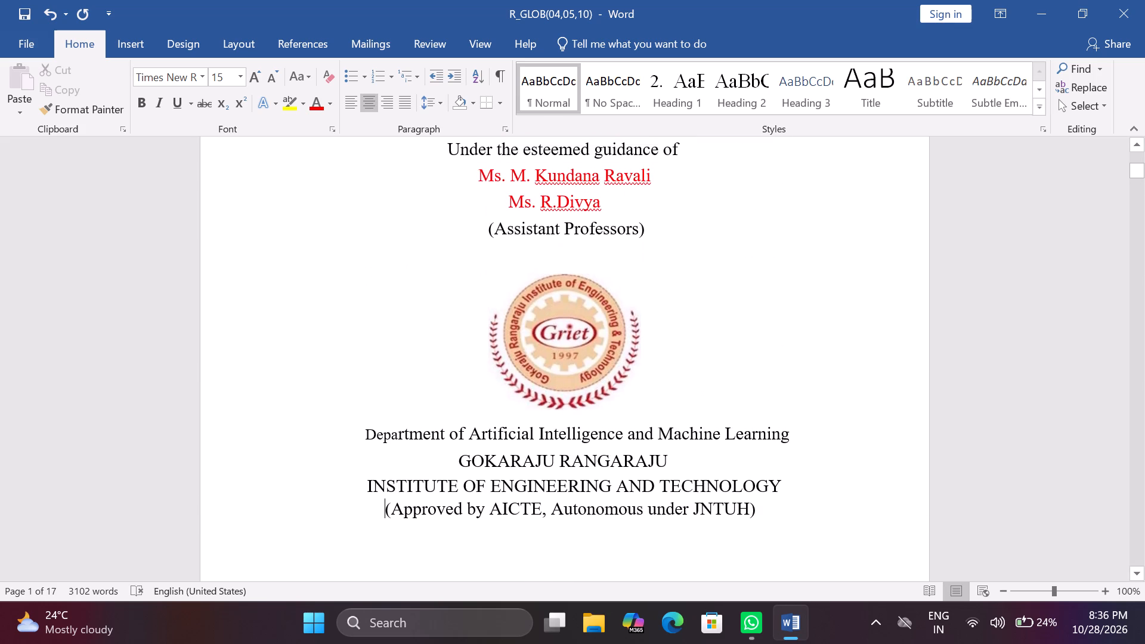
scroll(488, 261, "up", 2)
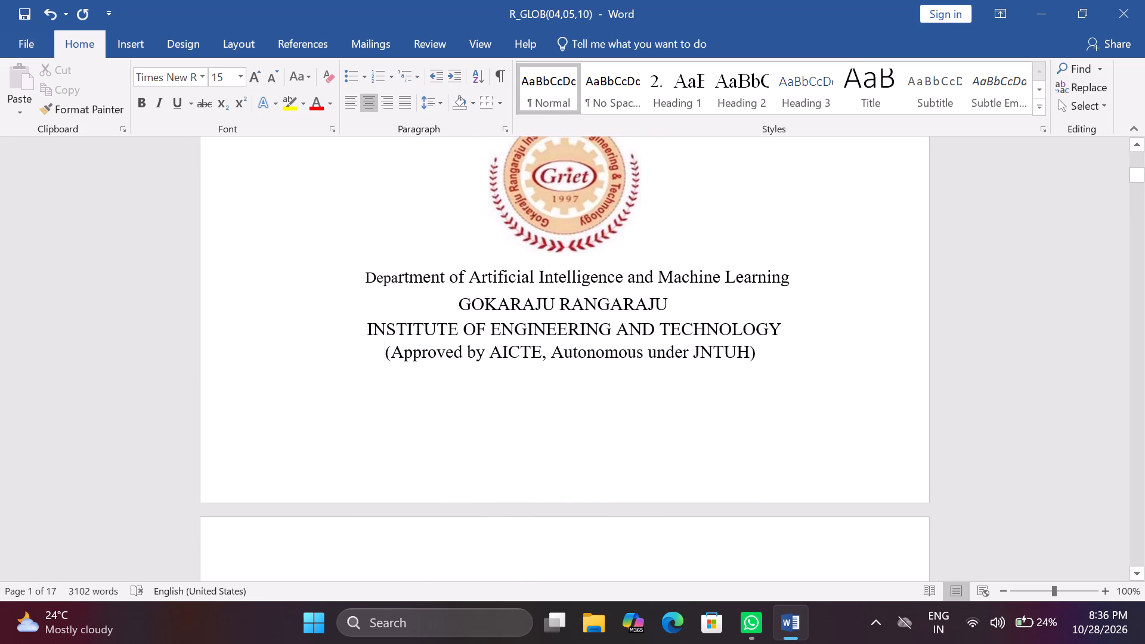
scroll(498, 335, "down", 3)
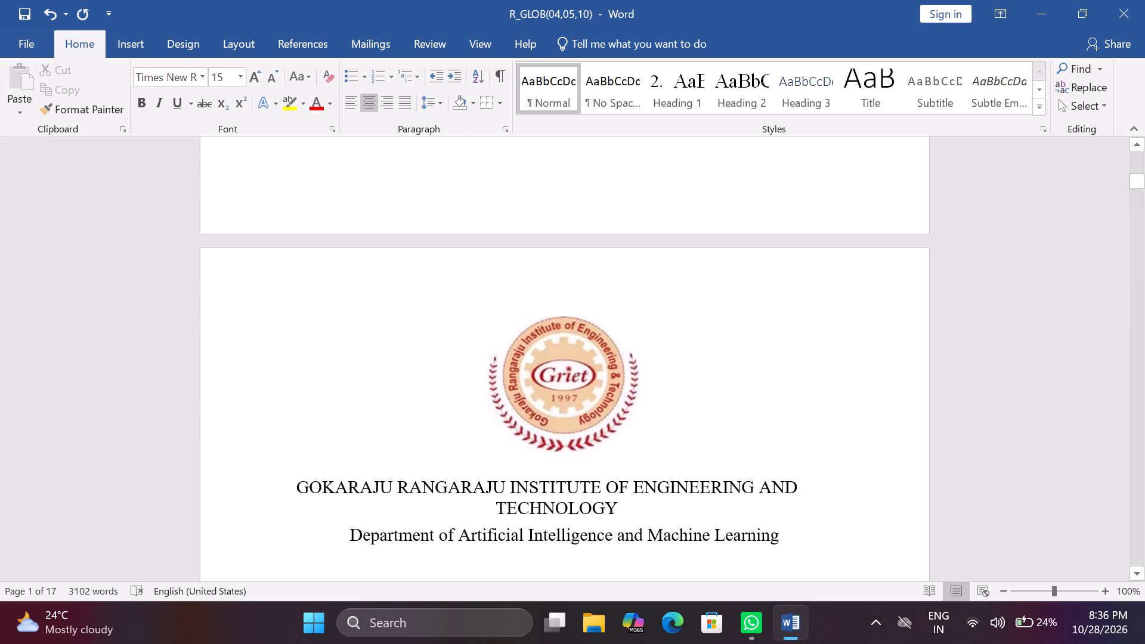
scroll(498, 335, "down", 4)
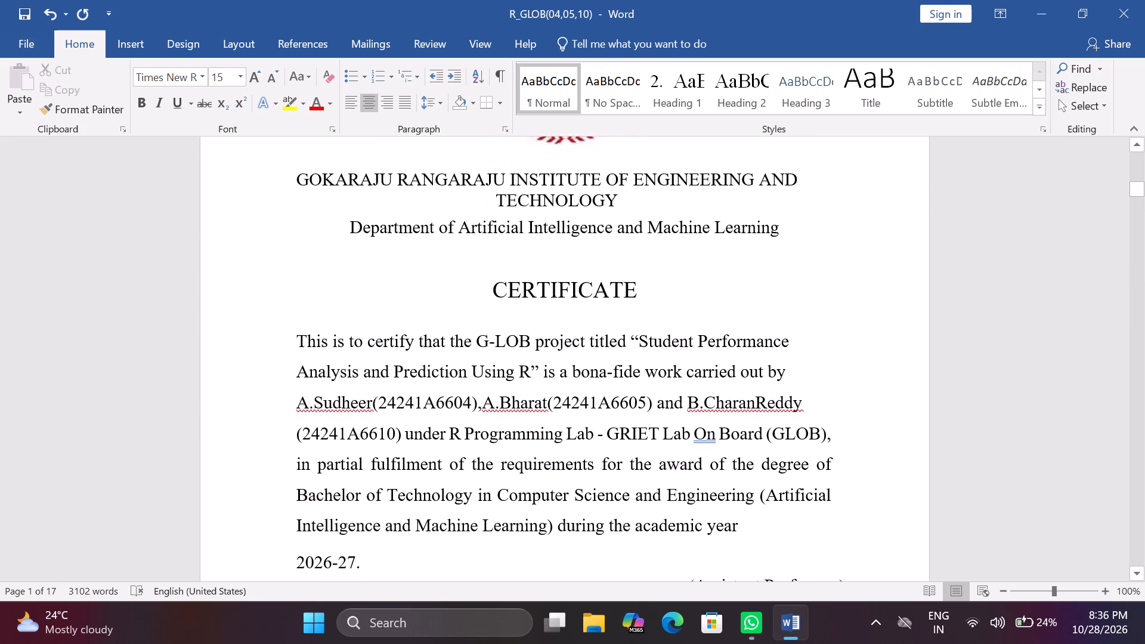
scroll(498, 335, "down", 1)
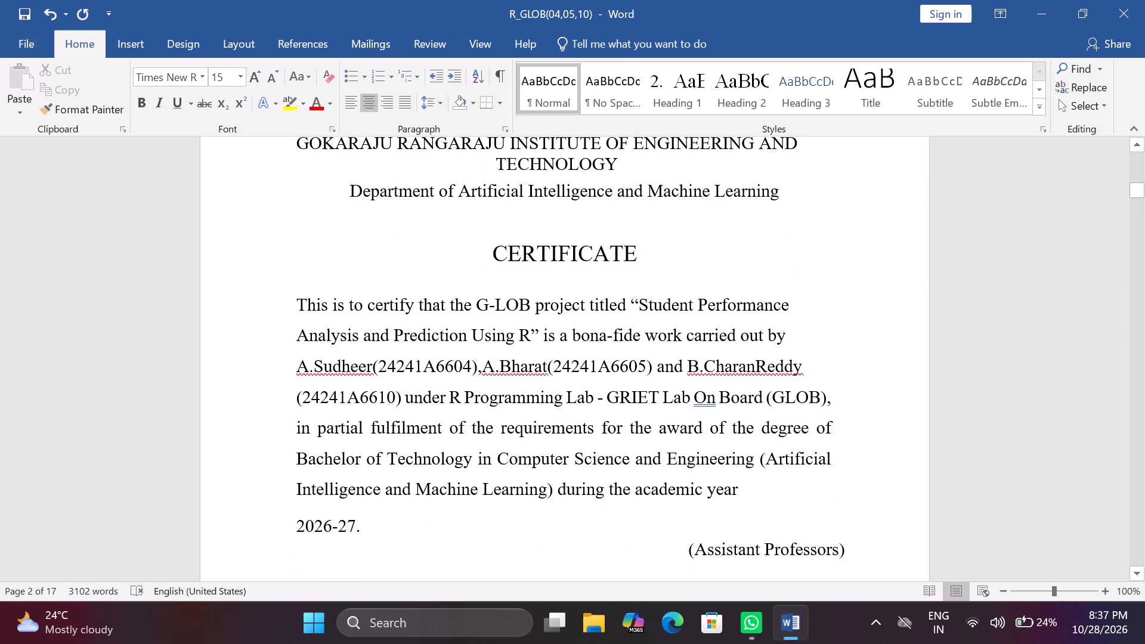
scroll(508, 336, "up", 3)
scroll(508, 336, "right", 1)
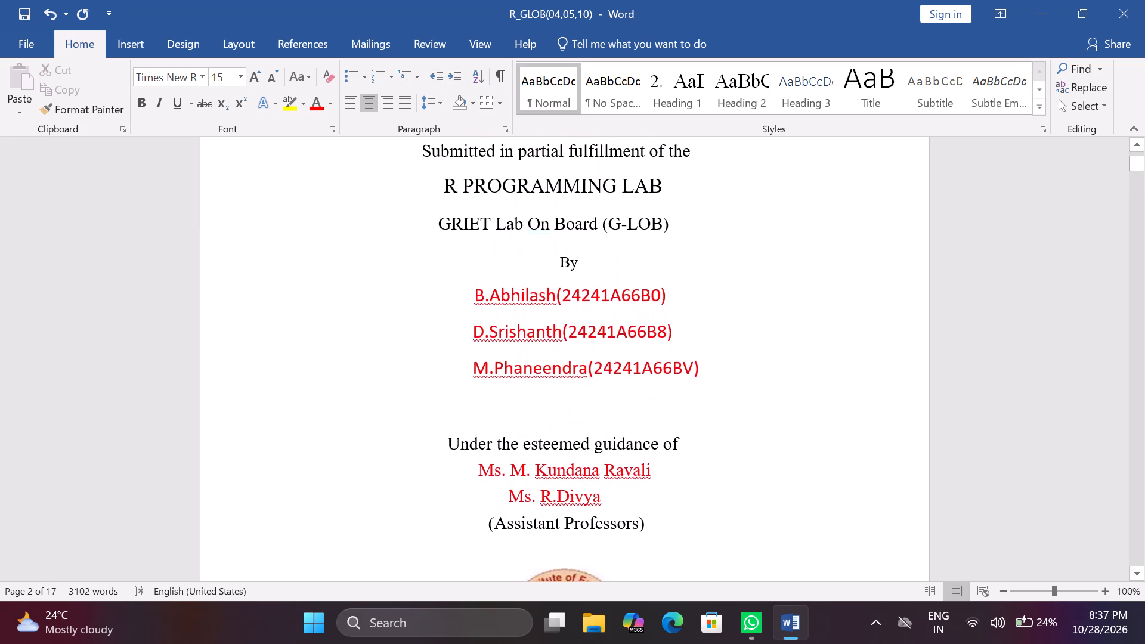
scroll(508, 336, "right", 2)
scroll(508, 336, "down", 1)
scroll(508, 336, "up", 1)
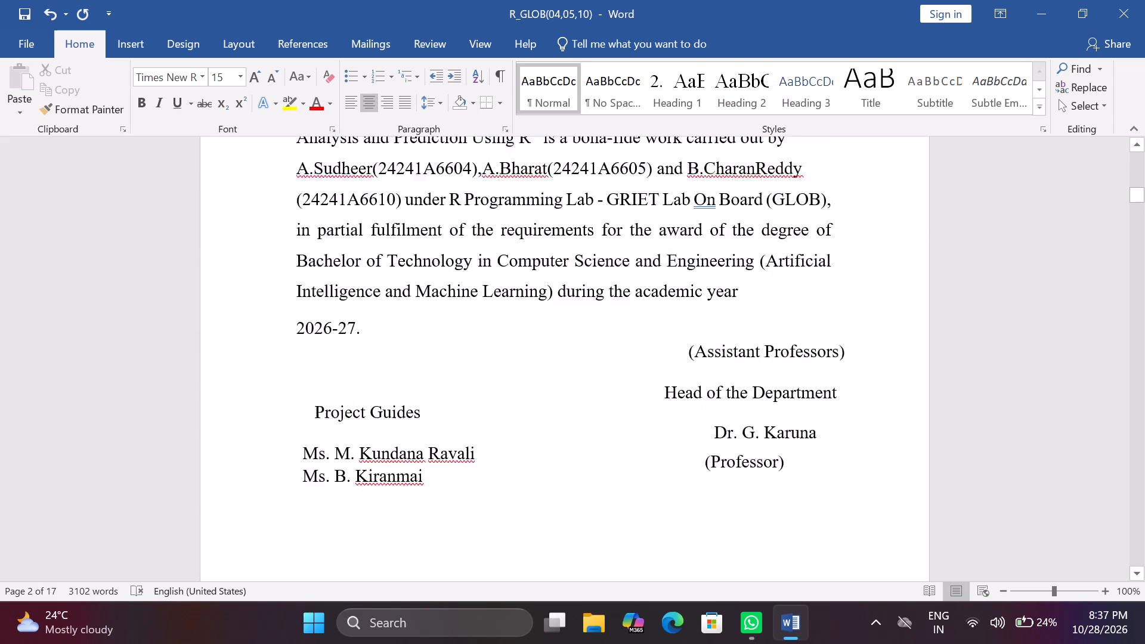
scroll(508, 336, "up", 1)
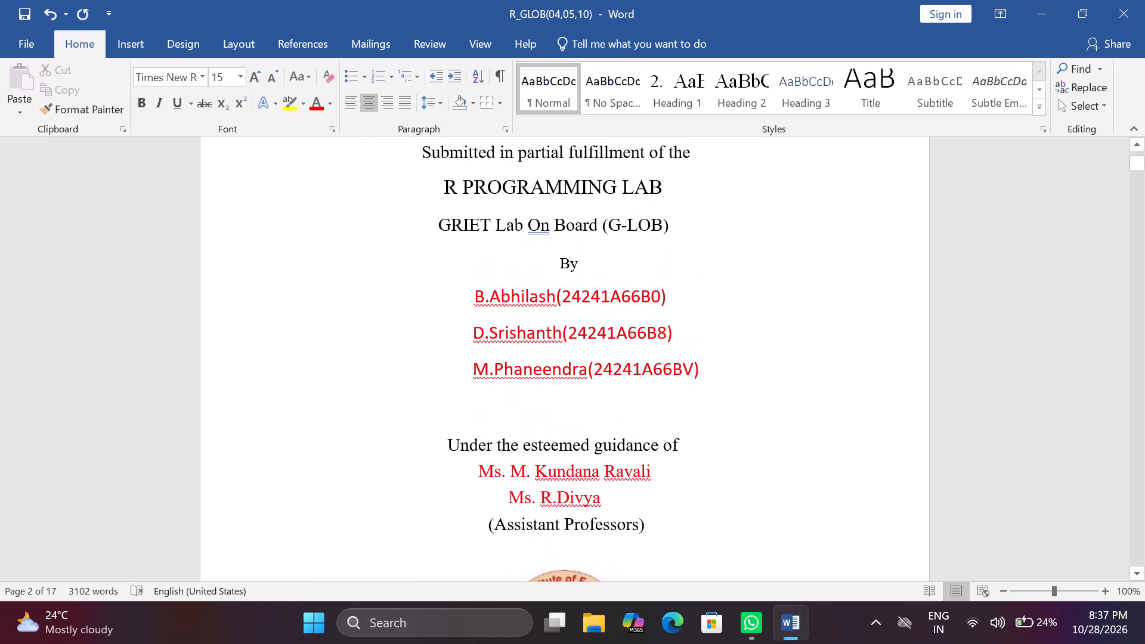
Replace the old student names and roll numbers in the certificate paragraph with the three team-member lines copied from the title page.
left_click(478, 293)
left_click_drag(478, 293, 645, 369)
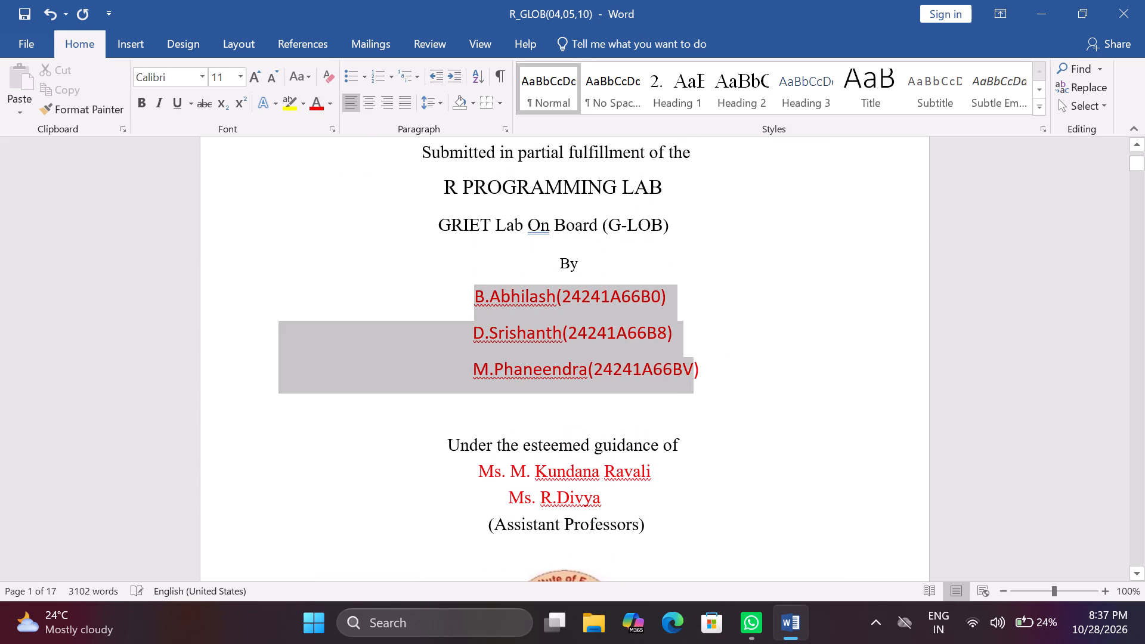
left_click_drag(645, 369, 778, 376)
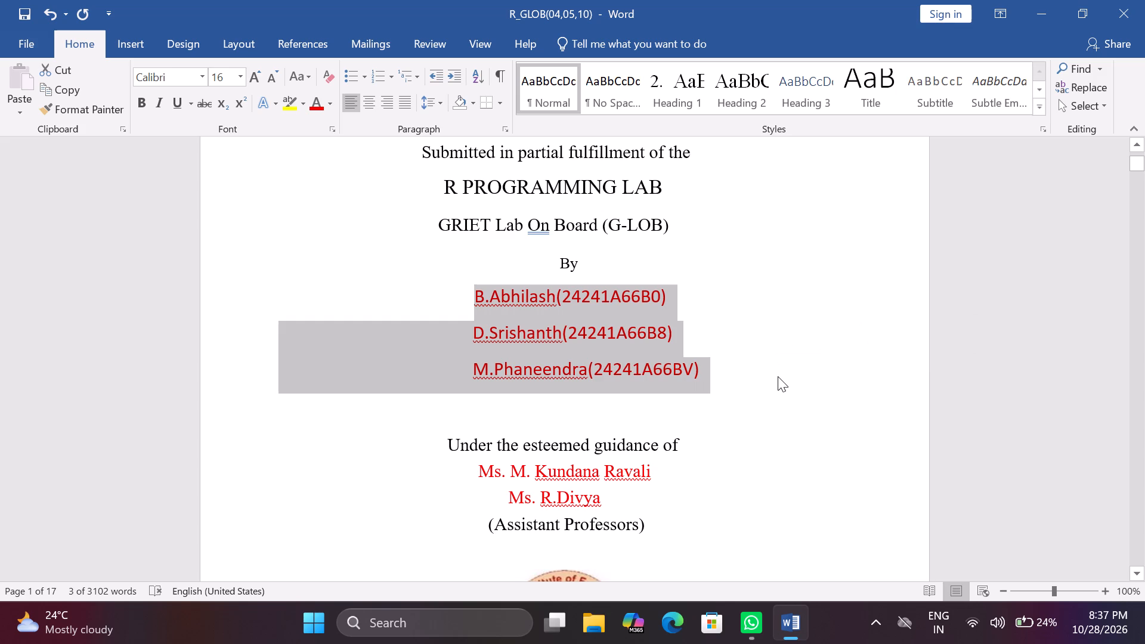
key("ctrl+c")
scroll(785, 360, "down", 1)
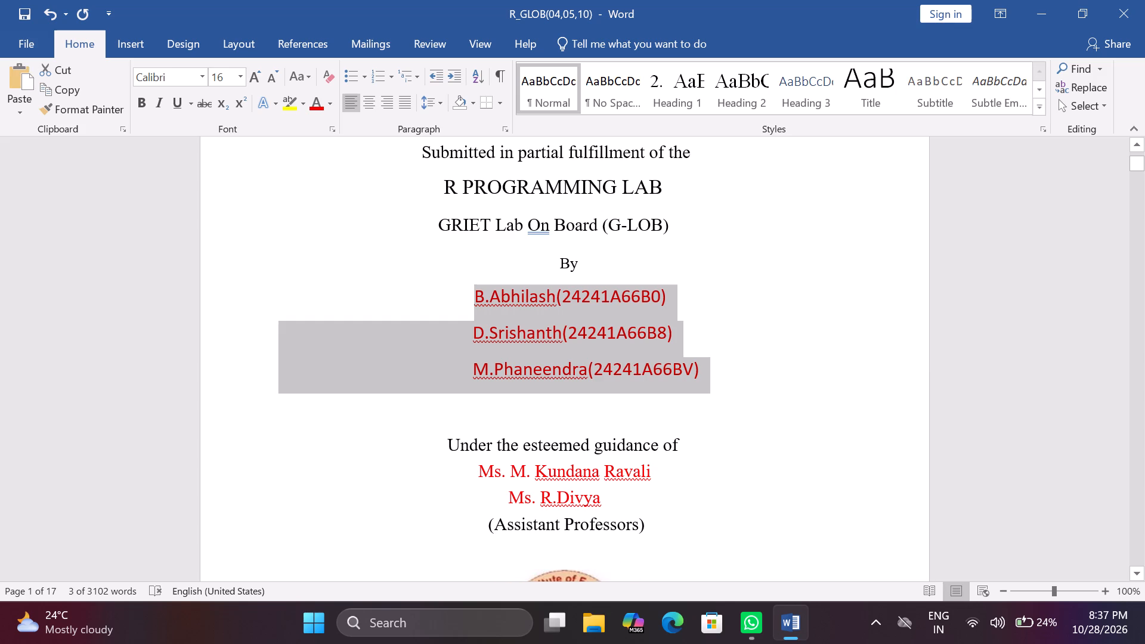
scroll(783, 341, "down", 4)
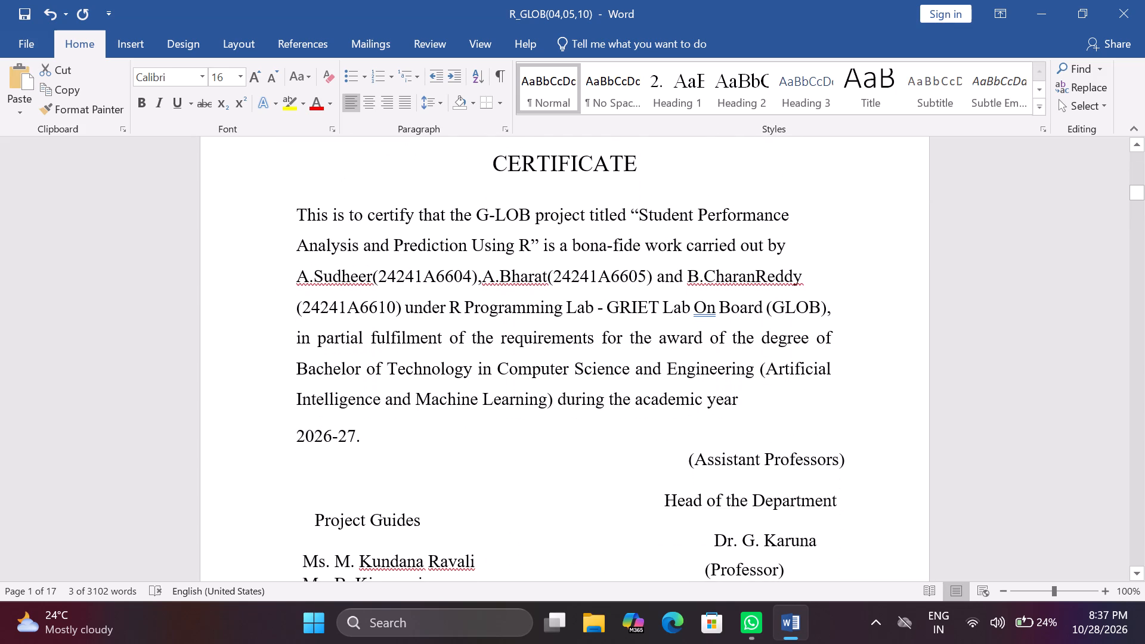
left_click(299, 275)
left_click_drag(299, 275, 364, 298)
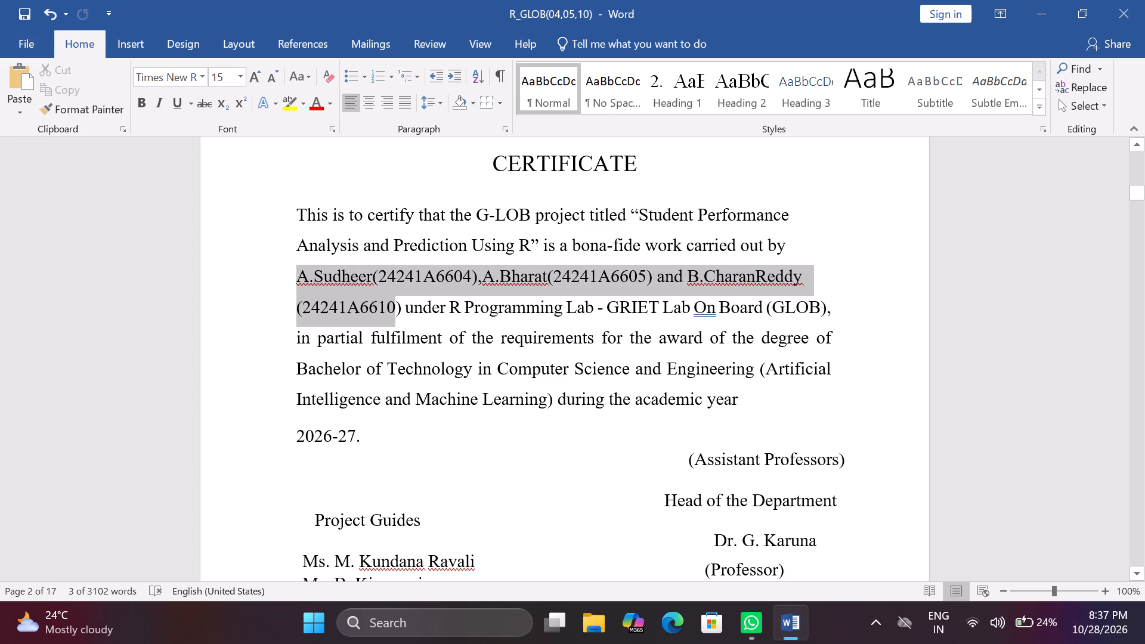
left_click_drag(364, 298, 400, 306)
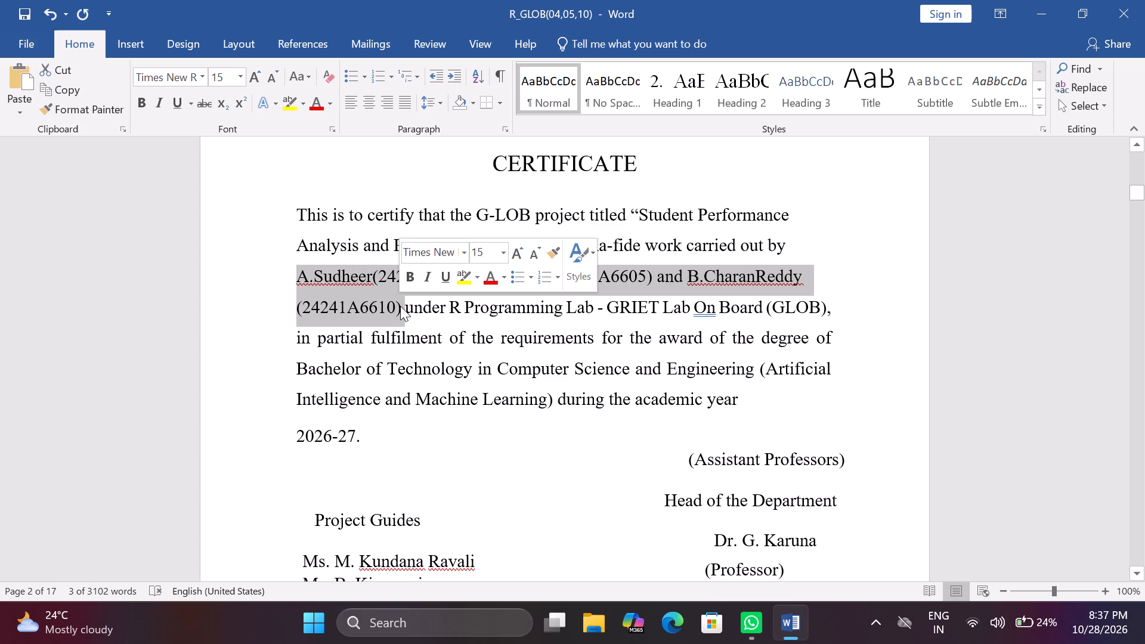
key("BackSpace")
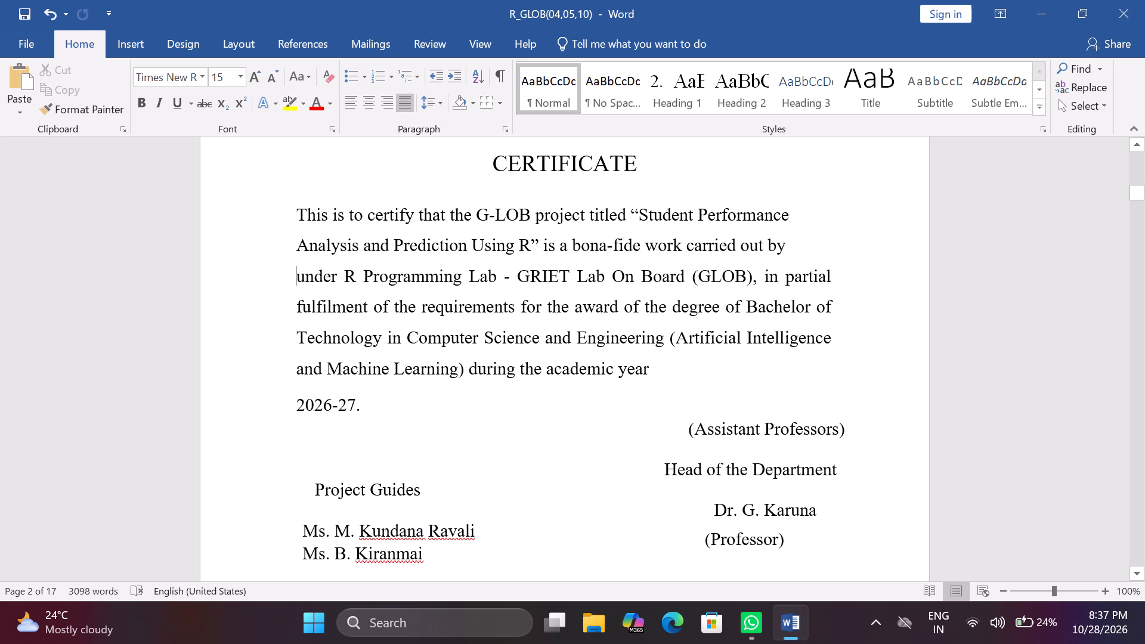
key("ctrl+v")
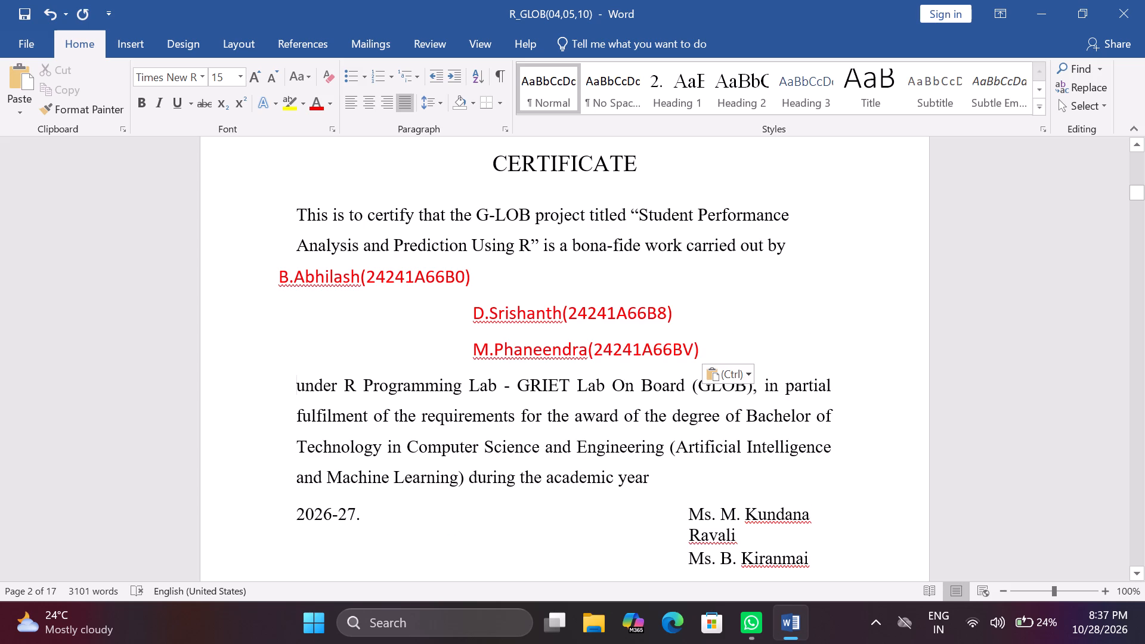
Bring the second team member's entry up beside the first in the certificate, keeping the first's closing bracket and separating them with a comma.
left_click(470, 314)
key("BackSpace")
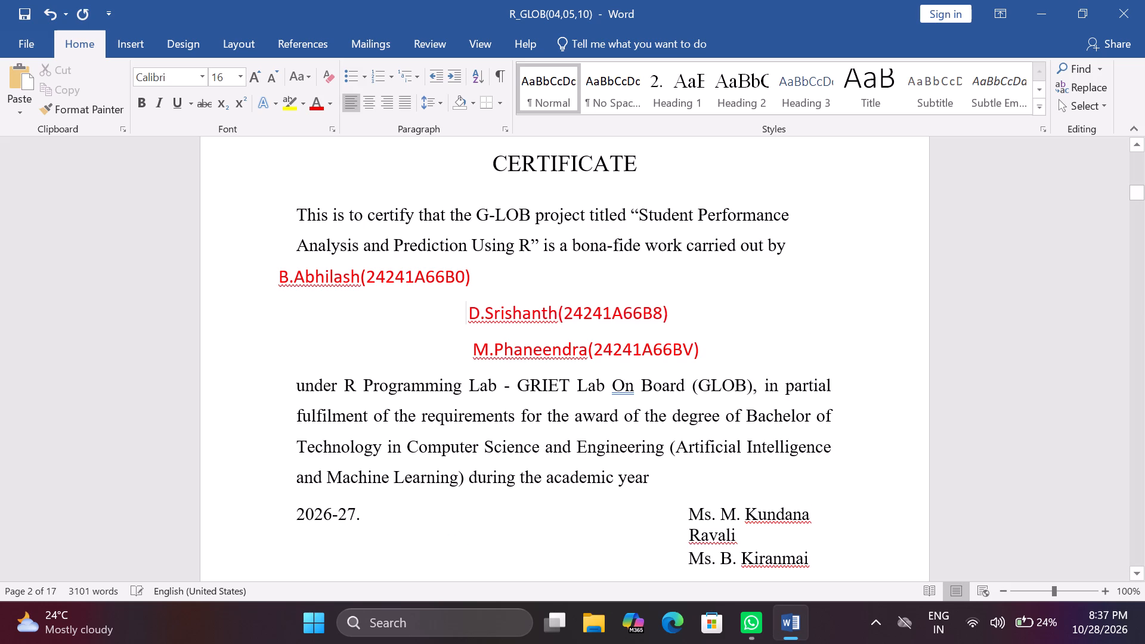
key("BackSpace")
key("BackSpace")
key("BackSpace")
key("BackSpace")
key("BackSpace")
key("BackSpace")
key("BackSpace")
key("BackSpace")
key("BackSpace")
key("BackSpace")
key("BackSpace")
key("BackSpace")
key("BackSpace")
key("BackSpace")
key("BackSpace")
key("BackSpace")
key("BackSpace")
key("BackSpace")
key("BackSpace")
key("BackSpace")
key("BackSpace")
key("BackSpace")
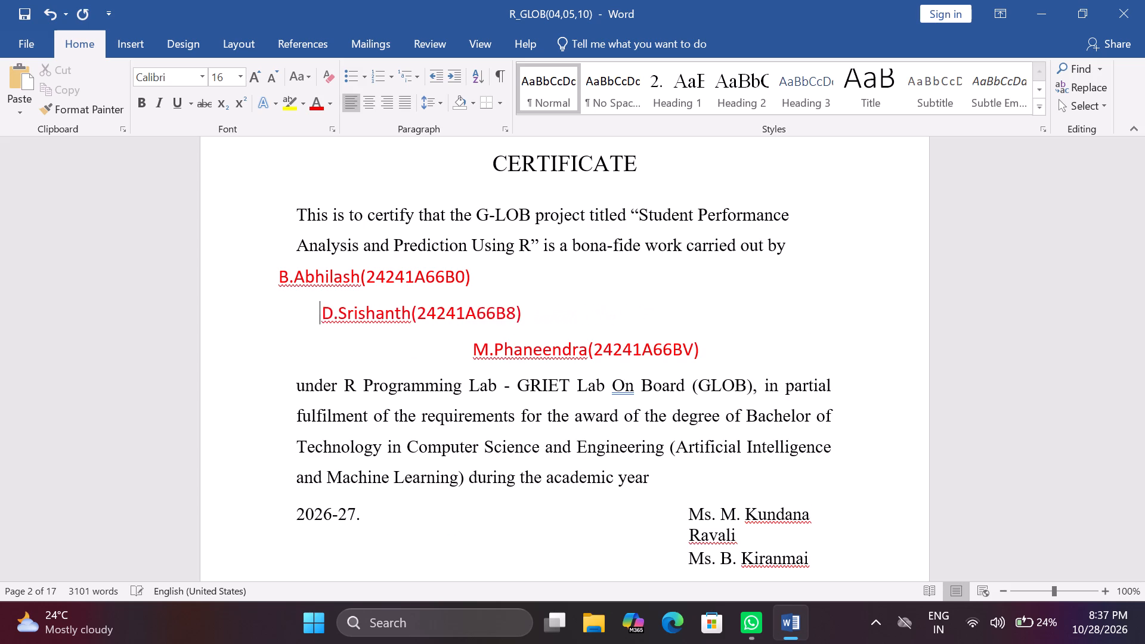
key("BackSpace")
key("BackSpace")
key("BackSpace")
key("BackSpace")
key("BackSpace")
key("BackSpace")
key("BackSpace")
key("BackSpace")
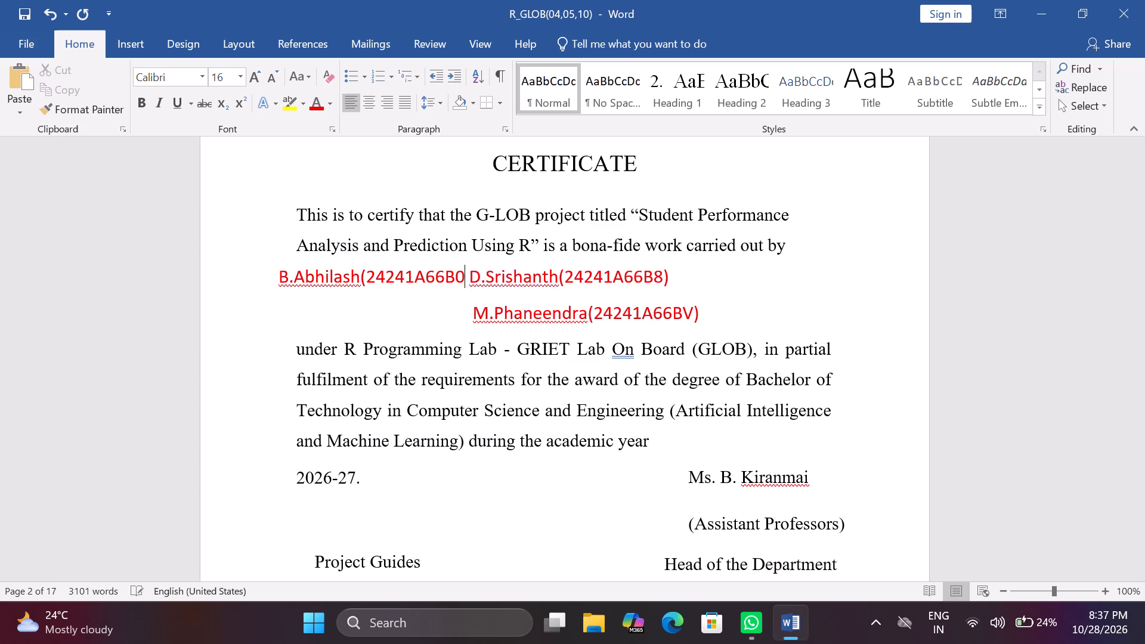
key("shift+parenright")
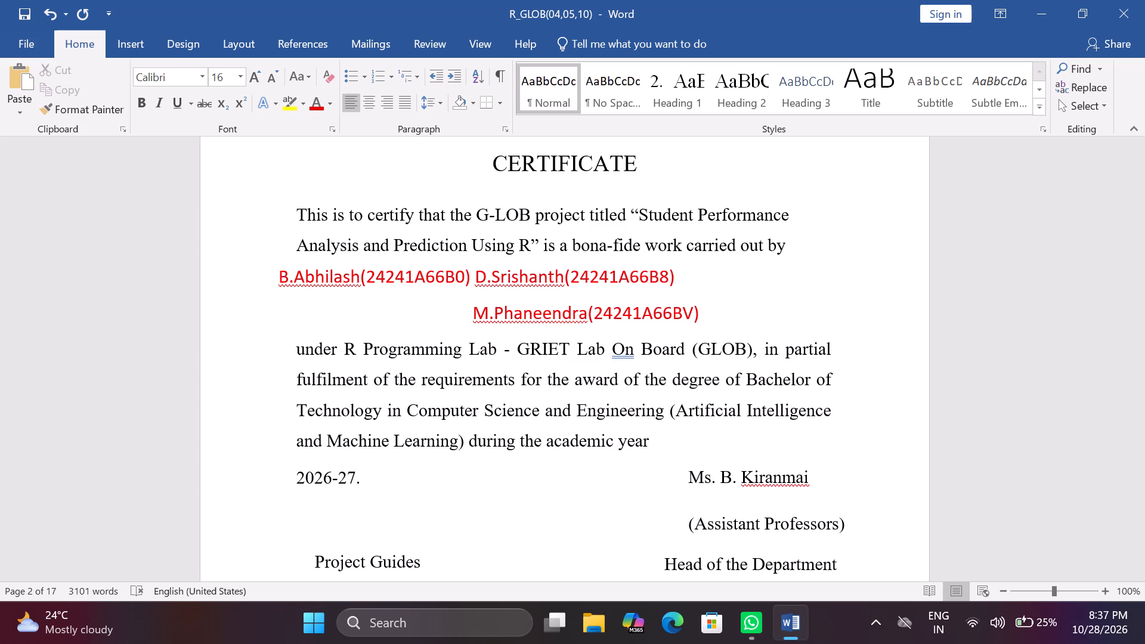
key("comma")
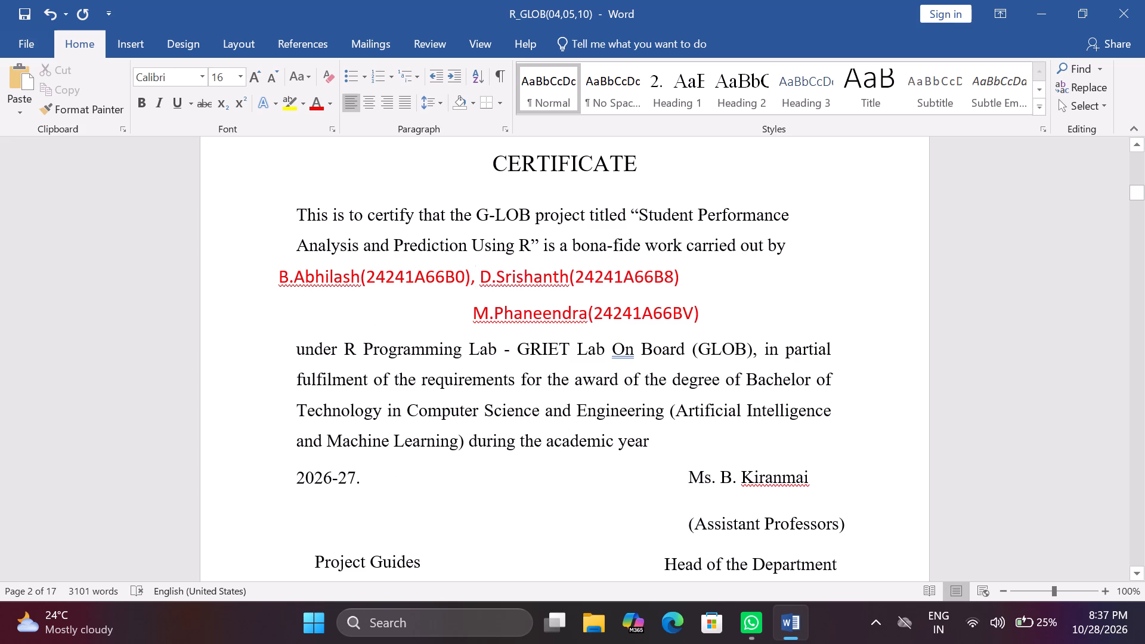
Join the third team member's entry directly after the second in the certificate, separated by a comma.
left_click(470, 305)
key("Right")
key("BackSpace")
key("BackSpace")
key("BackSpace")
key("BackSpace")
key("BackSpace")
key("BackSpace")
key("BackSpace")
key("BackSpace")
key("BackSpace")
key("BackSpace")
key("BackSpace")
key("BackSpace")
key("BackSpace")
key("BackSpace")
key("BackSpace")
key("BackSpace")
key("BackSpace")
key("BackSpace")
key("BackSpace")
key("BackSpace")
key("BackSpace")
key("BackSpace")
key("BackSpace")
key("BackSpace")
key("BackSpace")
key("BackSpace")
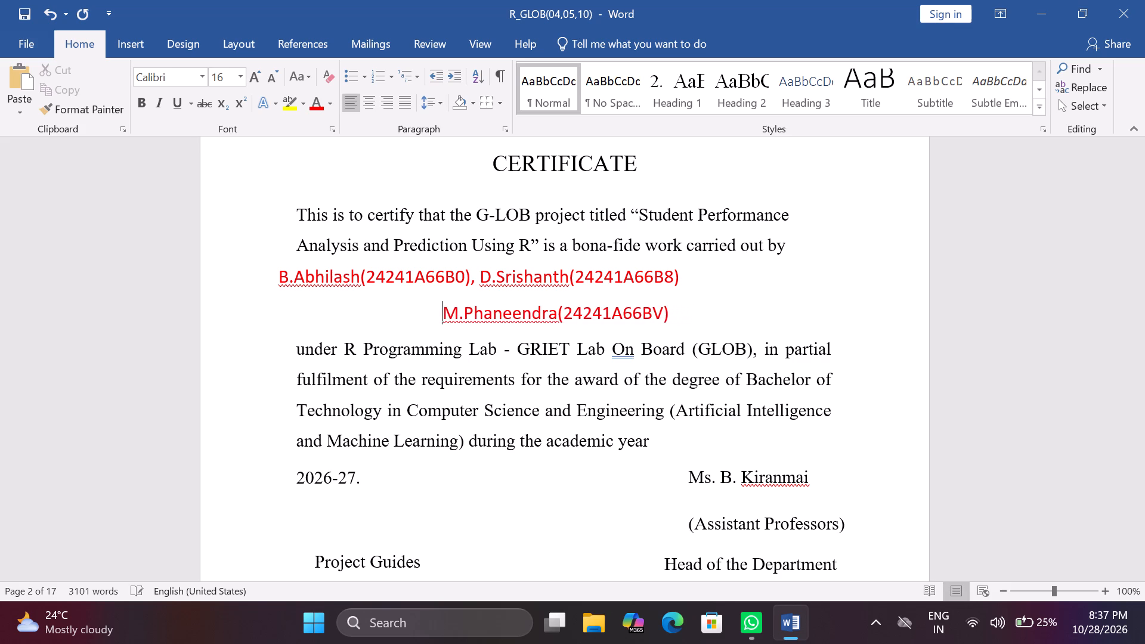
key("BackSpace")
key("BackSpace")
key("BackSpace")
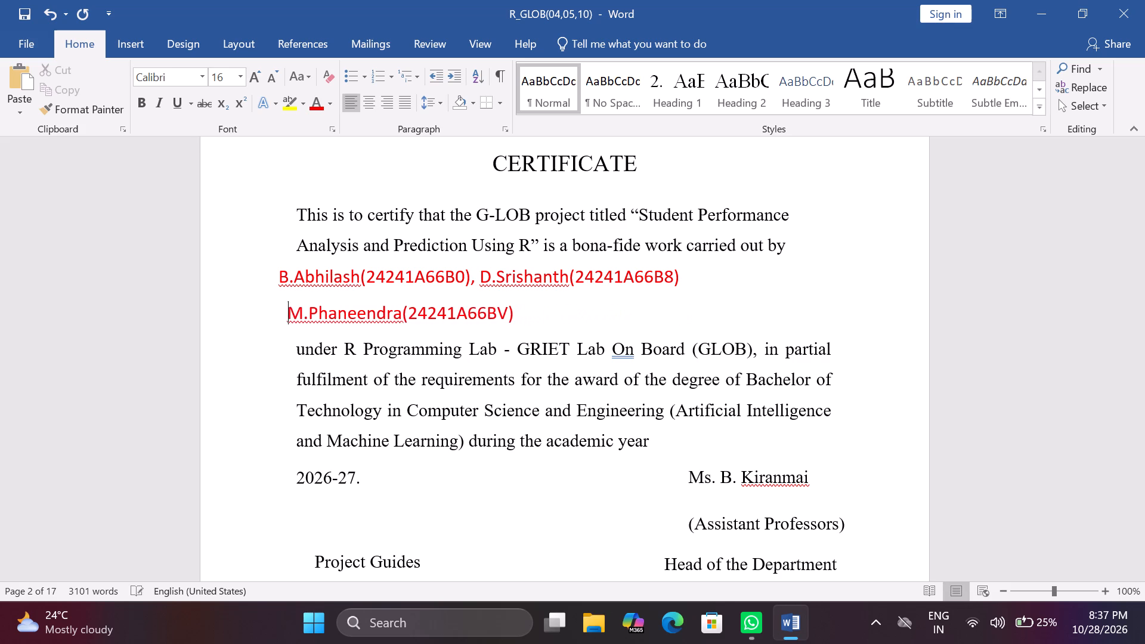
key("BackSpace")
key("BackSpace")
key("BackSpace")
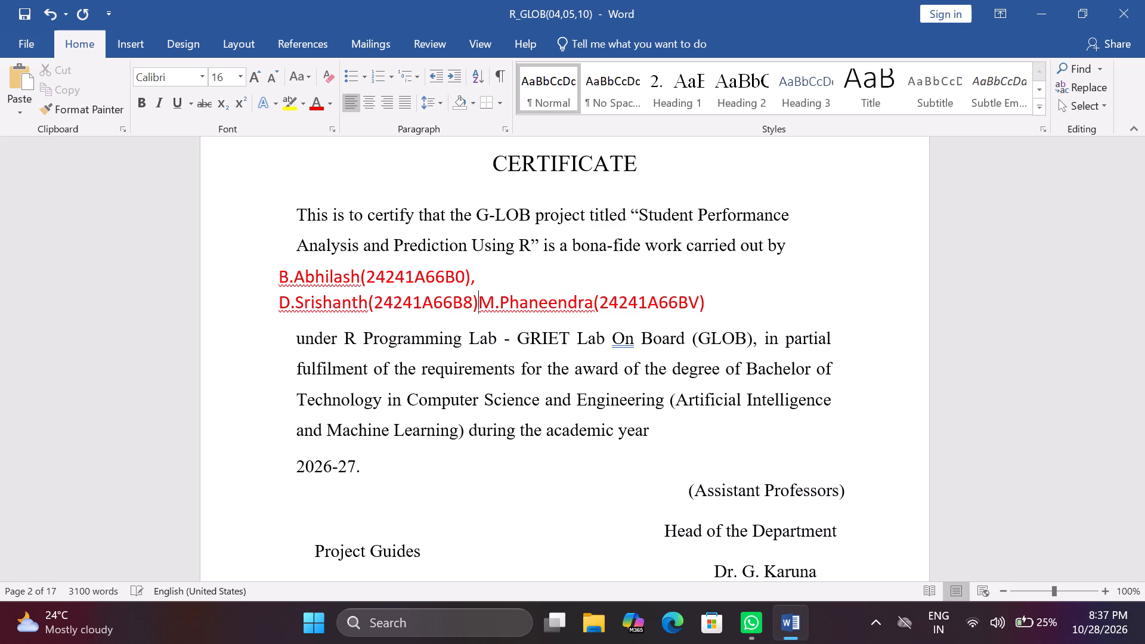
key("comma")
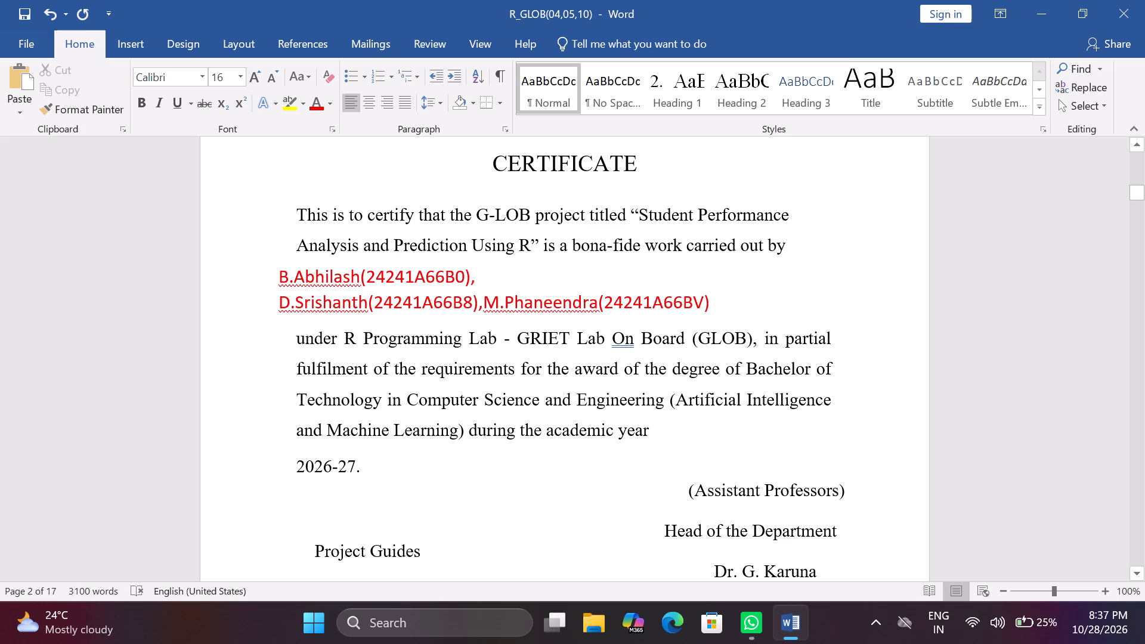
Remove the space between the first comma and the second team member's name in the certificate.
left_click(280, 298)
key("BackSpace")
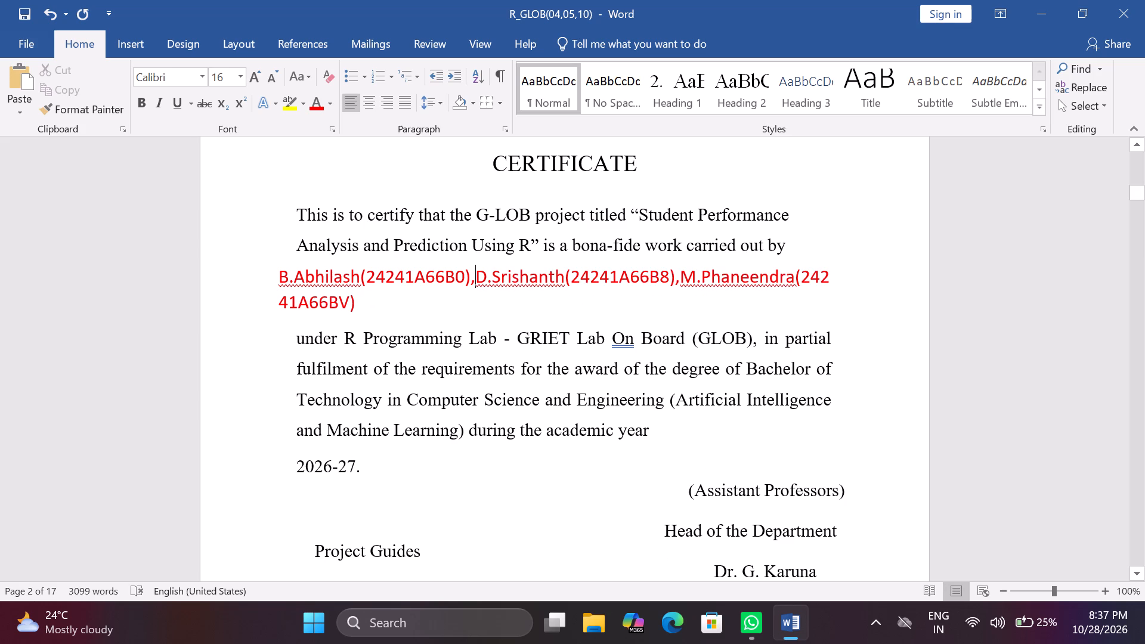
Set the certificate's team-member text to font size 14.
left_click(277, 272)
left_click_drag(277, 272, 361, 299)
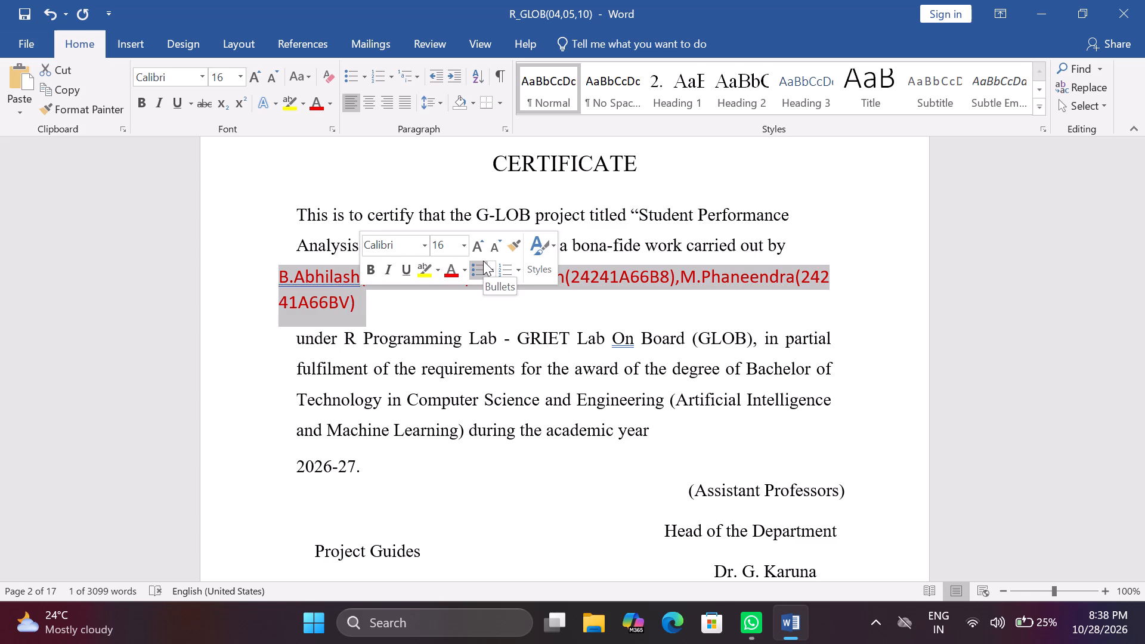
left_click(465, 247)
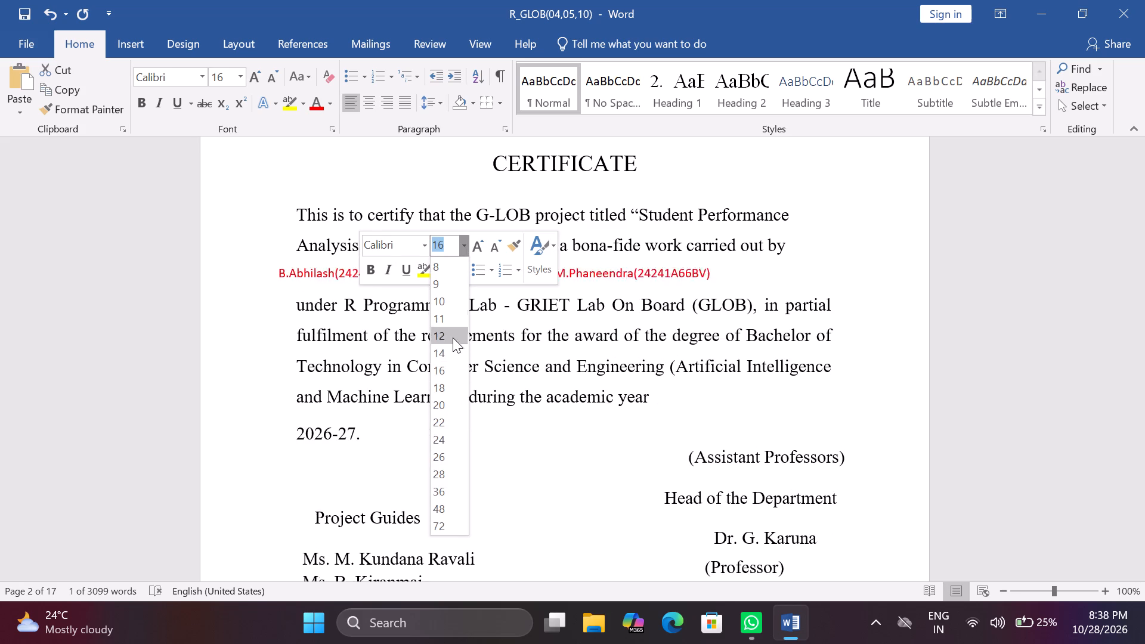
left_click(447, 349)
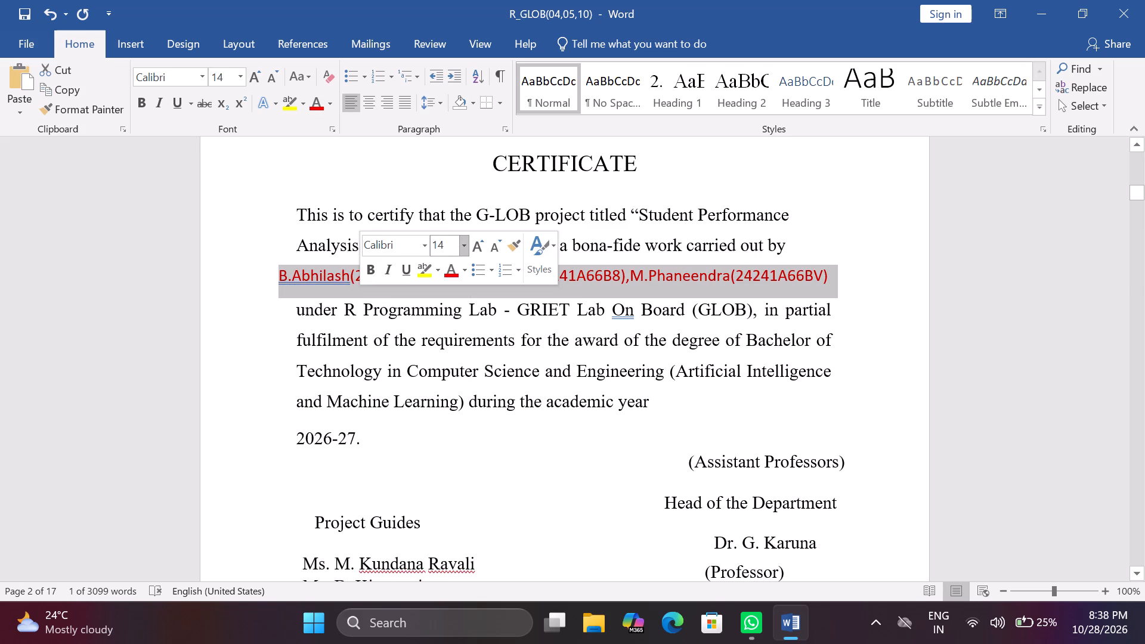
left_click(566, 494)
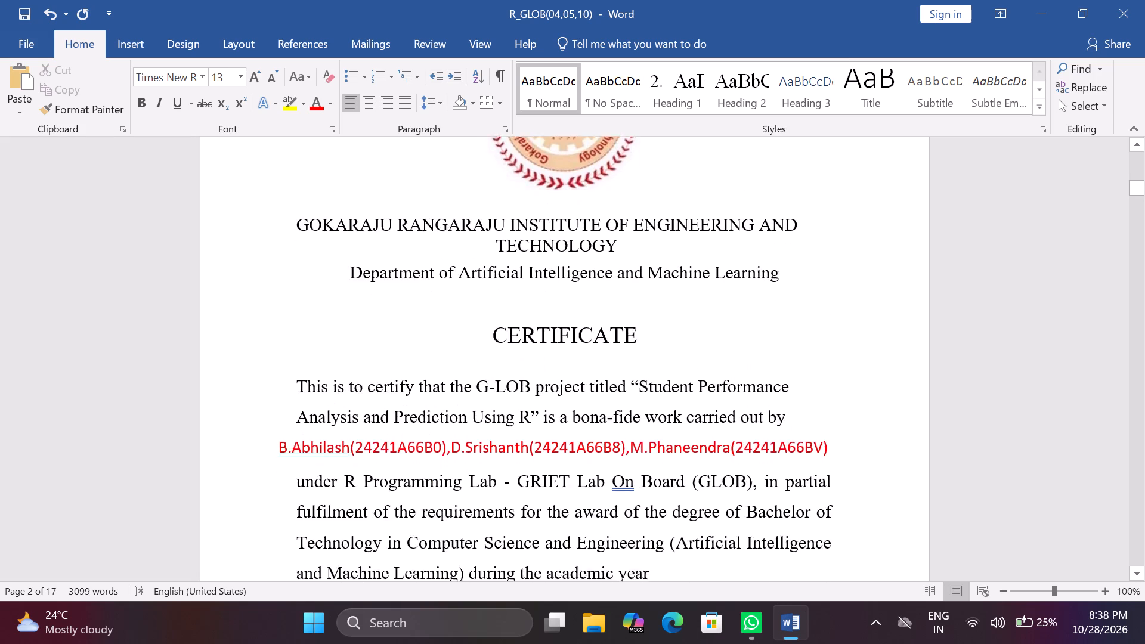
Replace the second project guide's name in the certificate with the new guide's name, keeping the title "Ms.".
scroll(641, 311, "down", 2)
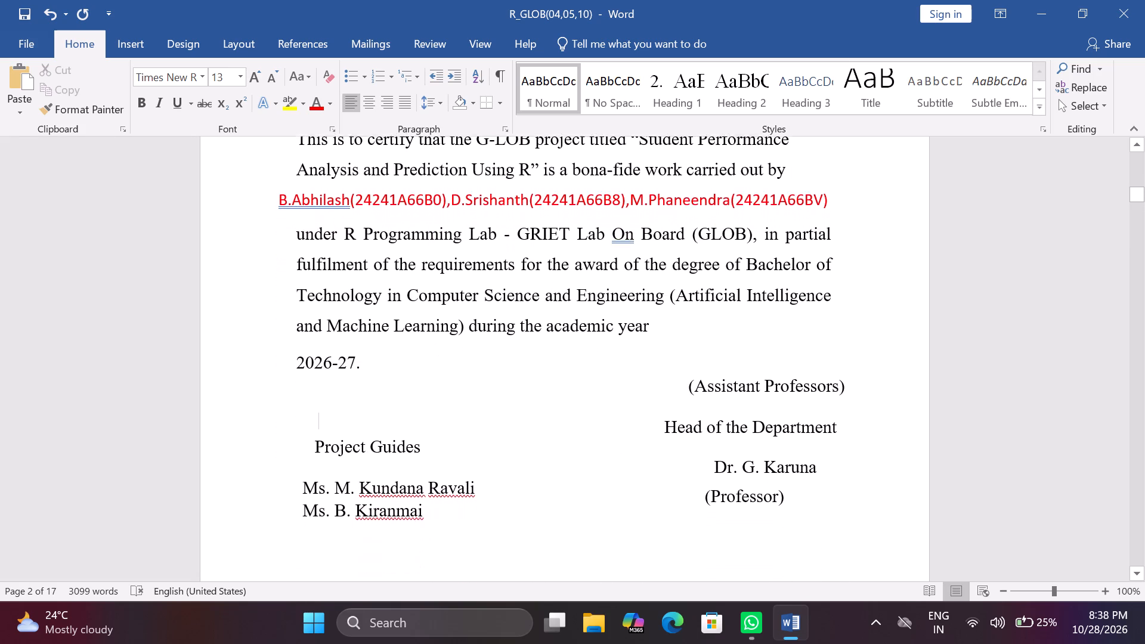
scroll(641, 311, "down", 1)
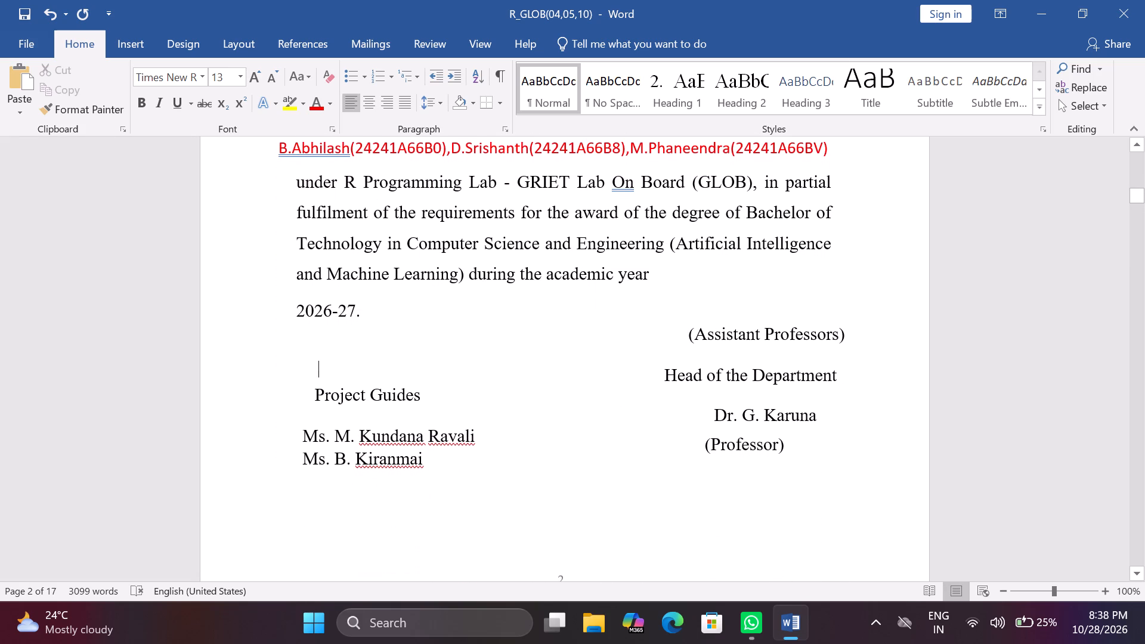
left_click(430, 459)
key("BackSpace")
key("BackSpace")
key("BackSpace")
key("BackSpace")
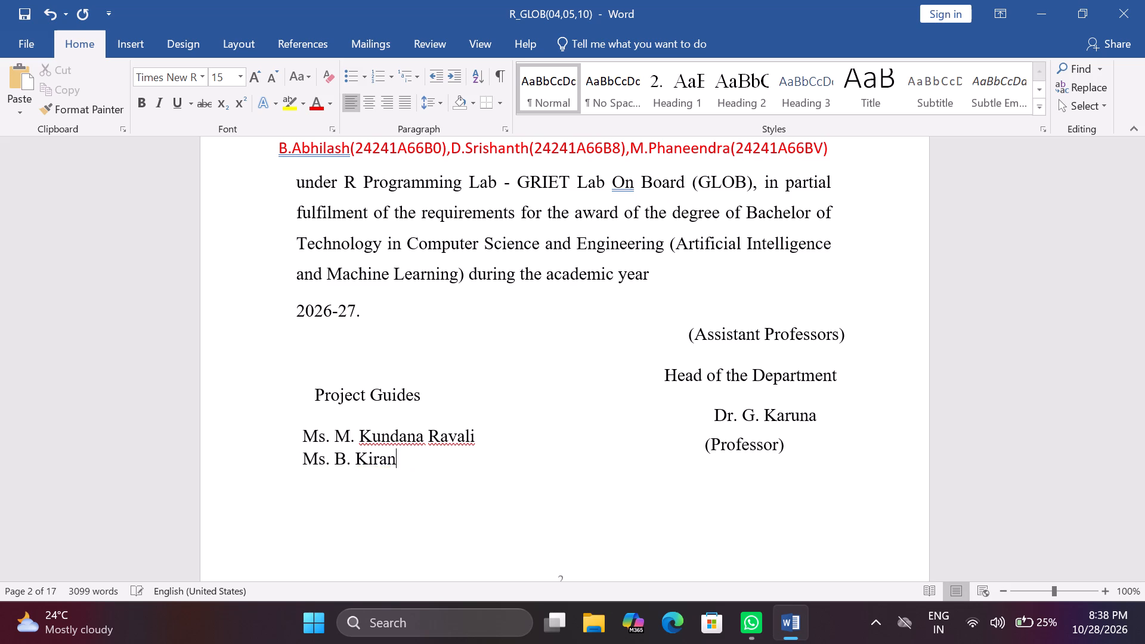
key("BackSpace")
key("BackSpace")
key("BackSpace")
scroll(430, 459, "down", 1)
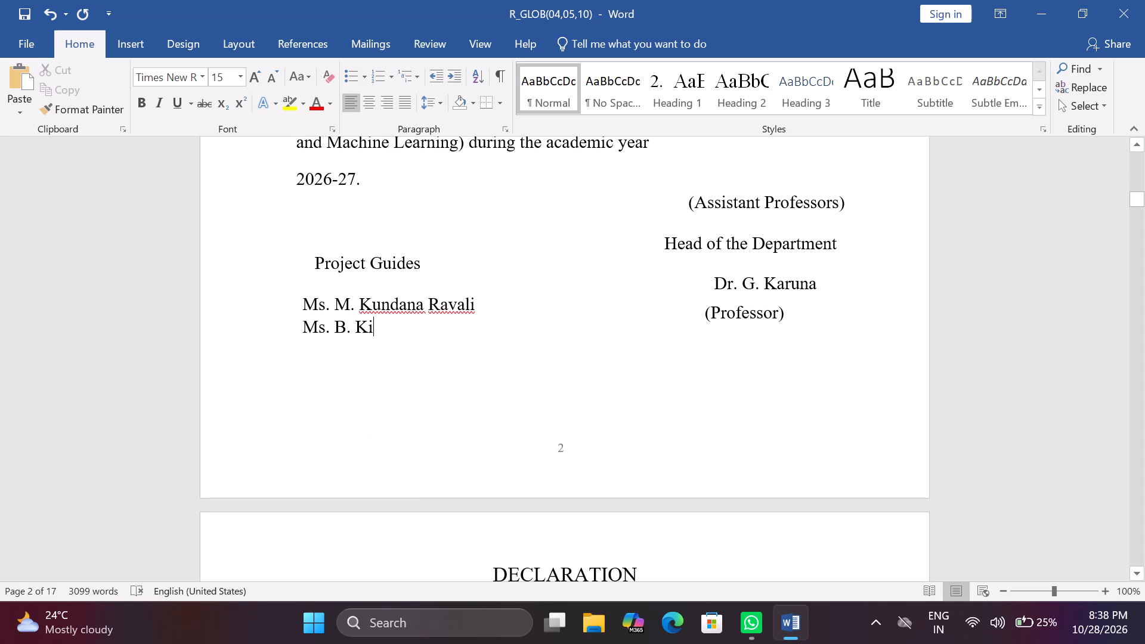
key("BackSpace")
key("BackSpace")
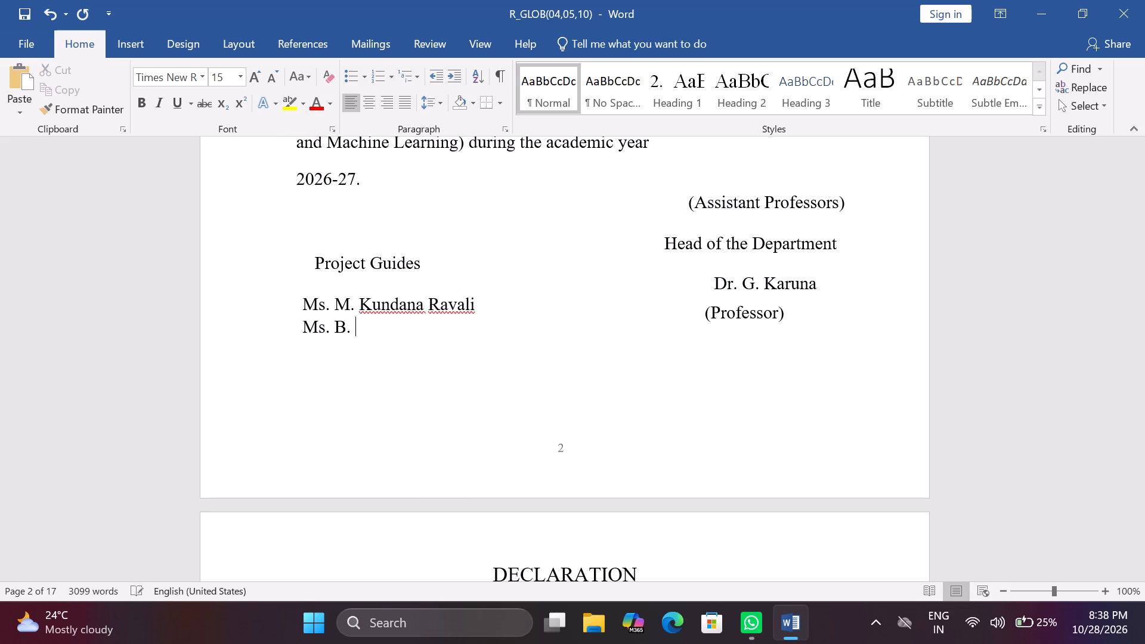
key("BackSpace")
key("BackSpace")
key("BackSpace")
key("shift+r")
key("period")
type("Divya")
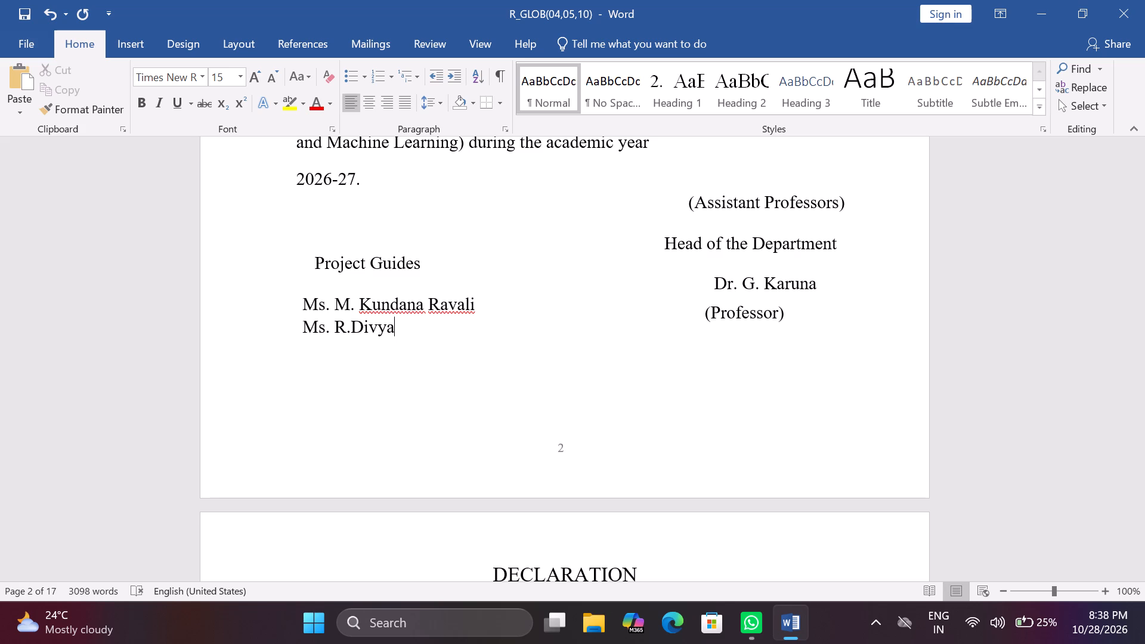
Colour both project guides' names in the certificate red.
left_click(304, 300)
left_click_drag(304, 300, 401, 328)
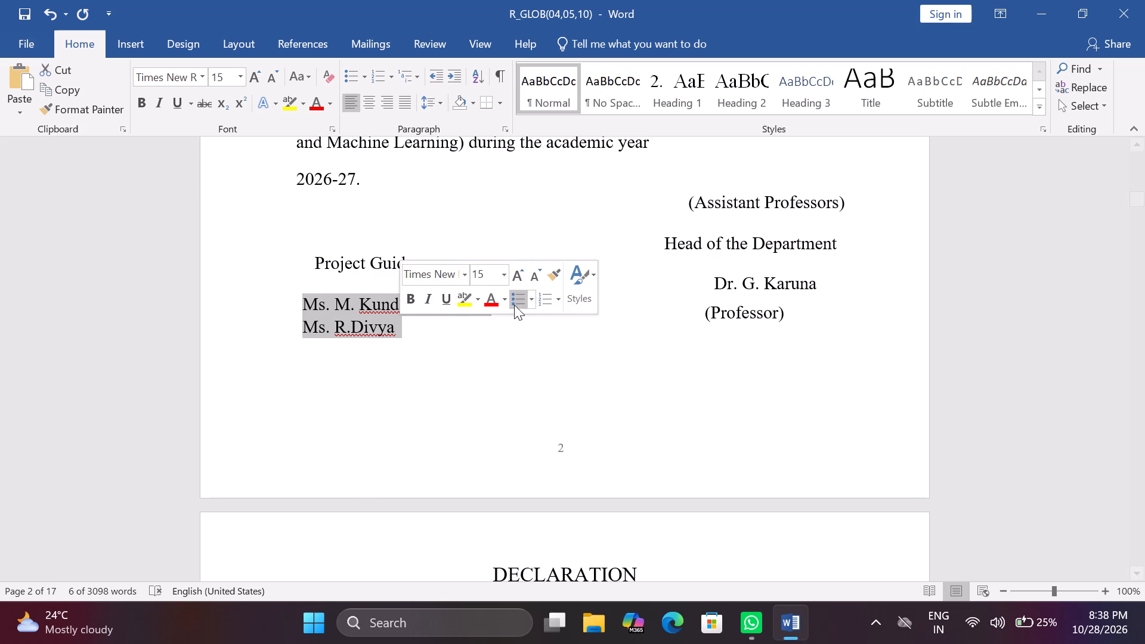
left_click(488, 299)
left_click_drag(576, 378, 717, 289)
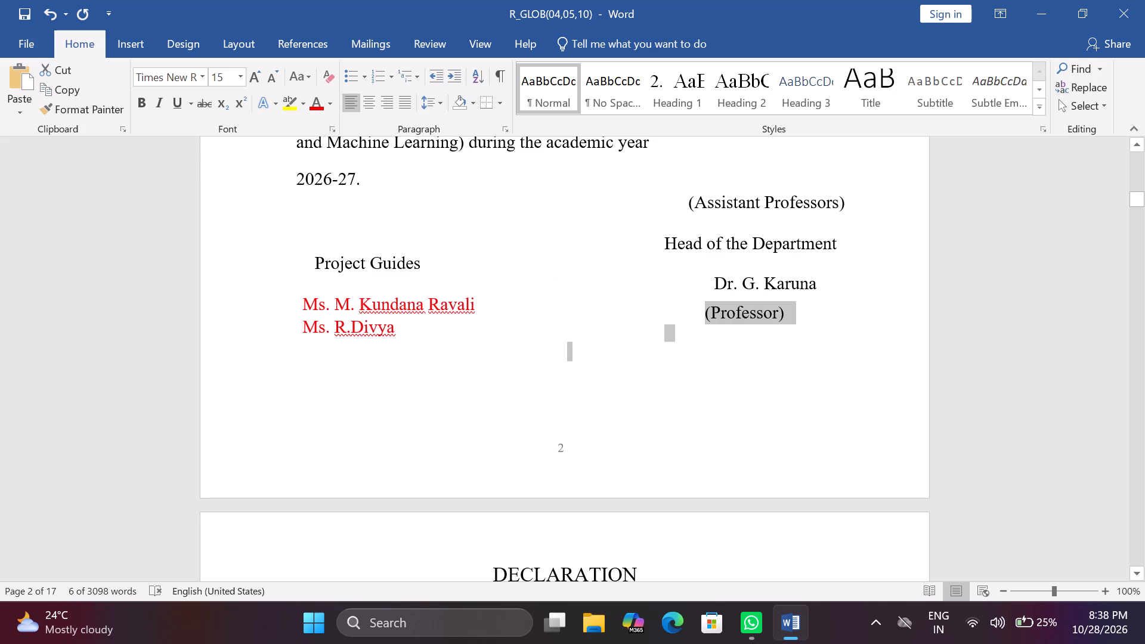
left_click_drag(717, 289, 664, 327)
left_click(664, 327)
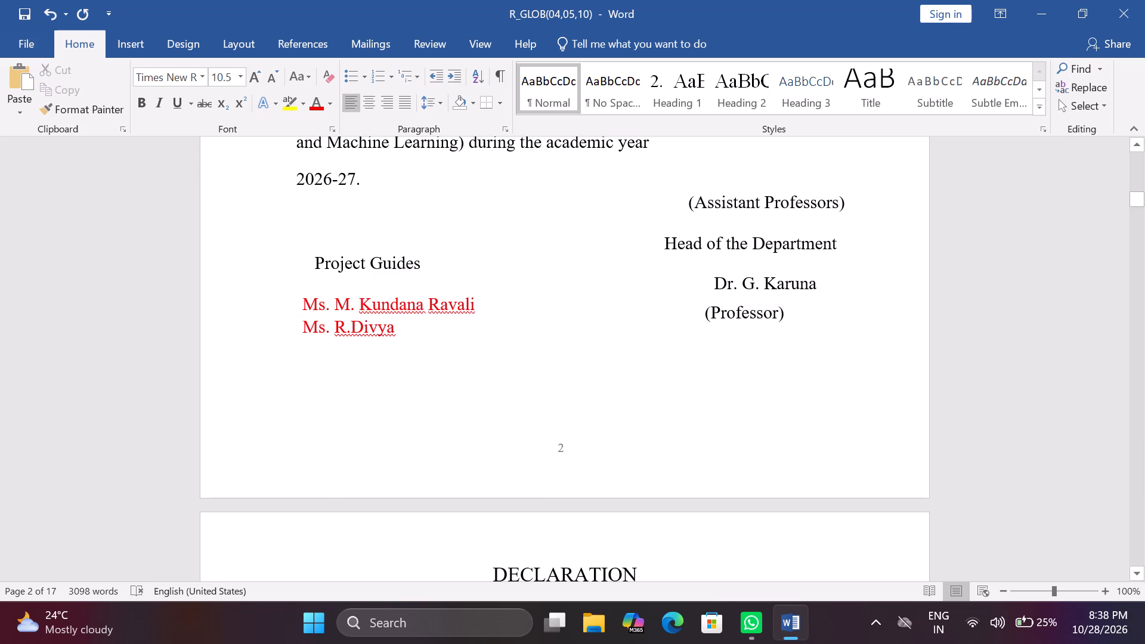
Colour the department head's name under "Head of the Department" red.
left_click(715, 286)
left_click_drag(715, 286, 862, 291)
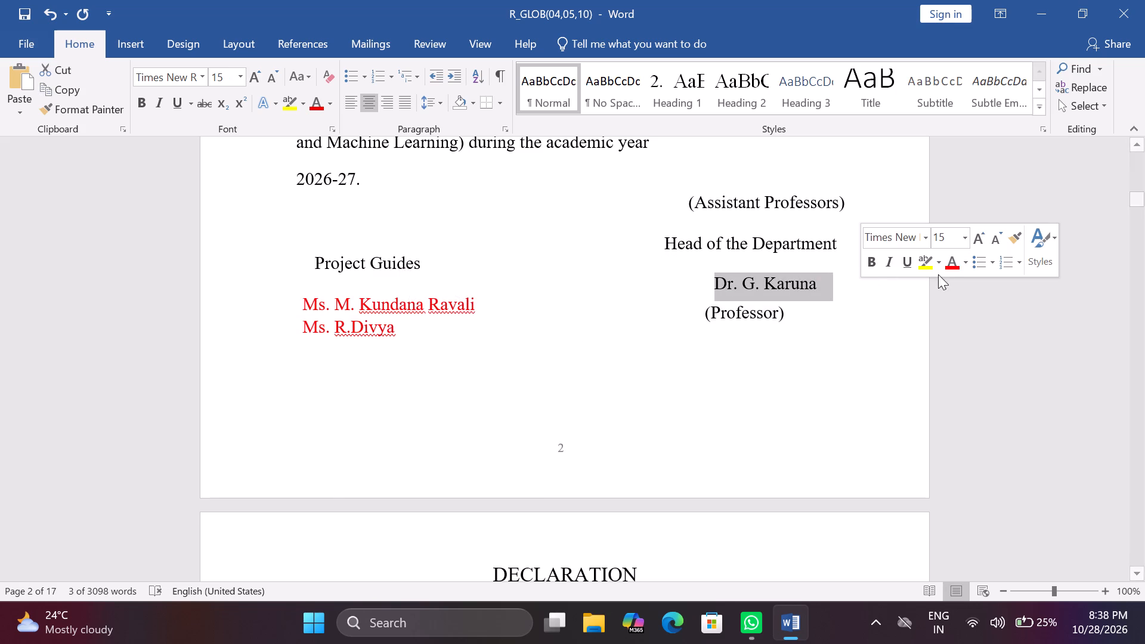
left_click(952, 261)
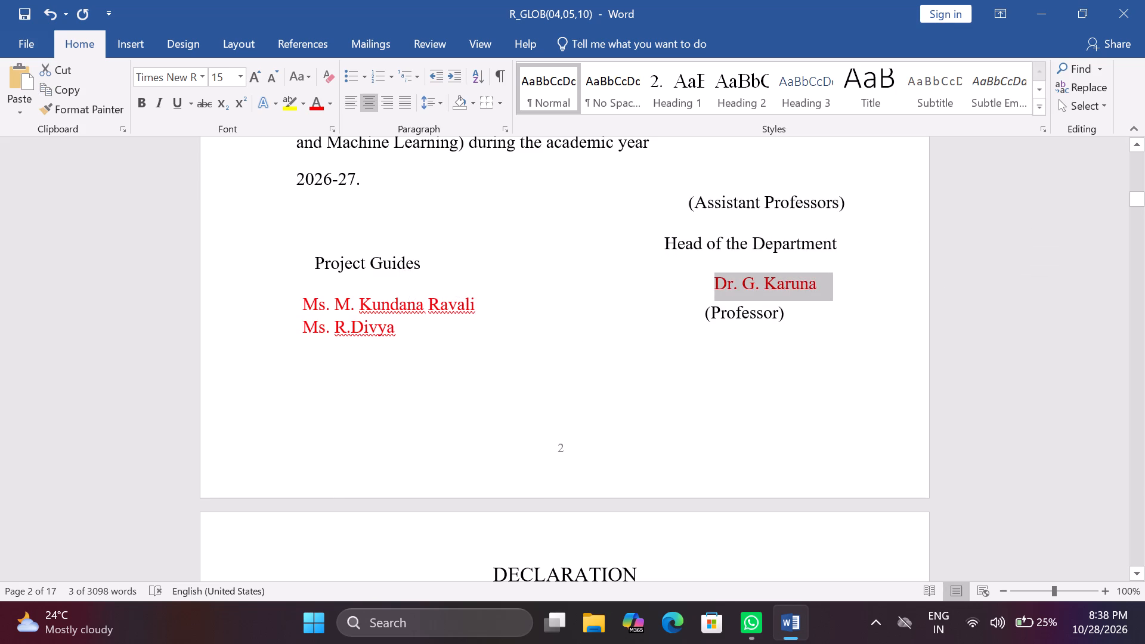
left_click(628, 253)
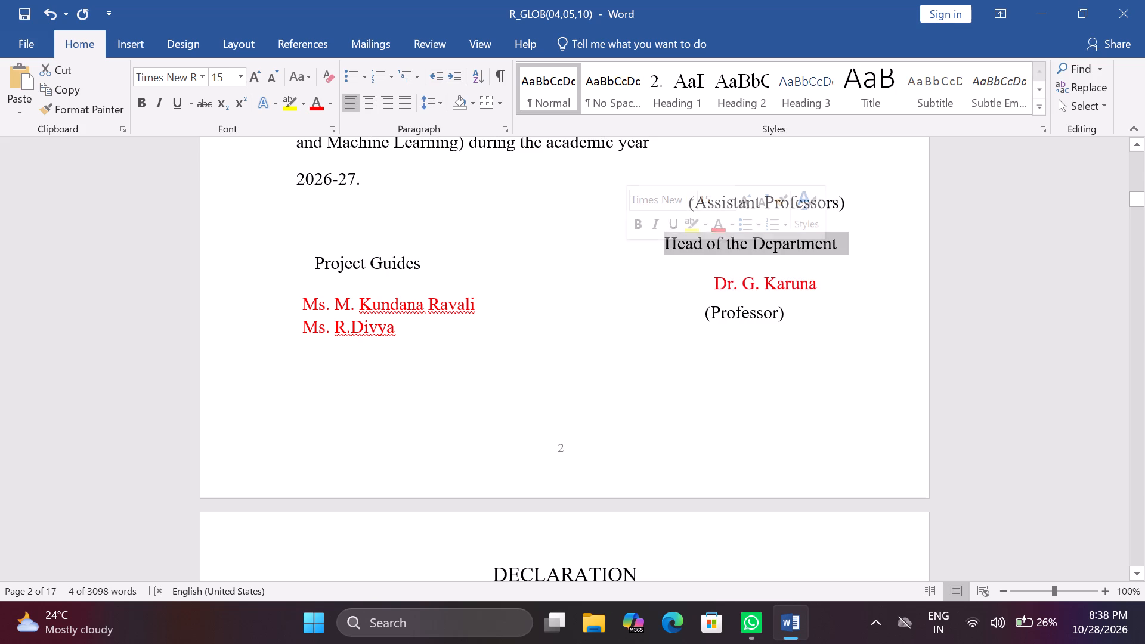
left_click(578, 259)
left_click_drag(447, 247, 452, 268)
left_click(452, 268)
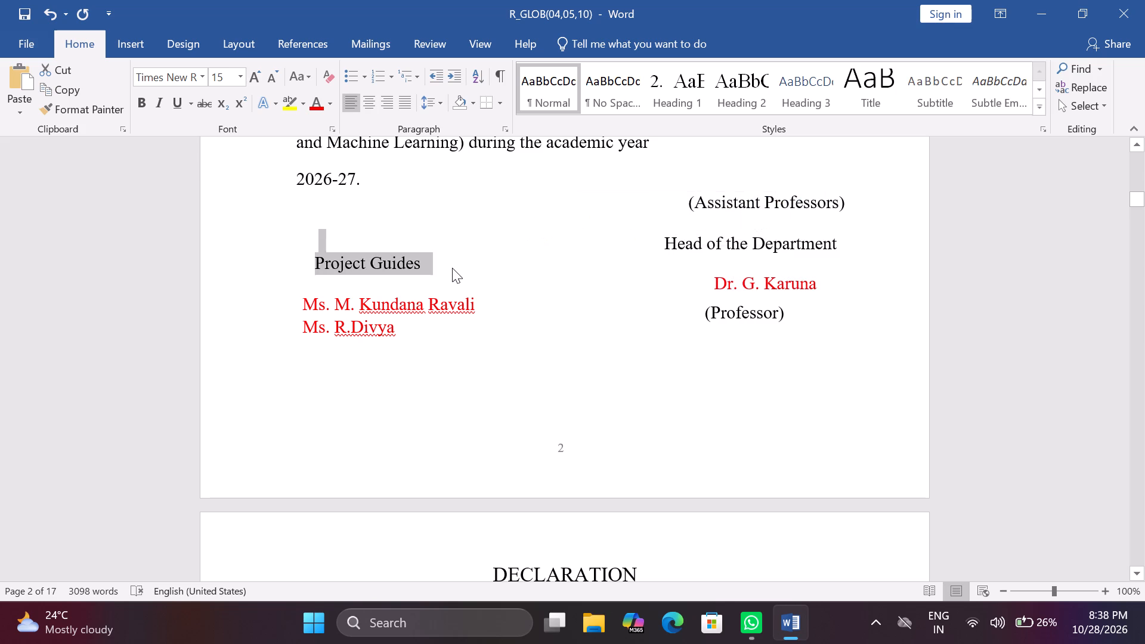
Insert a blank line directly above the "Head of the Department" heading in the certificate.
left_click(654, 242)
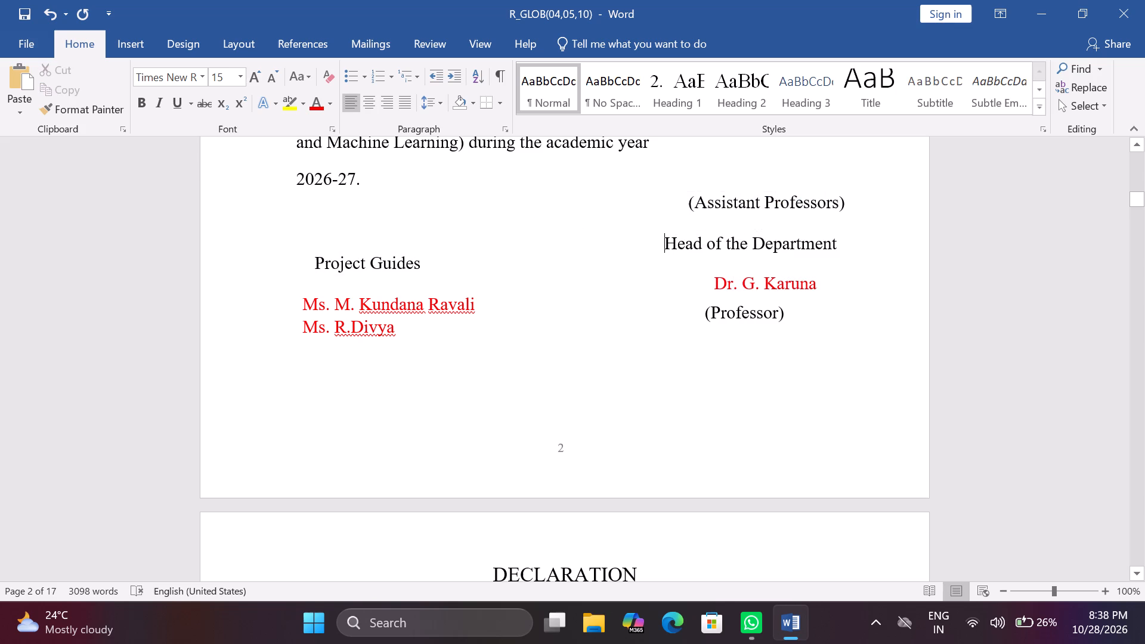
key("Return")
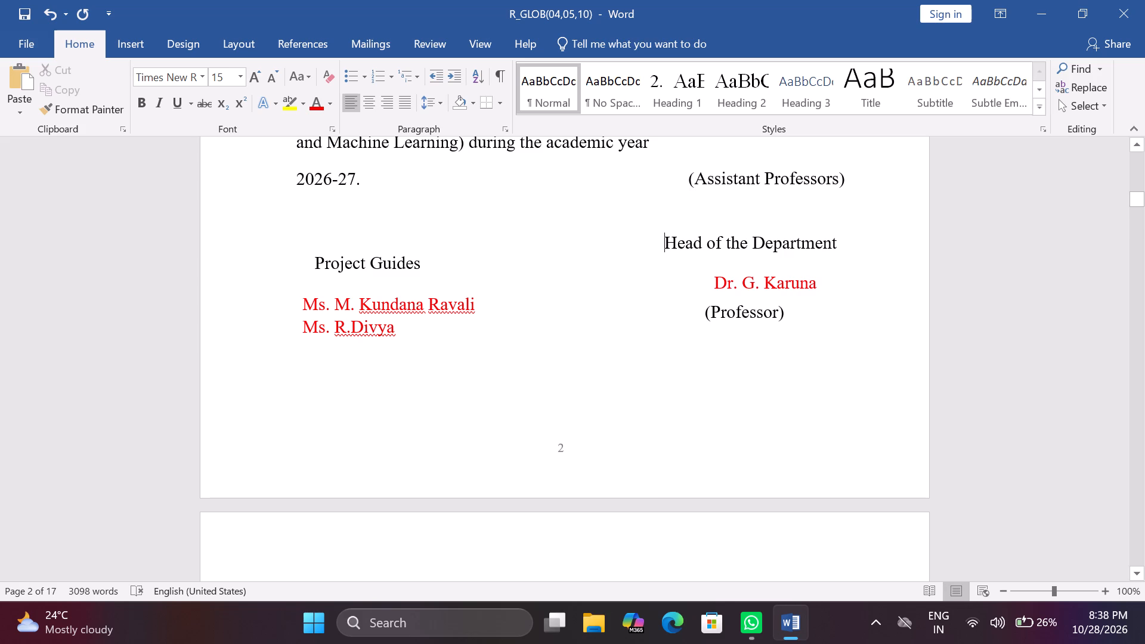
Copy the "(Assistant Professors)" text above the "Head of the Department" heading and delete it from there.
left_click(686, 175)
left_click_drag(686, 175, 823, 179)
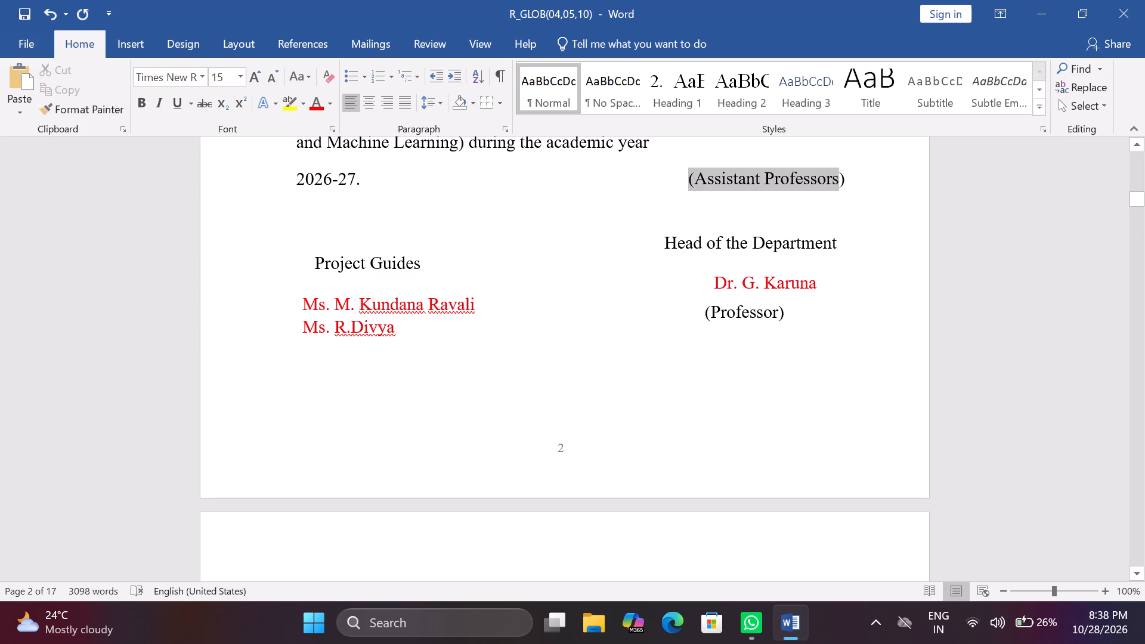
left_click_drag(823, 179, 854, 178)
key("ctrl+c")
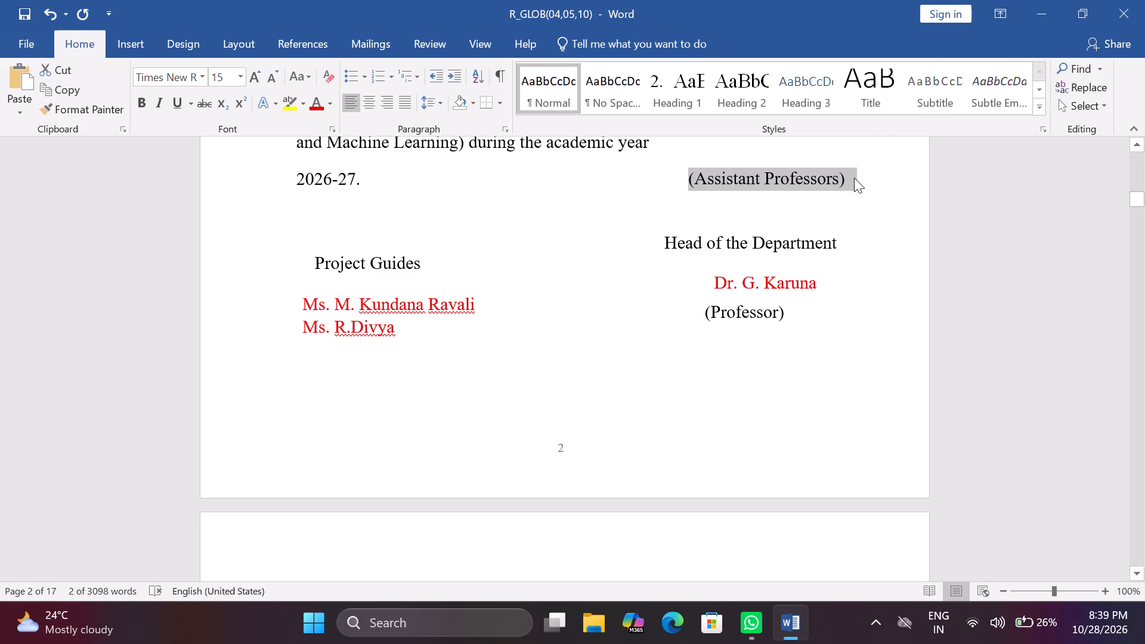
key("BackSpace")
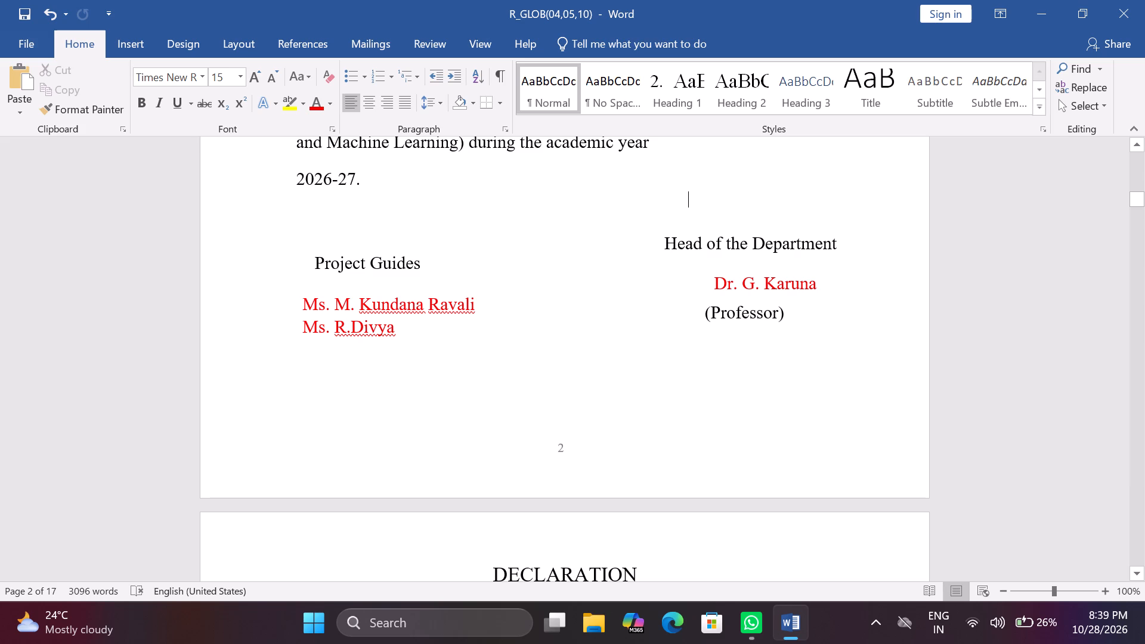
Add blank lines below "(Professor)" in the department head's block, keeping the block on the certificate page.
left_click(343, 370)
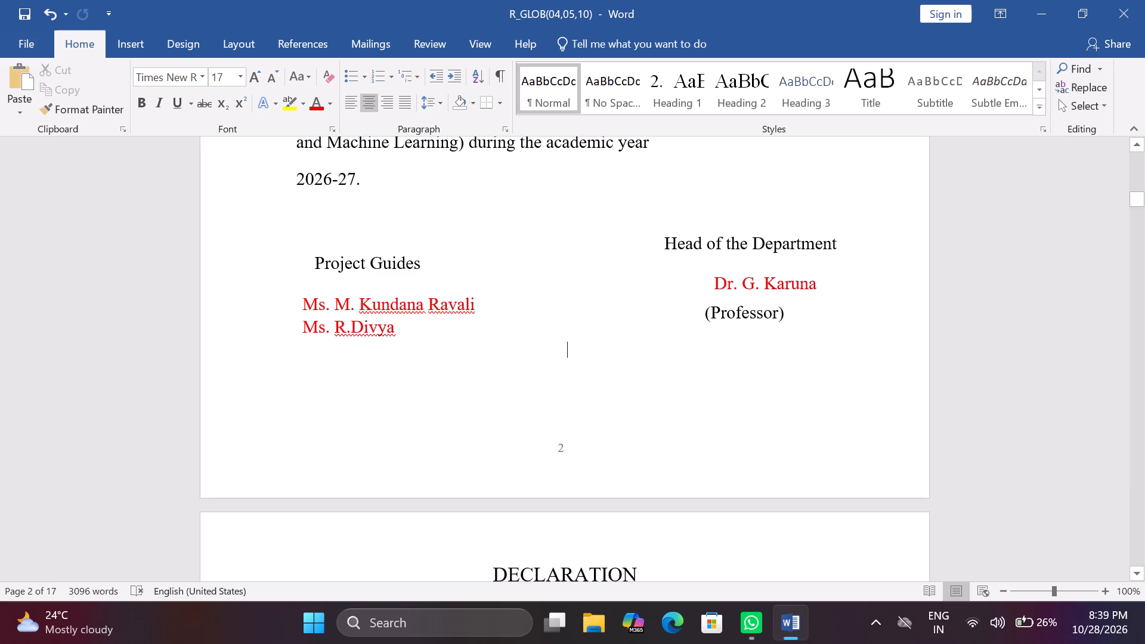
left_click(801, 314)
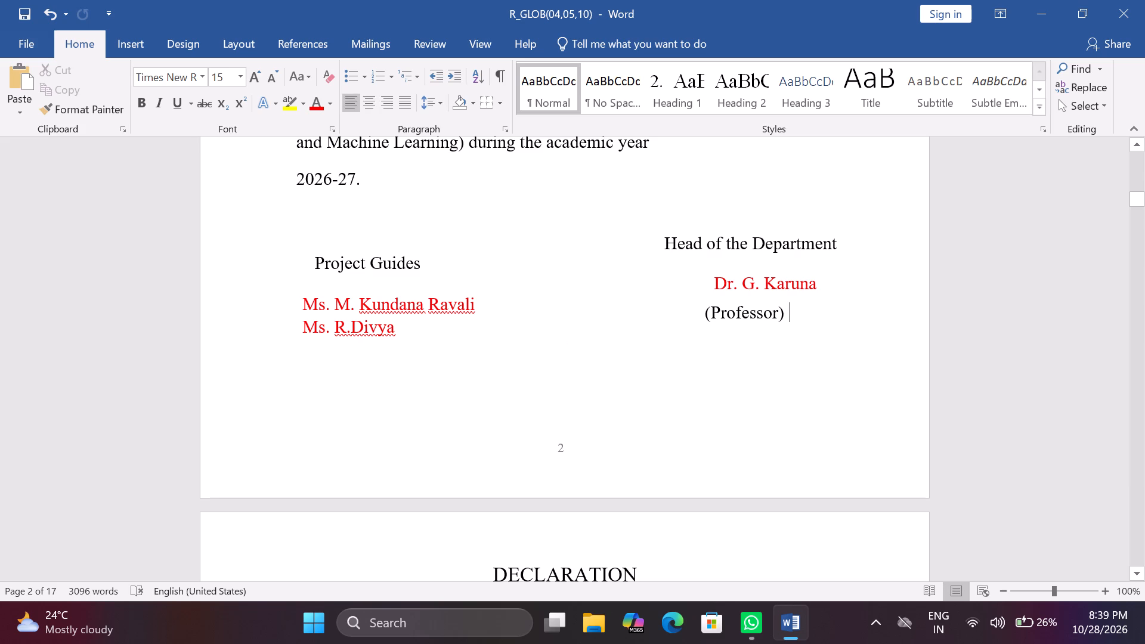
key("Return")
key("Return")
key("Return")
key("Return")
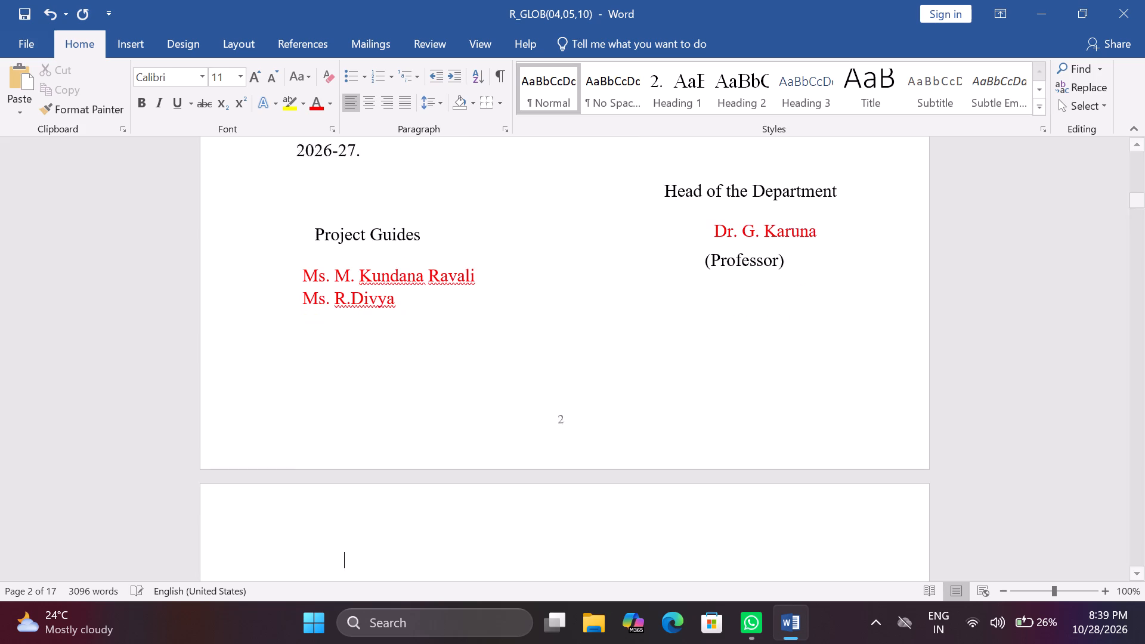
key("Return")
key("BackSpace")
key("BackSpace")
key("BackSpace")
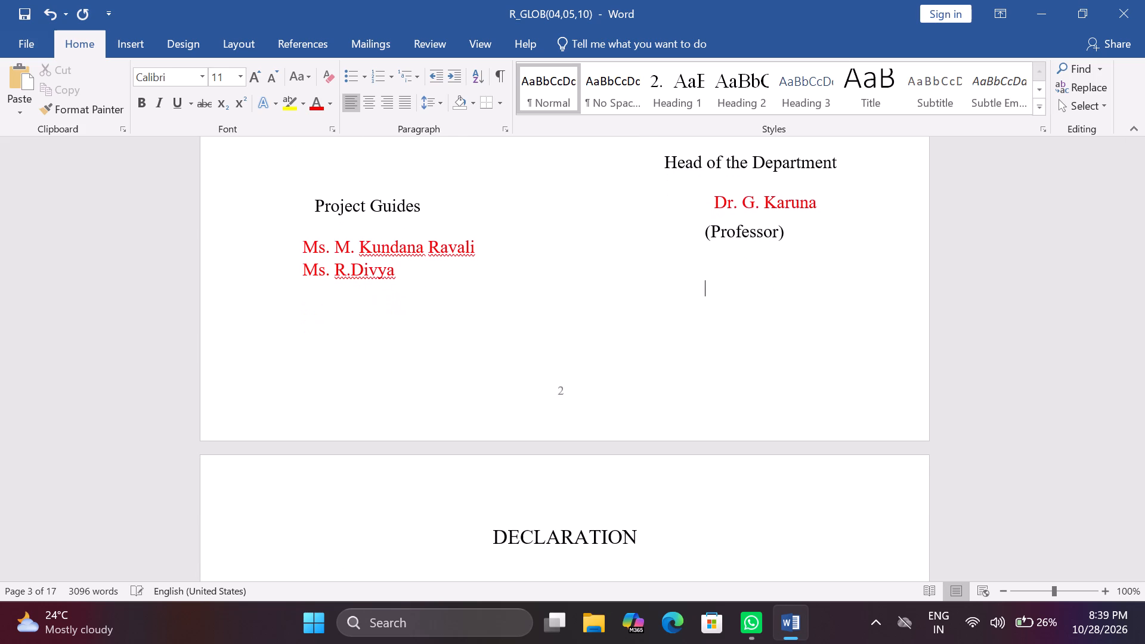
Move the "Head of the Department" block down by one more blank line above its heading.
scroll(926, 215, "up", 1)
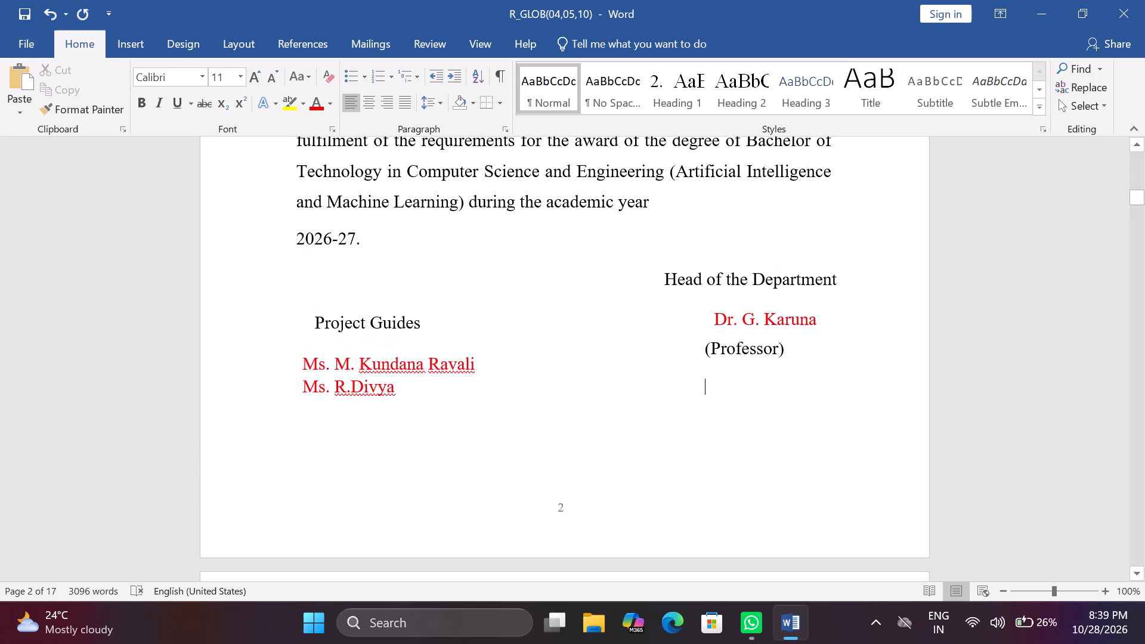
left_click(664, 277)
key("Return")
key("Return")
key("BackSpace")
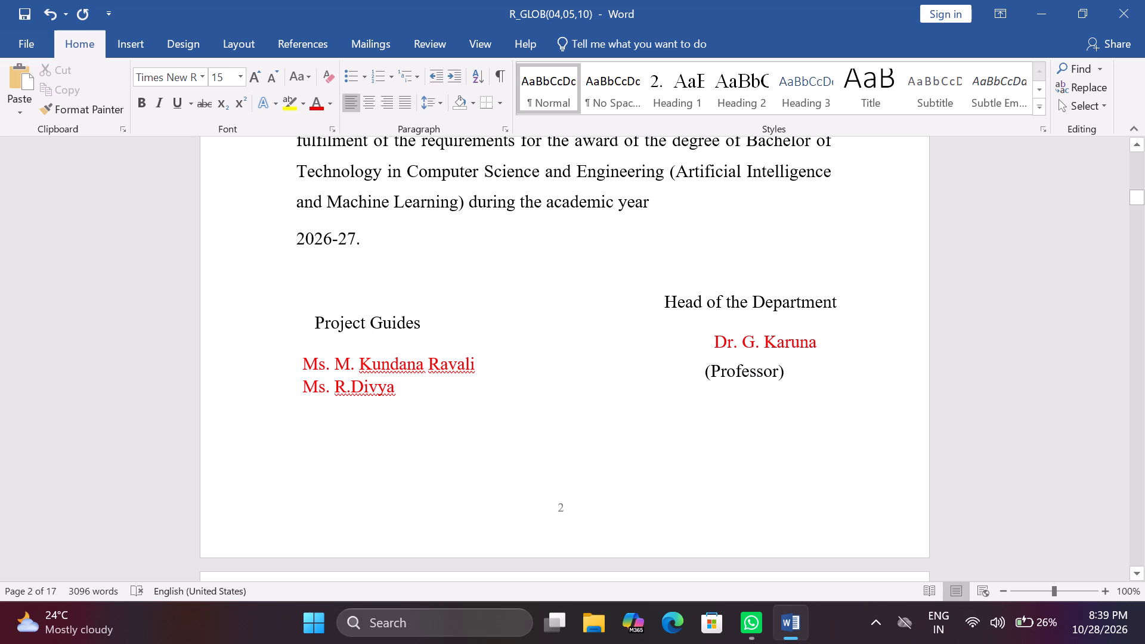
Colour the "(Professor)" designation under the department head's name red.
left_click(773, 370)
left_click_drag(773, 370, 780, 371)
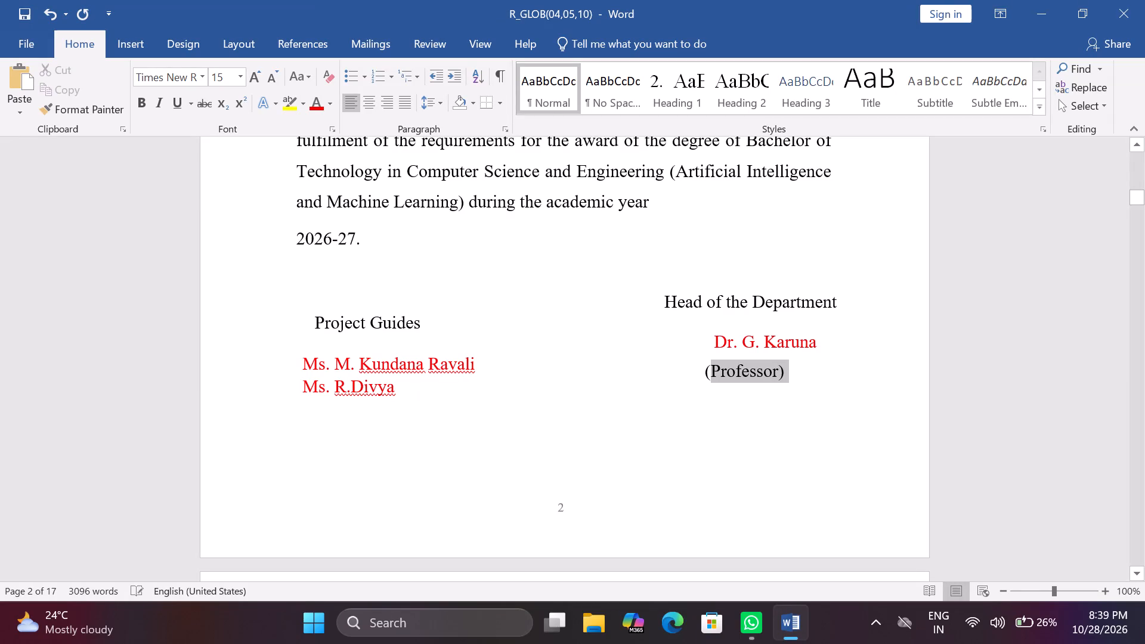
left_click_drag(780, 371, 694, 370)
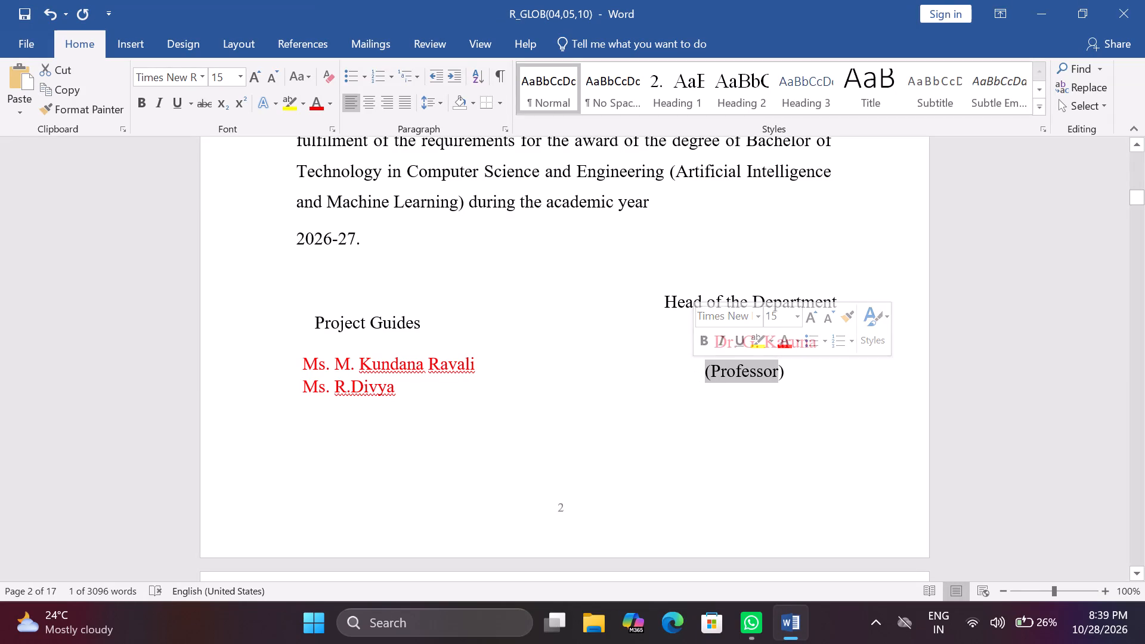
left_click(712, 392)
left_click(785, 369)
left_click_drag(785, 369, 678, 373)
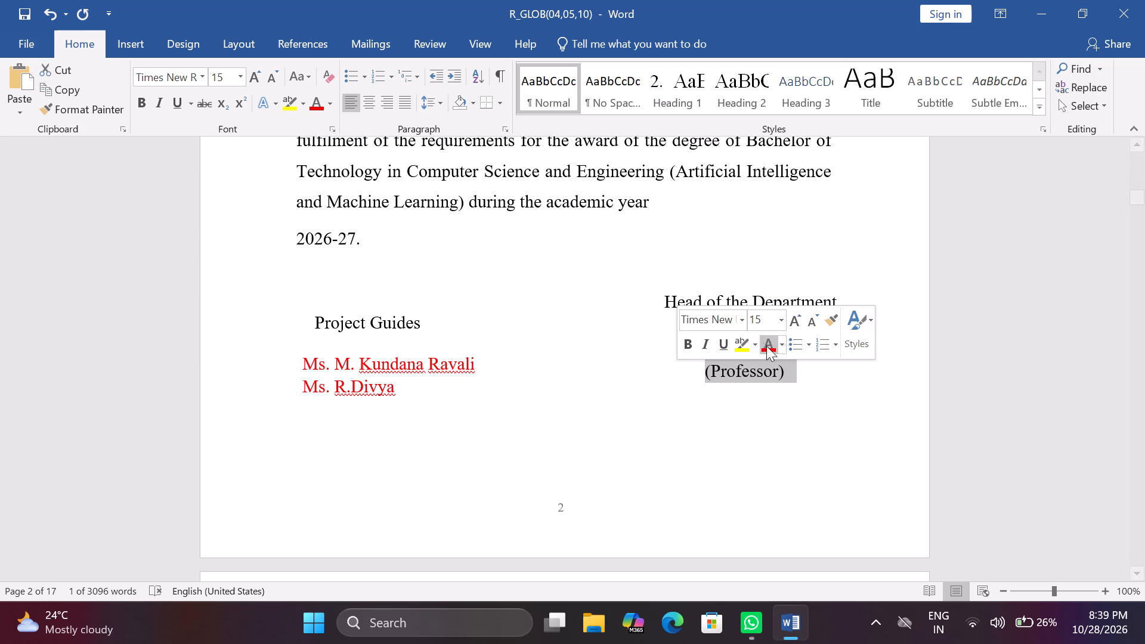
left_click(768, 346)
Add a new line after "(Professor)" in the department head's block.
left_click_drag(730, 451, 817, 366)
left_click(817, 366)
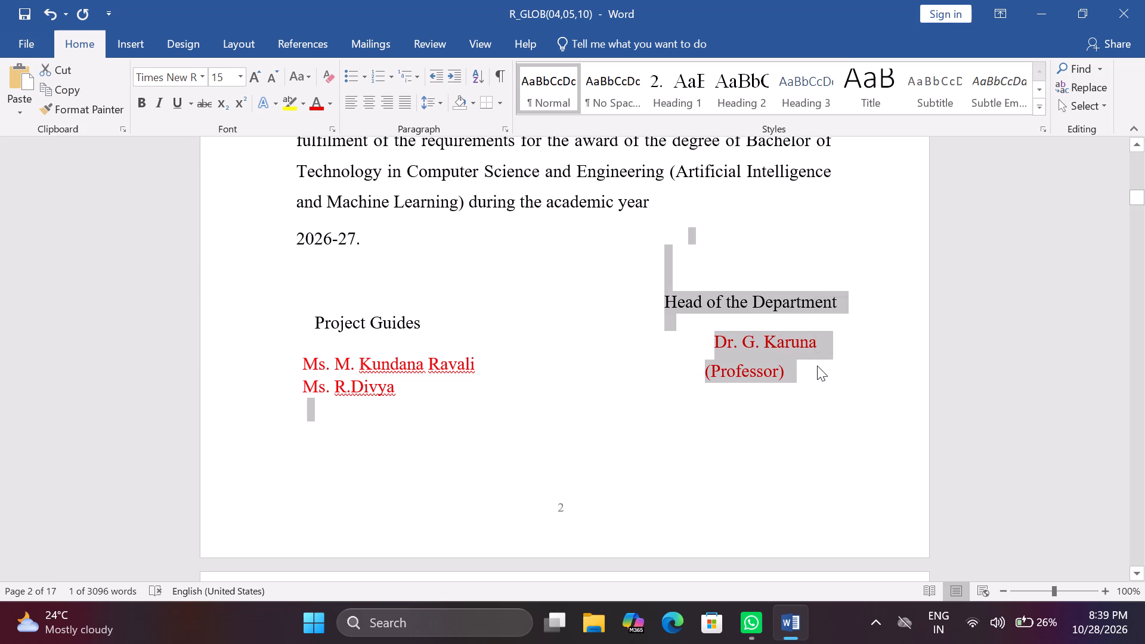
key("Return")
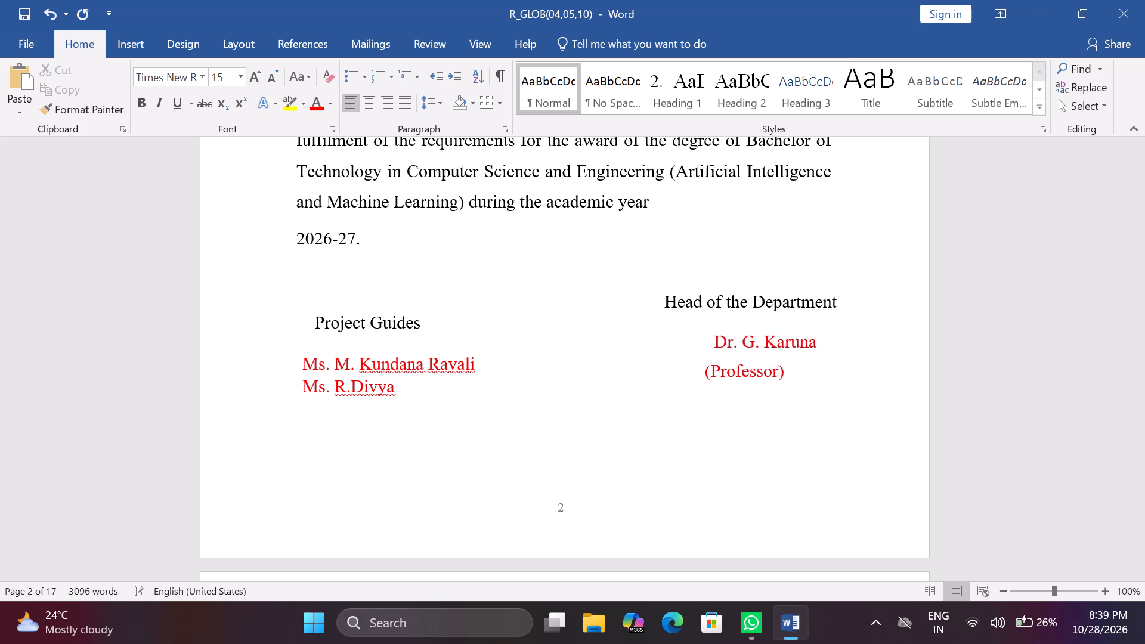
Paste "(Assistant Professors)" on a new line below the second project guide's name on the certificate page.
left_click_drag(442, 392, 370, 404)
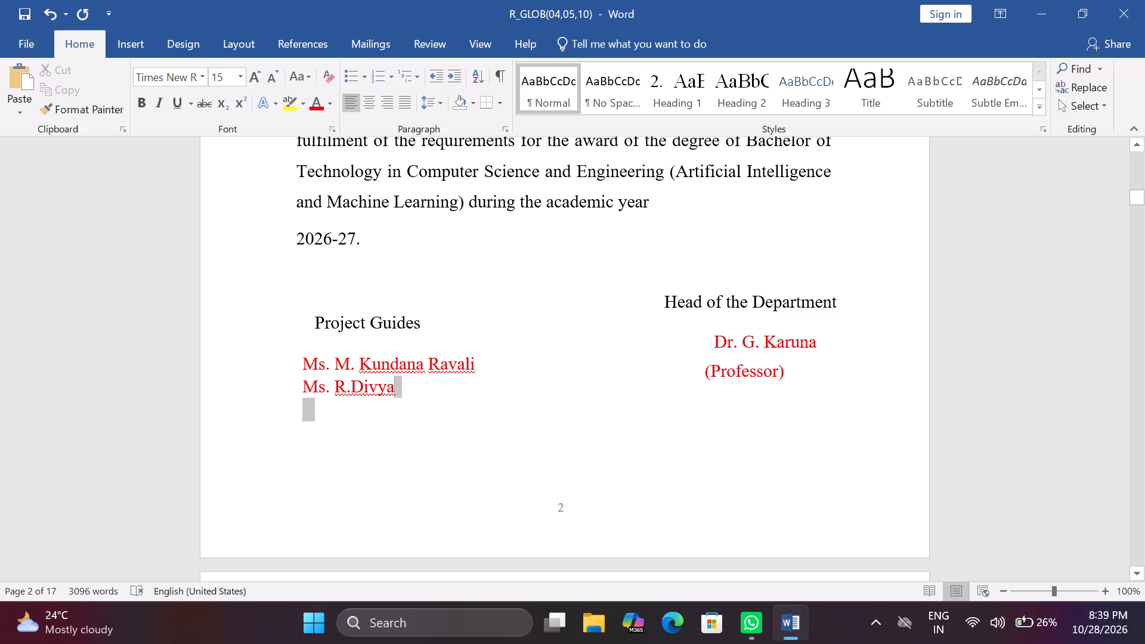
left_click_drag(370, 404, 404, 394)
left_click(404, 394)
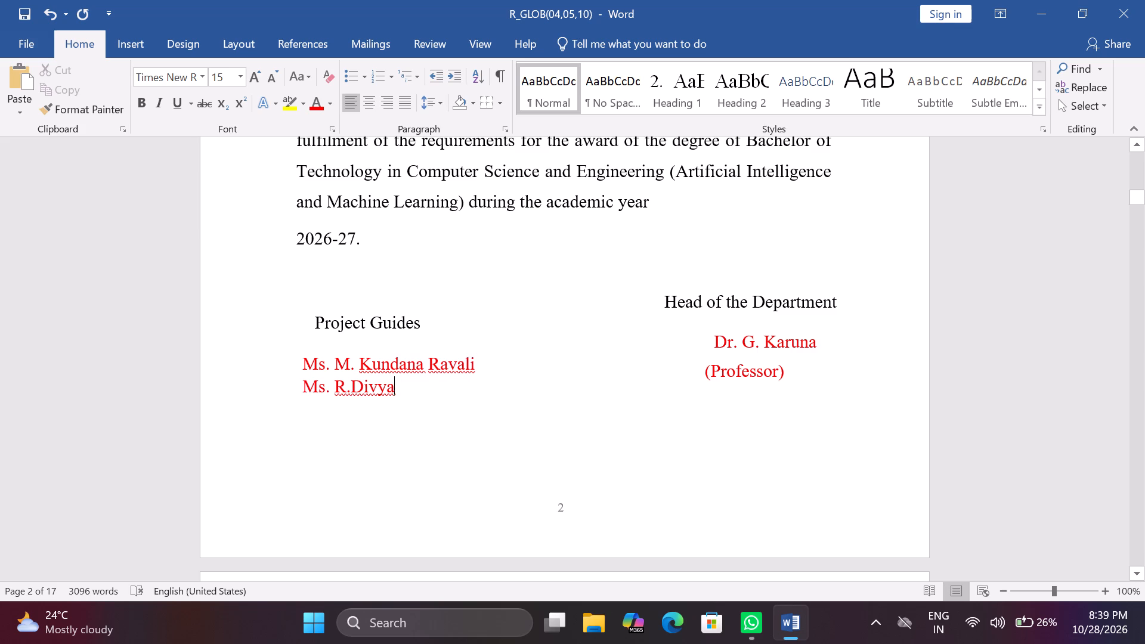
key("Return")
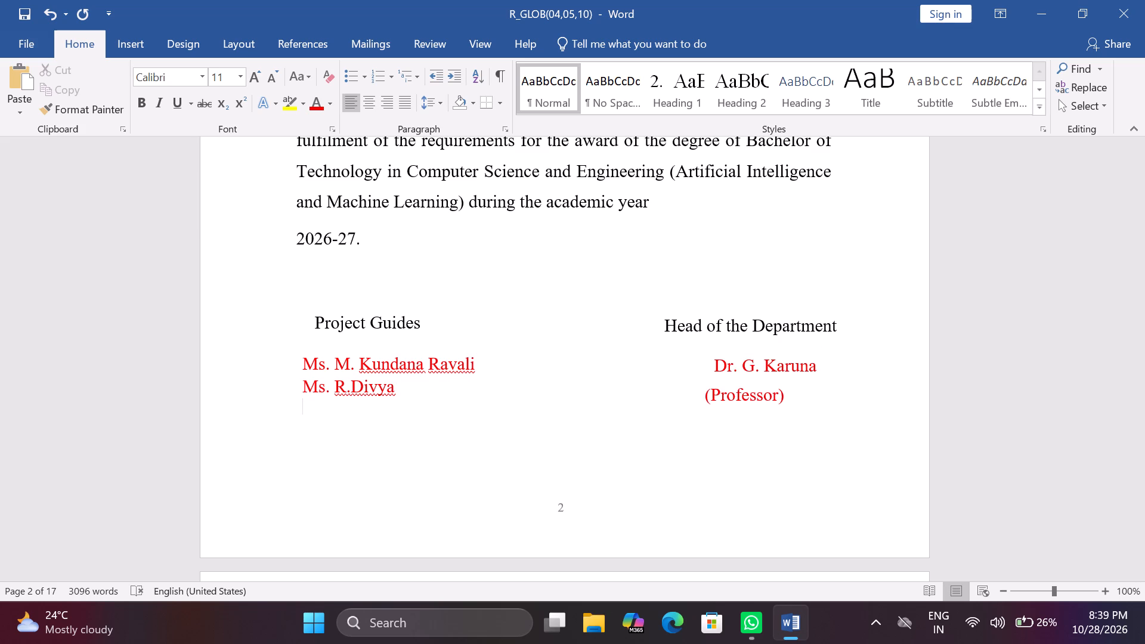
key("ctrl+v")
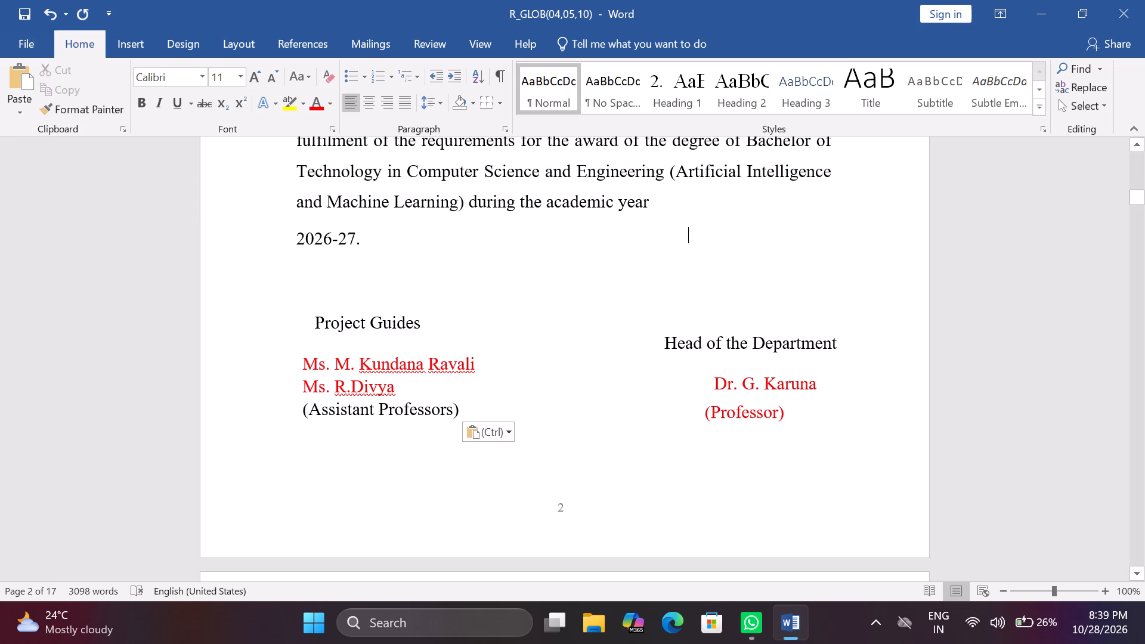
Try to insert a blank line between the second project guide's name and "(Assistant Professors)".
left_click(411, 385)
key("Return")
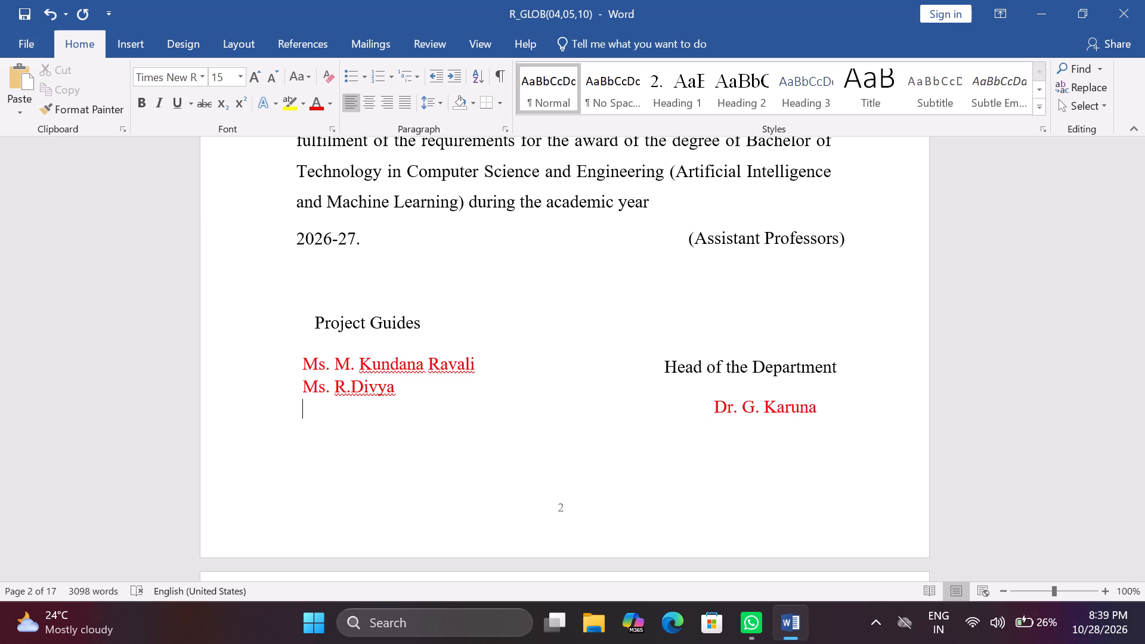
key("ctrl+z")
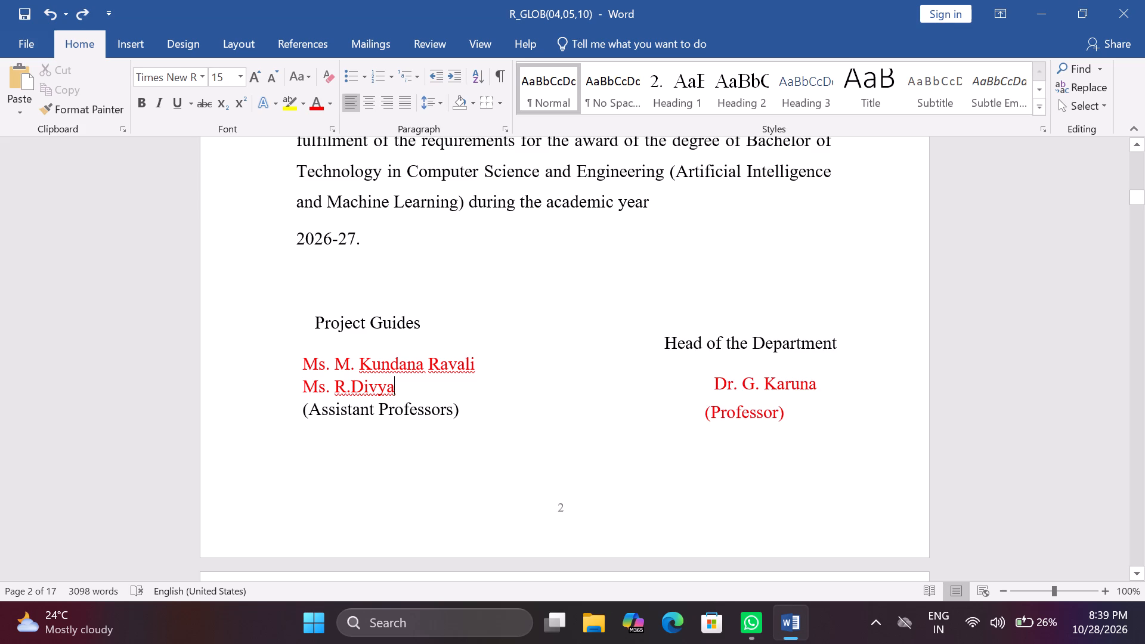
Delete the "(Professor)" designation under the department head's name.
left_click(785, 411)
key("BackSpace")
key("BackSpace")
key("BackSpace")
key("BackSpace")
key("BackSpace")
key("BackSpace")
key("BackSpace")
key("BackSpace")
key("BackSpace")
key("BackSpace")
key("BackSpace")
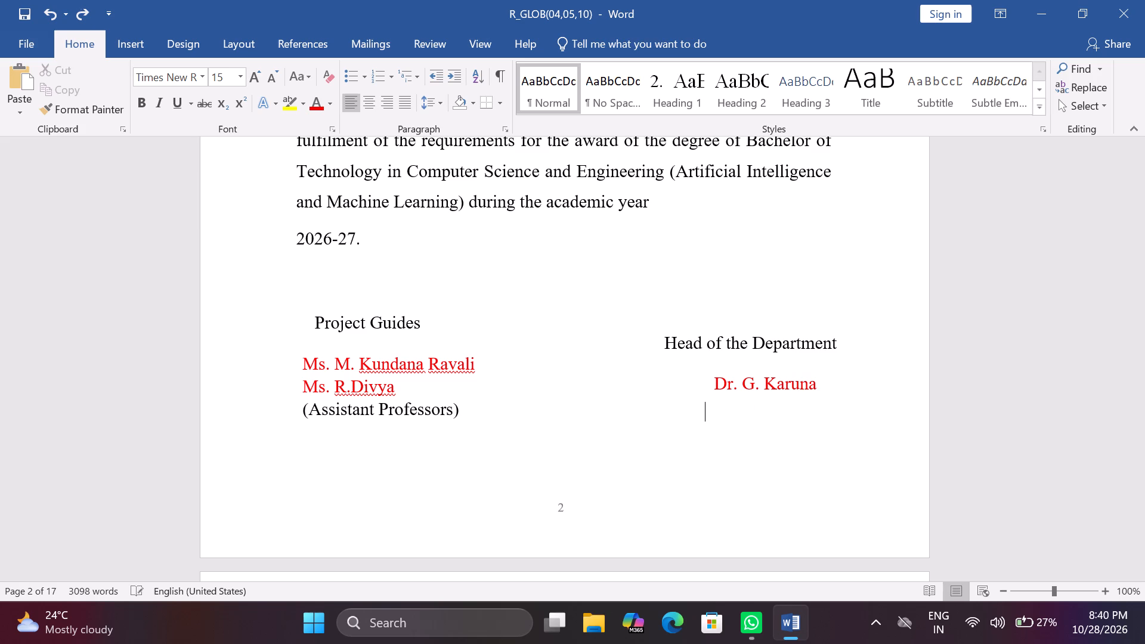
key("BackSpace")
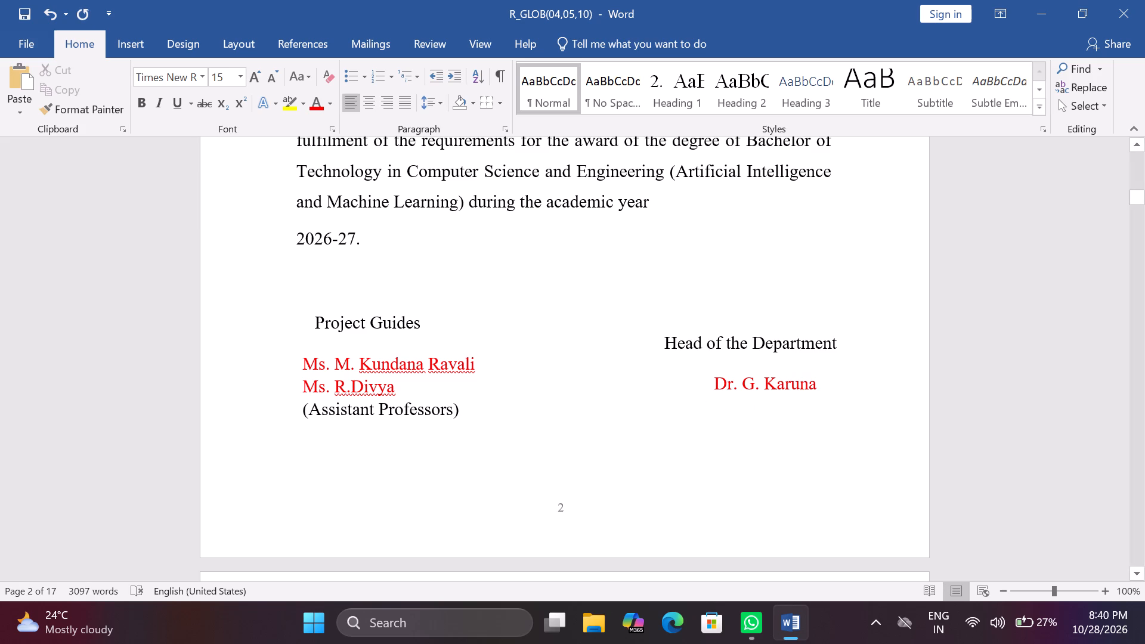
Add two new lines after the department head's name.
left_click(838, 380)
key("Return")
key("Return")
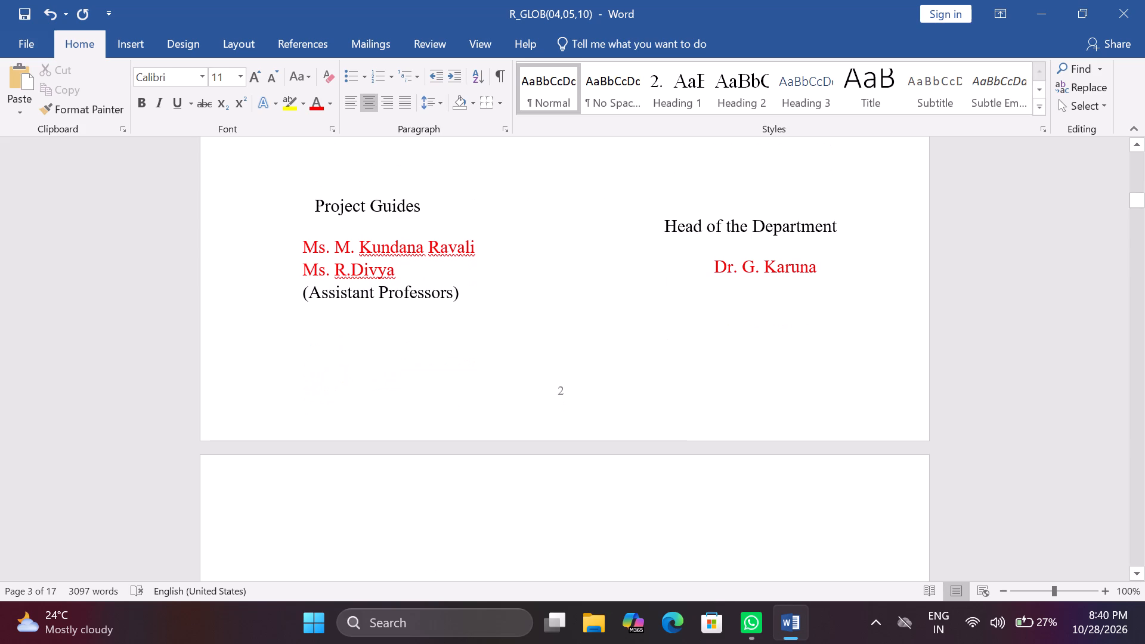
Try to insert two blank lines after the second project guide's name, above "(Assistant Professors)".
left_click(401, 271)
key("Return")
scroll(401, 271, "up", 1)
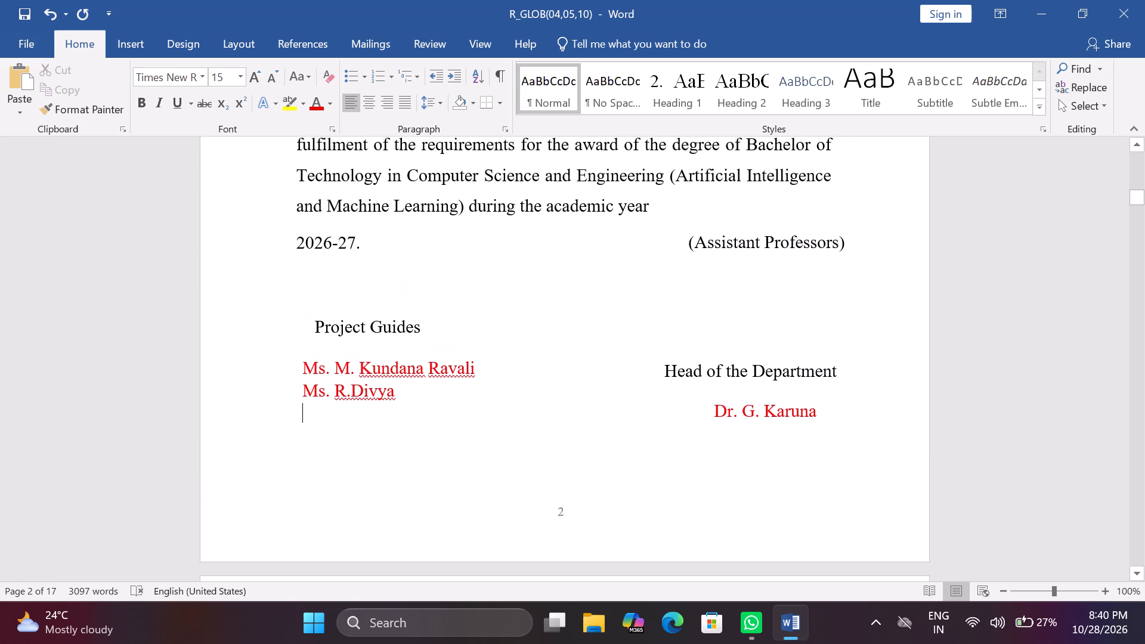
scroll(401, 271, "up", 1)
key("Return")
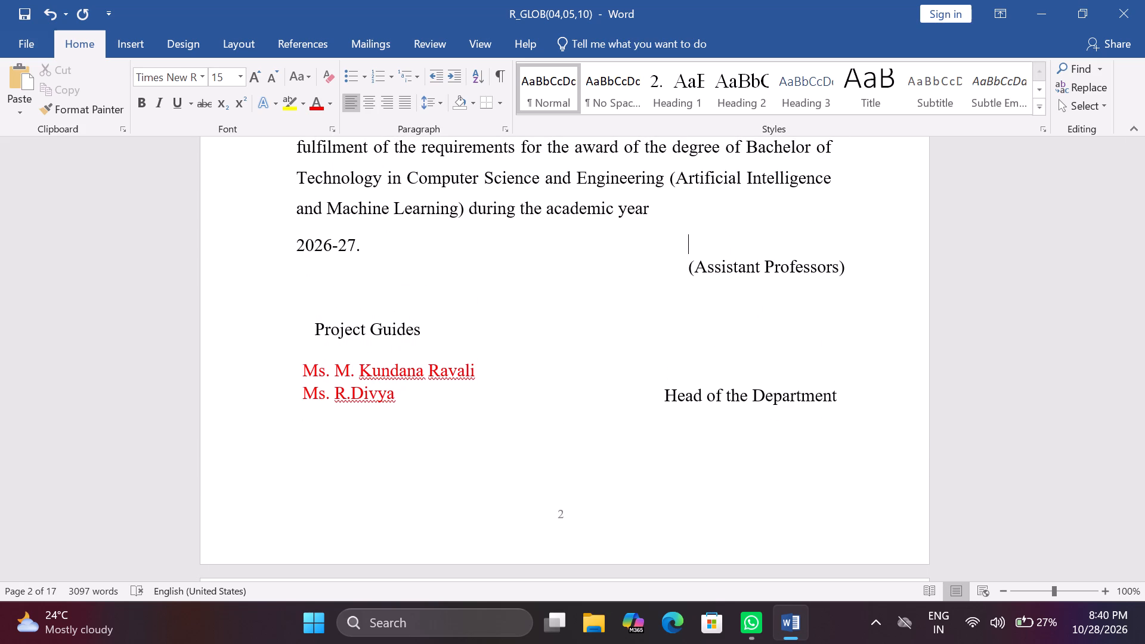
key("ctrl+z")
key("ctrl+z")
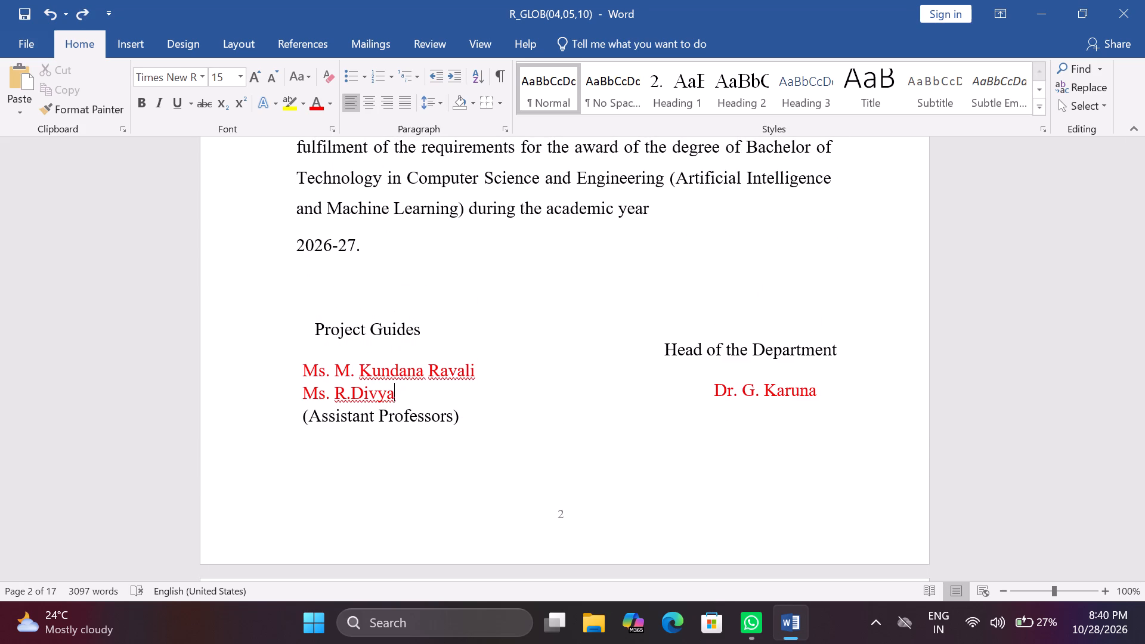
Add a run of trailing spaces after "(Assistant Professors)" in the project guides' block.
left_click_drag(464, 410, 461, 413)
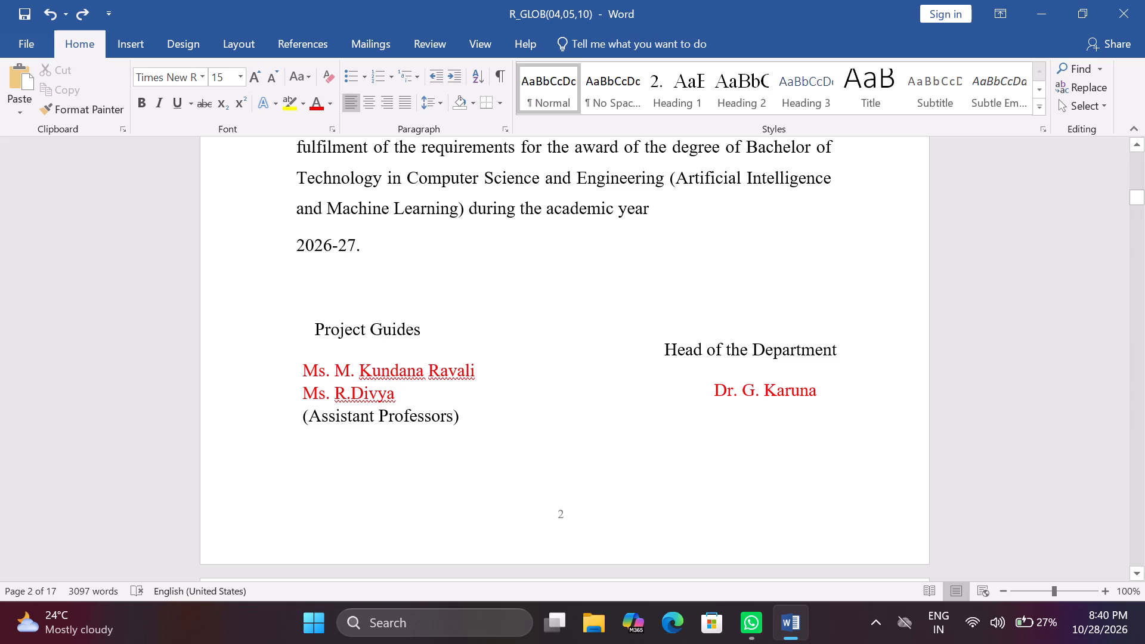
left_click_drag(461, 413, 314, 413)
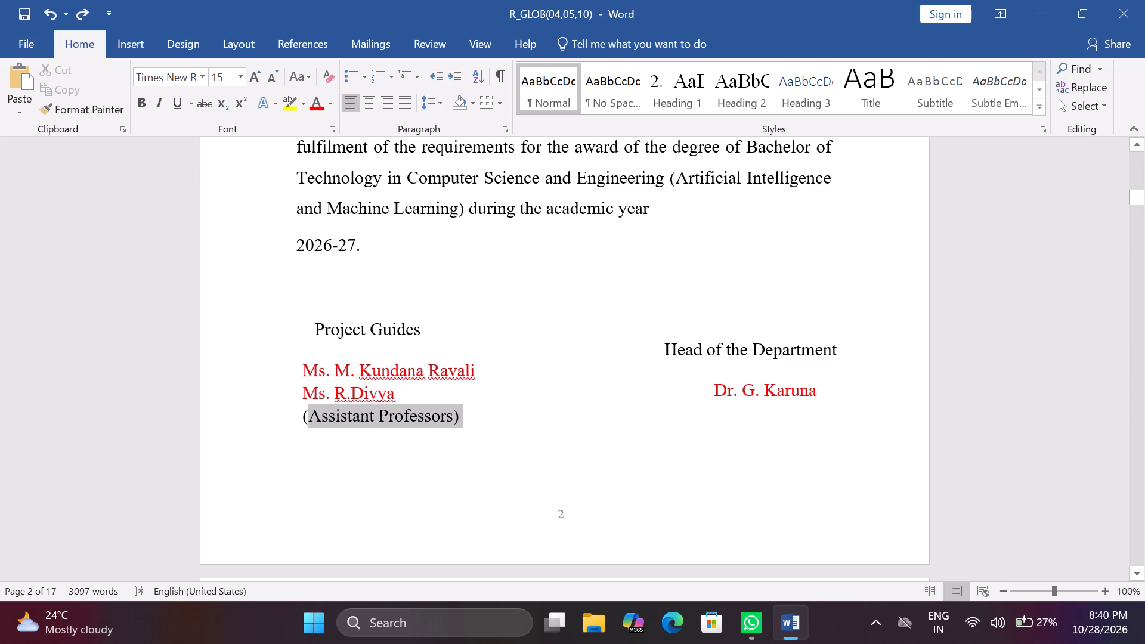
left_click_drag(314, 413, 587, 459)
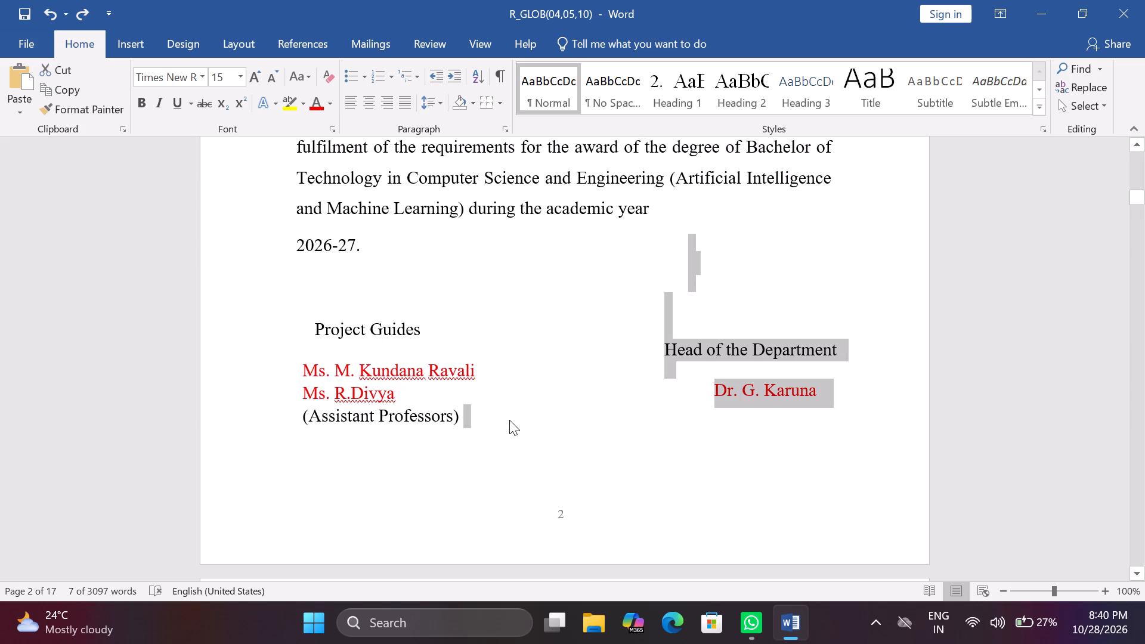
left_click(511, 415)
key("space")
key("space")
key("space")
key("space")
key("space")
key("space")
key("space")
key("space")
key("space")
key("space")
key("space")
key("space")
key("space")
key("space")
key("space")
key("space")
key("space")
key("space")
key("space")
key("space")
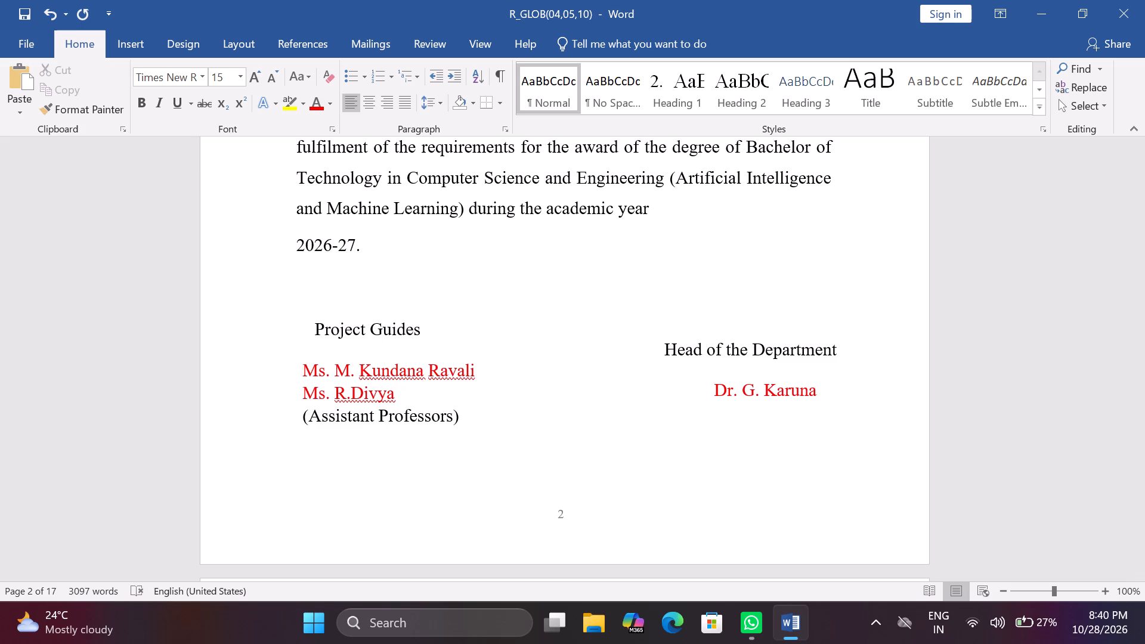
key("BackSpace")
key("BackSpace")
key("BackSpace")
key("BackSpace")
key("BackSpace")
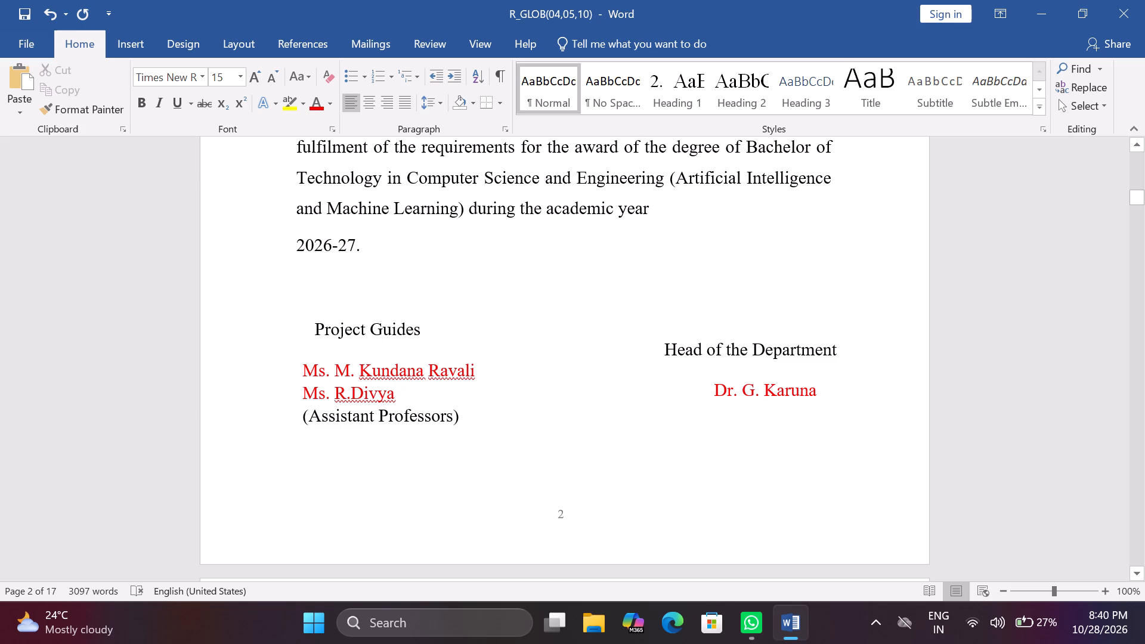
left_click(509, 412)
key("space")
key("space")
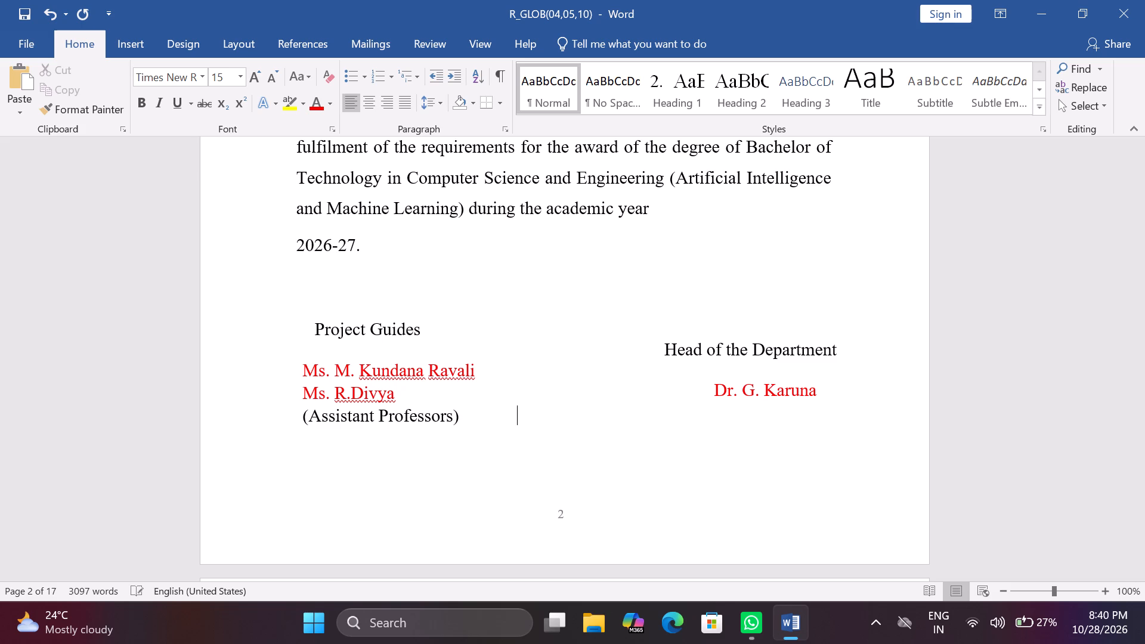
Strip the DECLARATION heading's formatting and delete the blank lines above it, moving it up to the top of its page.
scroll(509, 412, "down", 1)
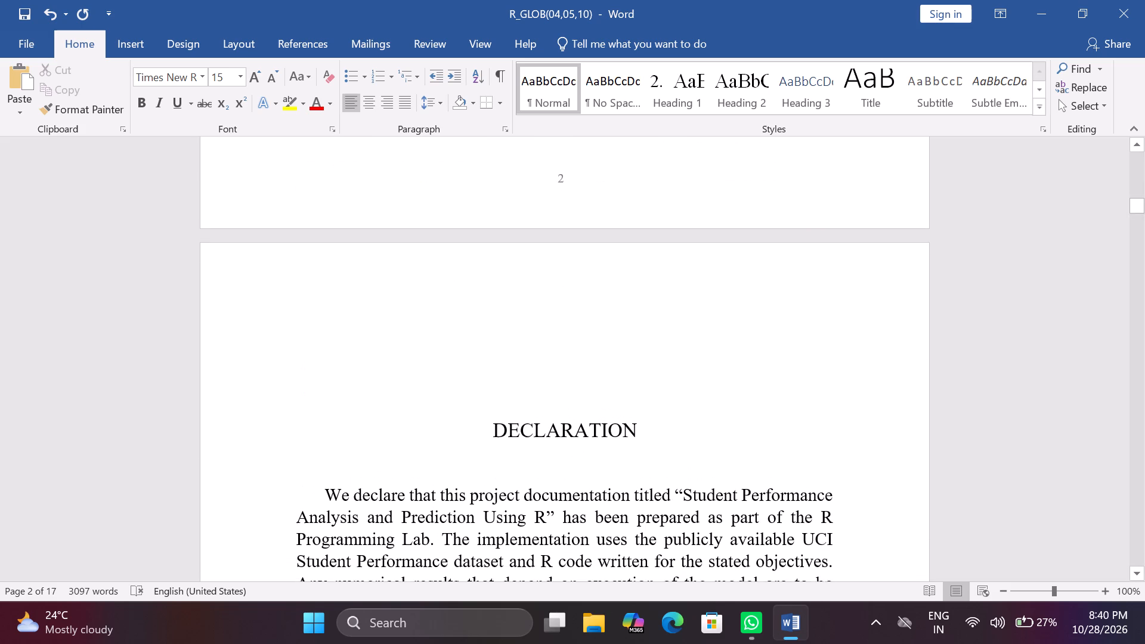
scroll(509, 412, "down", 1)
left_click(487, 450)
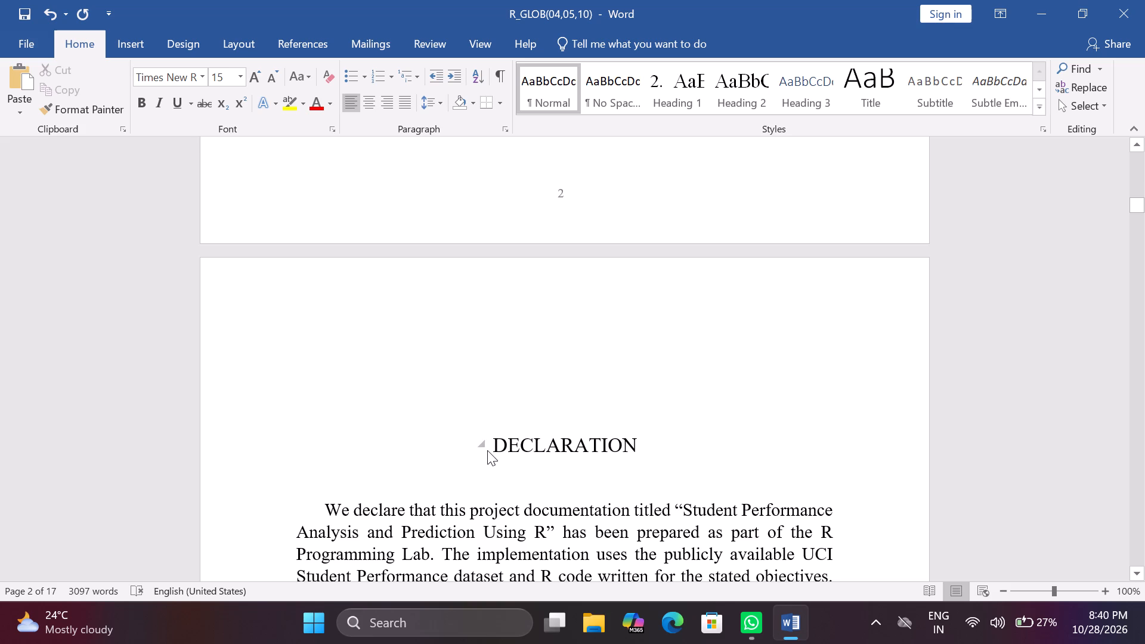
left_click(468, 444)
key("BackSpace")
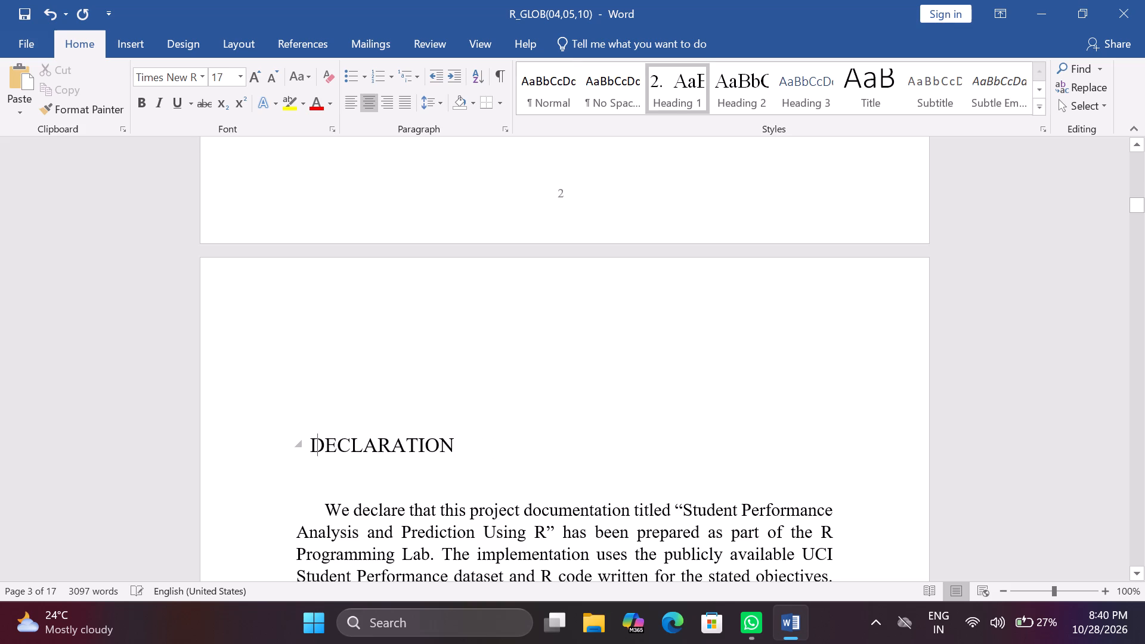
key("BackSpace")
key("BackSpace")
key("BackSpace")
key("BackSpace")
key("BackSpace")
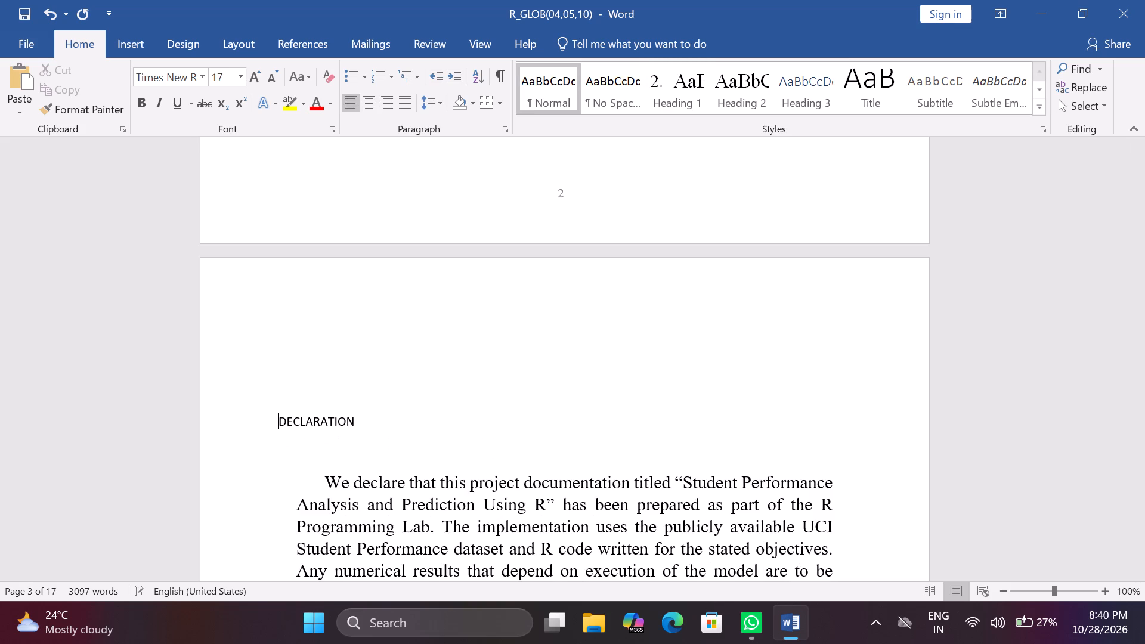
key("BackSpace")
key("BackSpace")
key("BackSpace")
key("BackSpace")
key("BackSpace")
key("BackSpace")
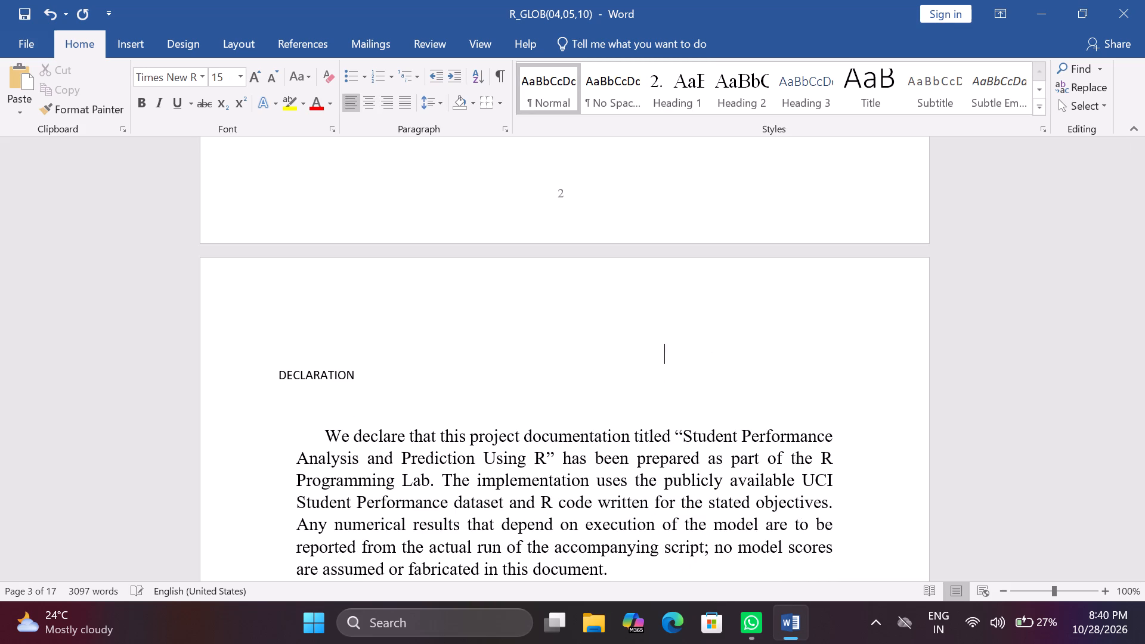
key("BackSpace")
key("BackSpace")
key("BackSpace")
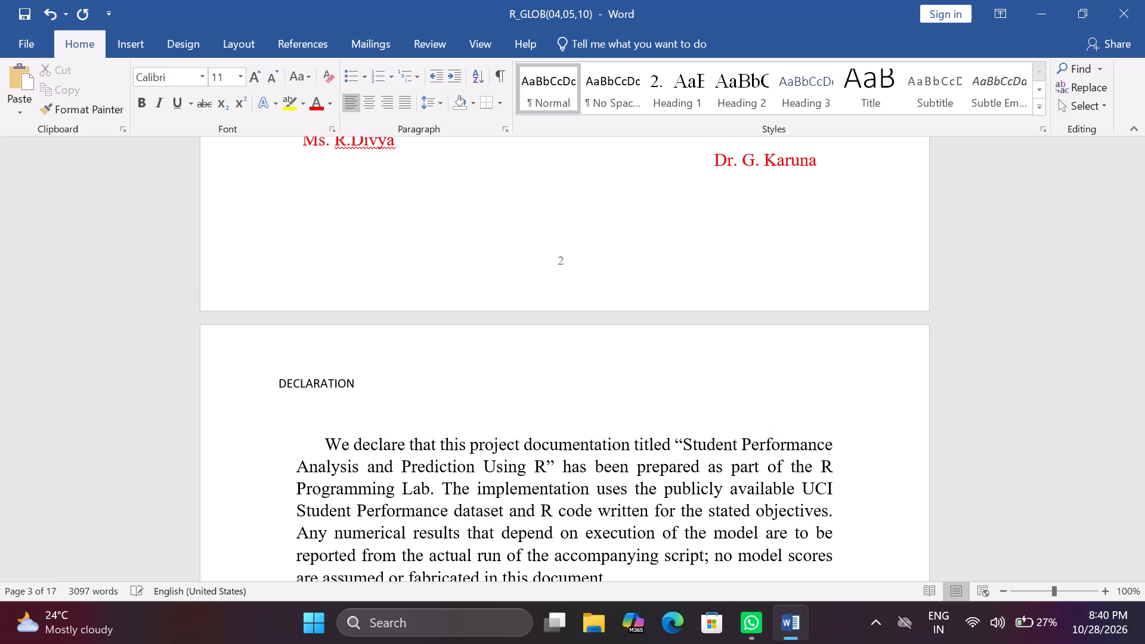
Undo the last deletion so "(Assistant Professors)" sits under the project guides' names again.
scroll(468, 444, "up", 2)
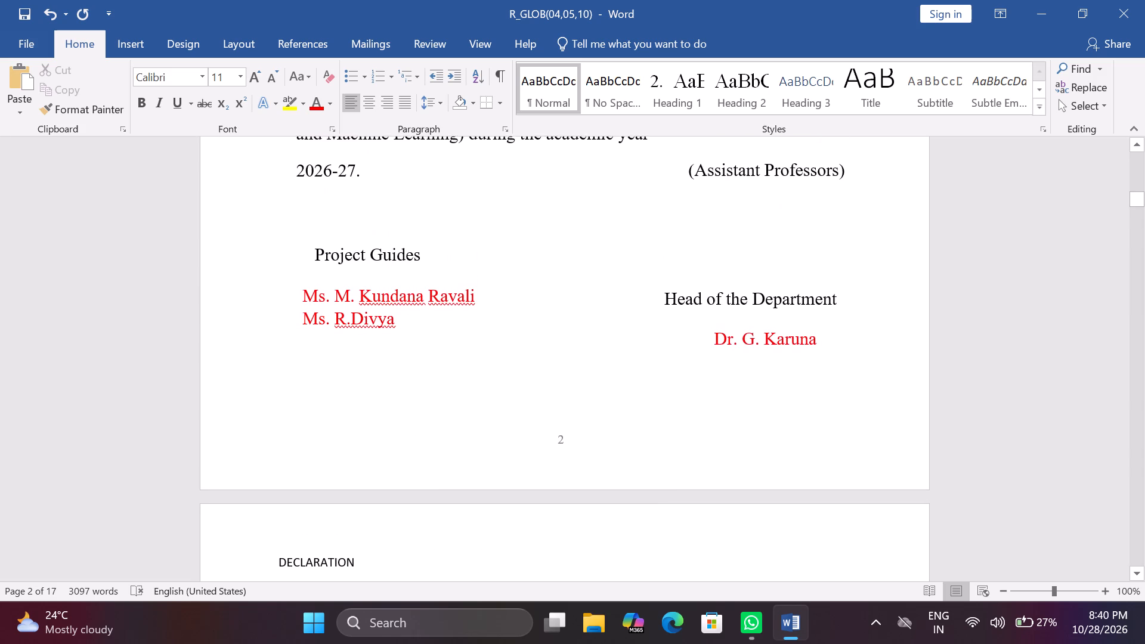
scroll(468, 444, "up", 1)
key("ctrl+z")
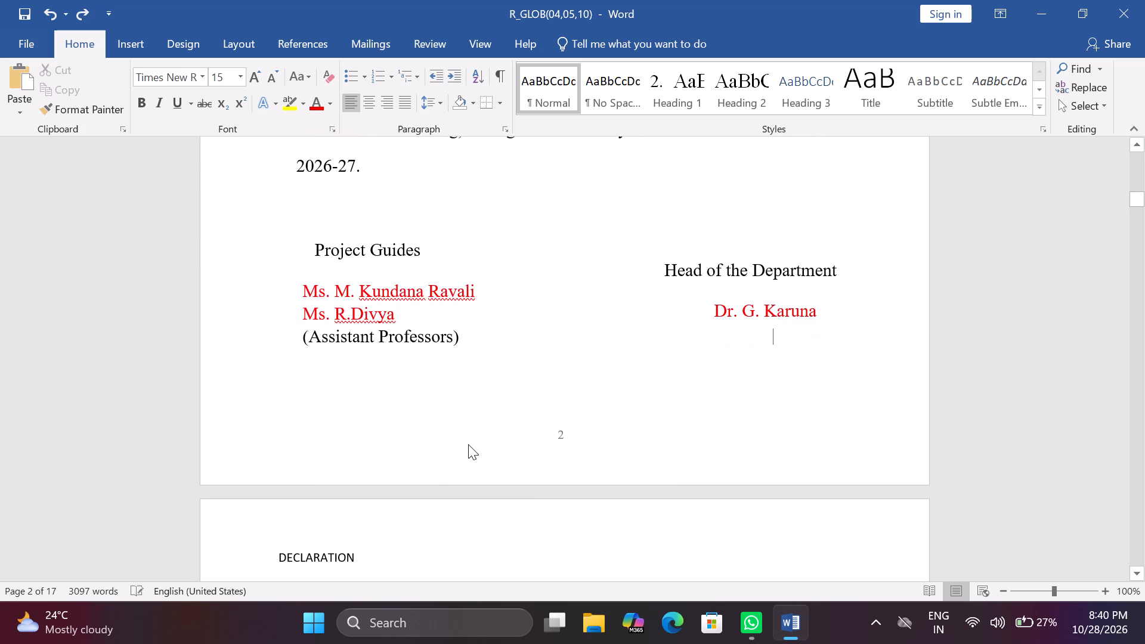
Move the DECLARATION heading toward the centre of its line by copying and removing it, then reinserting it after 22 leading spaces.
scroll(318, 509, "down", 1)
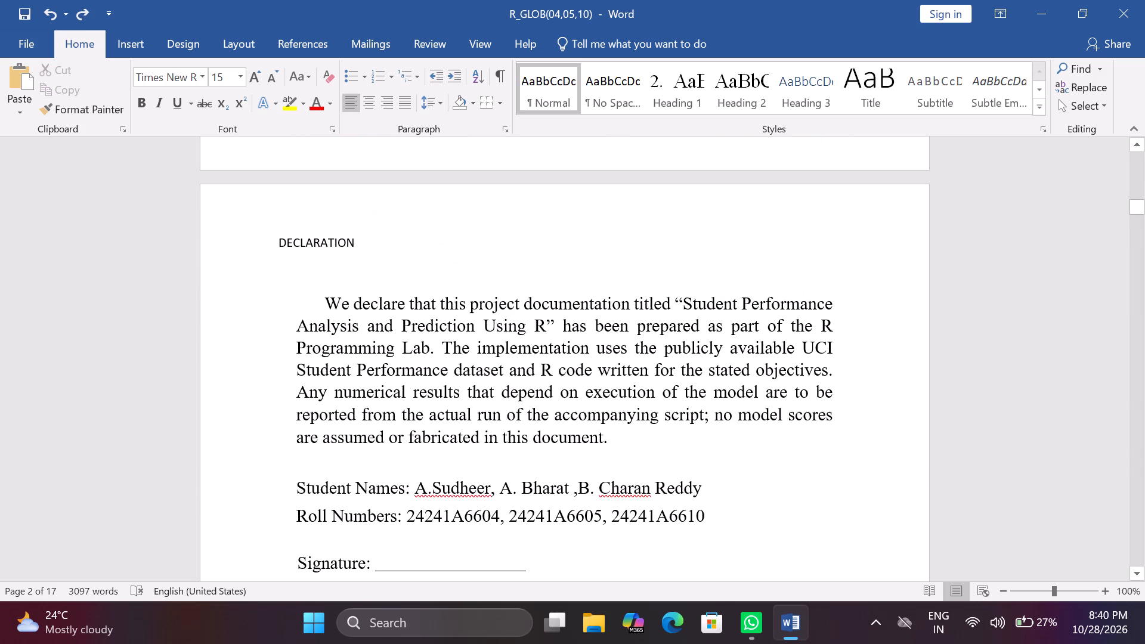
left_click(276, 239)
left_click_drag(276, 239, 335, 246)
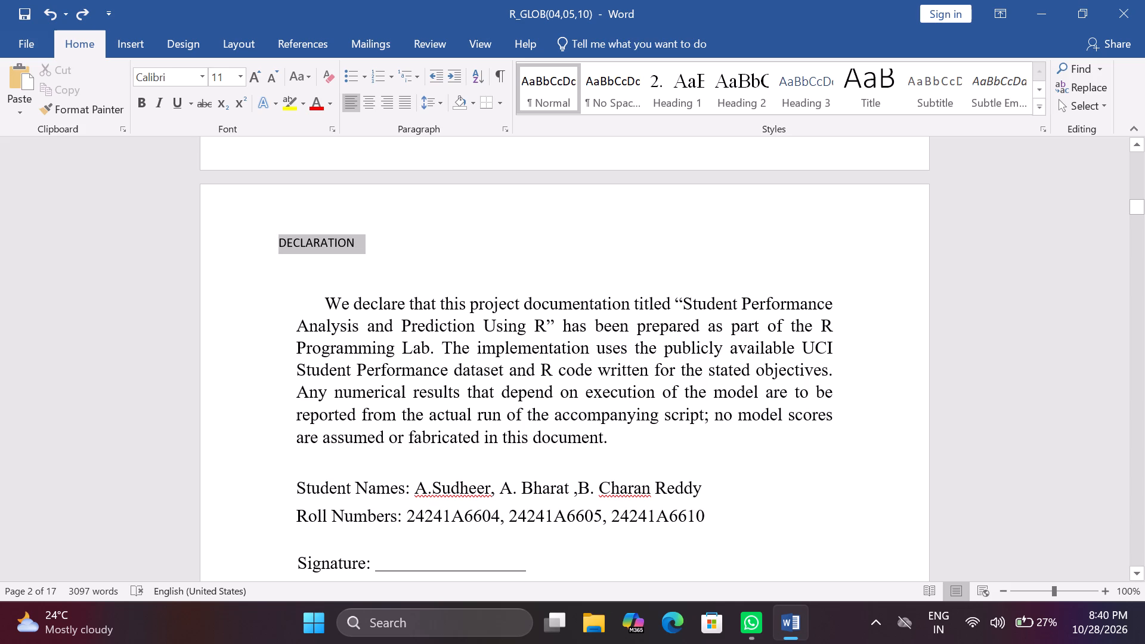
left_click_drag(335, 246, 339, 247)
key("ctrl+c")
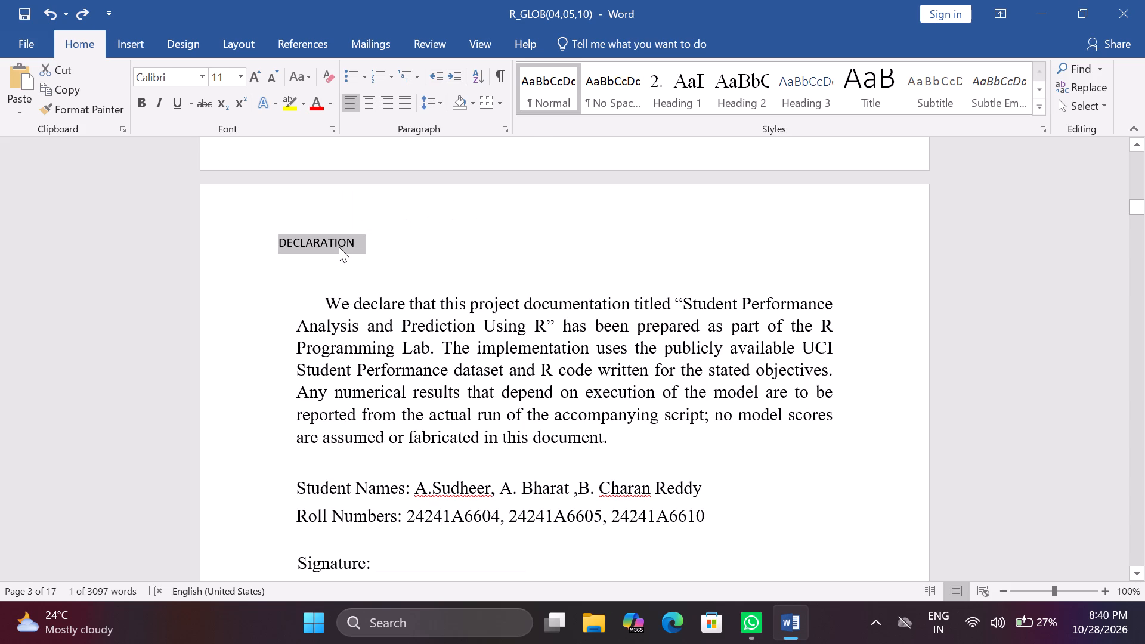
left_click(454, 236)
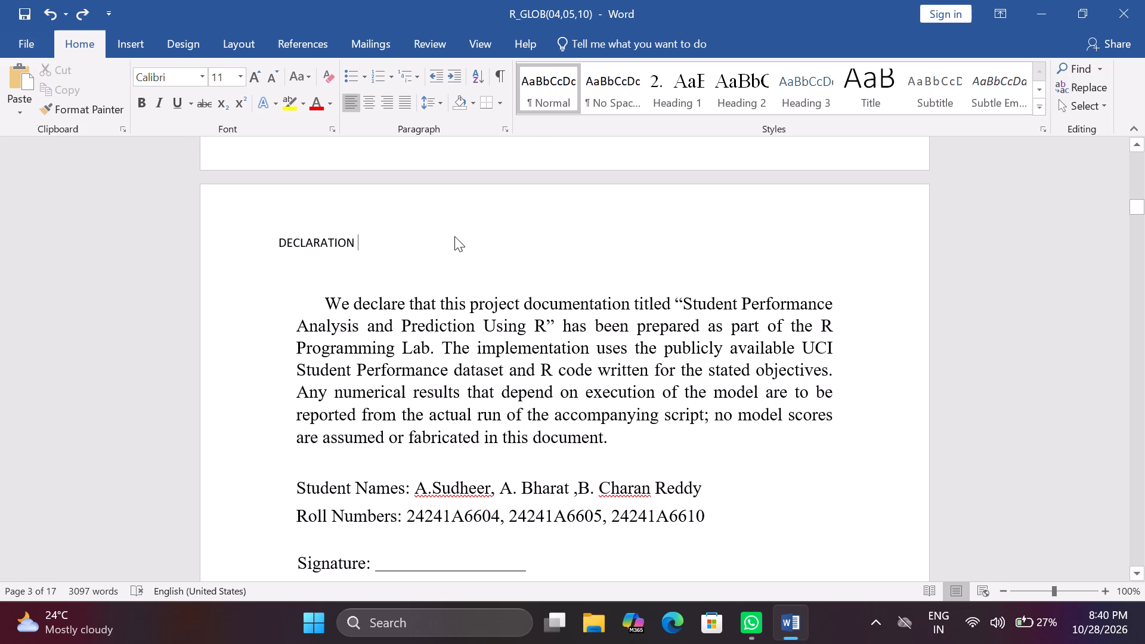
key("BackSpace")
key("BackSpace")
key("BackSpace")
key("BackSpace")
key("BackSpace")
key("BackSpace")
key("BackSpace")
key("BackSpace")
key("BackSpace")
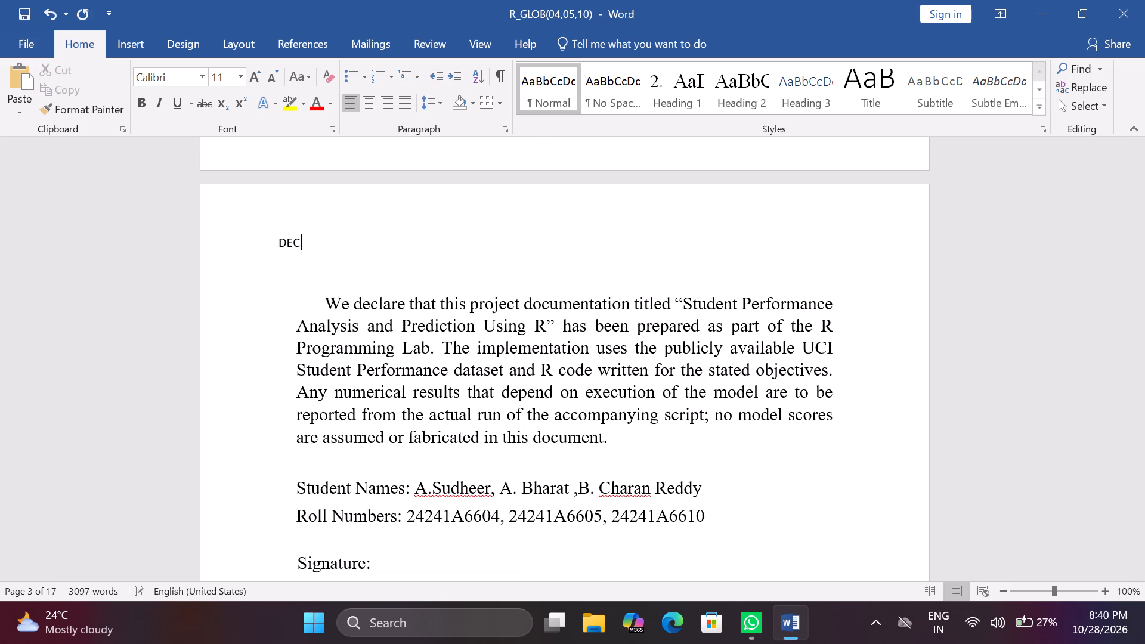
key("BackSpace")
key("BackSpace")
key("BackSpace")
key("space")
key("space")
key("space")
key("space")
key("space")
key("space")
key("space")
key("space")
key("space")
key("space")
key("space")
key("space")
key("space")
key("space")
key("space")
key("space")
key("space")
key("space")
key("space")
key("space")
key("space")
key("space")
key("ctrl+v")
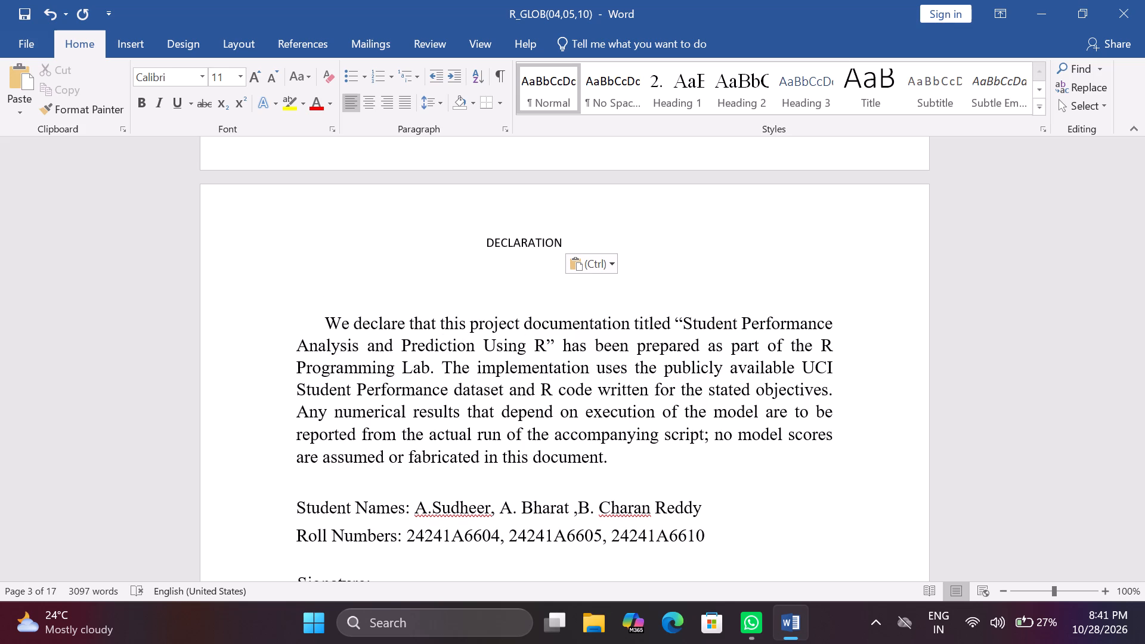
Set the DECLARATION heading's font size to 20.
left_click(490, 240)
left_click_drag(490, 240, 571, 243)
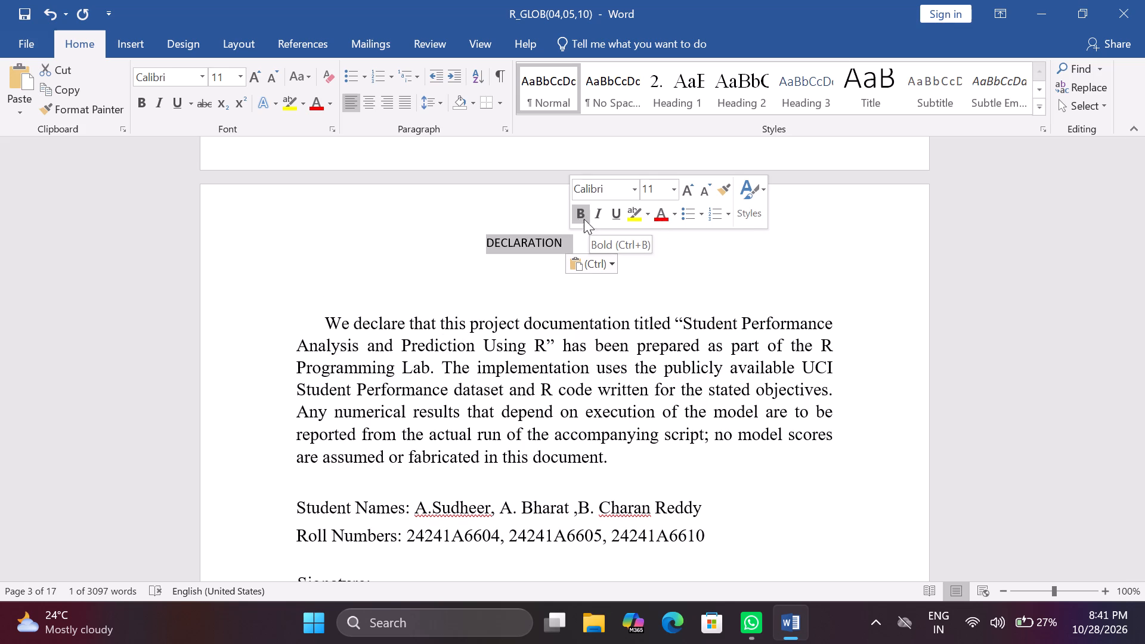
left_click(670, 193)
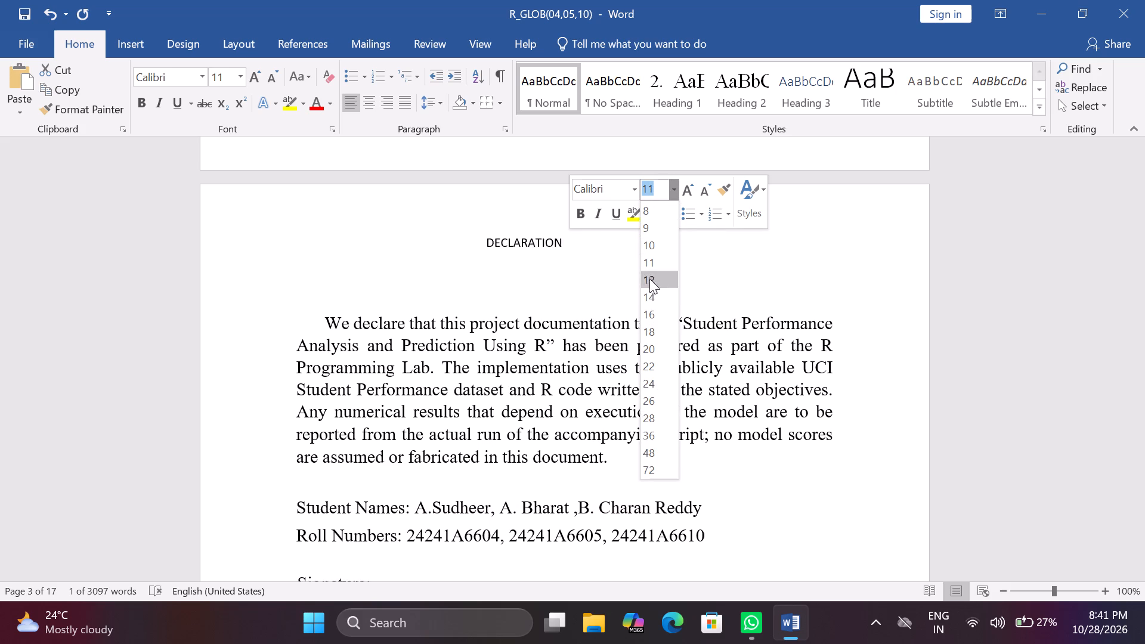
left_click(649, 345)
left_click(679, 281)
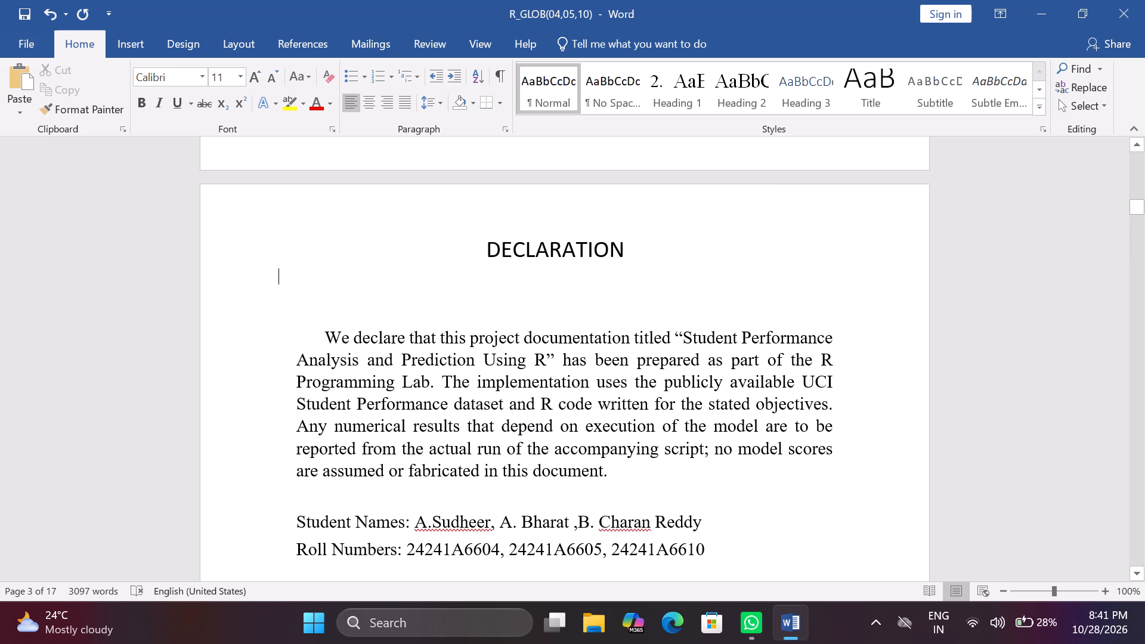
Replace the Student Names entry on the Declaration page with the three new members' names, keeping Roll Numbers on its own line.
scroll(738, 194, "up", 4)
scroll(738, 194, "down", 1)
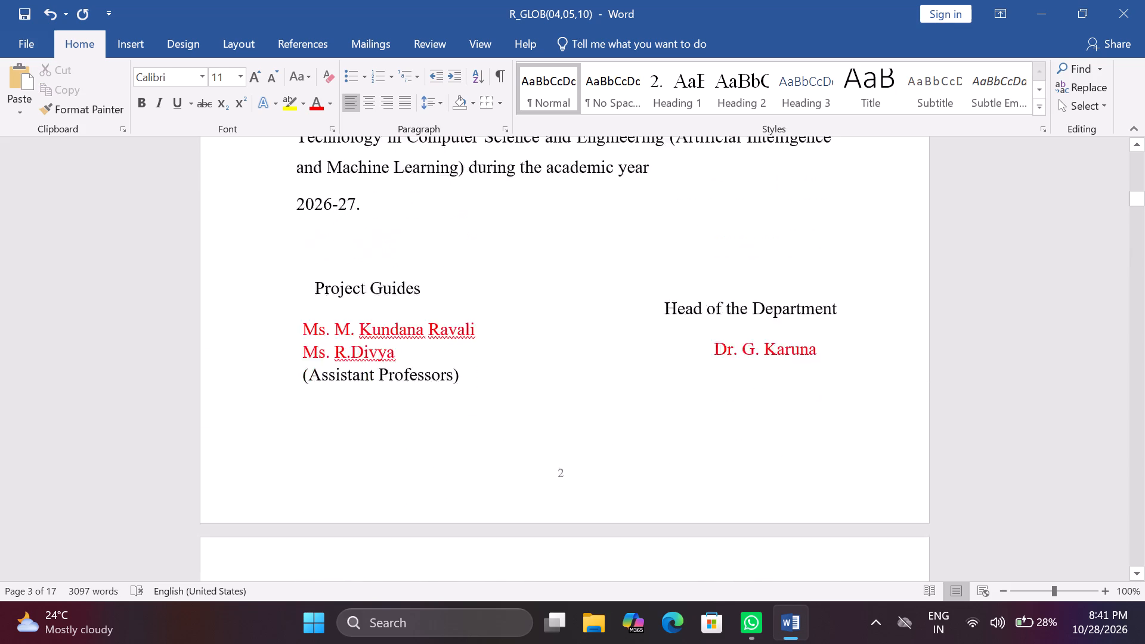
scroll(738, 194, "down", 1)
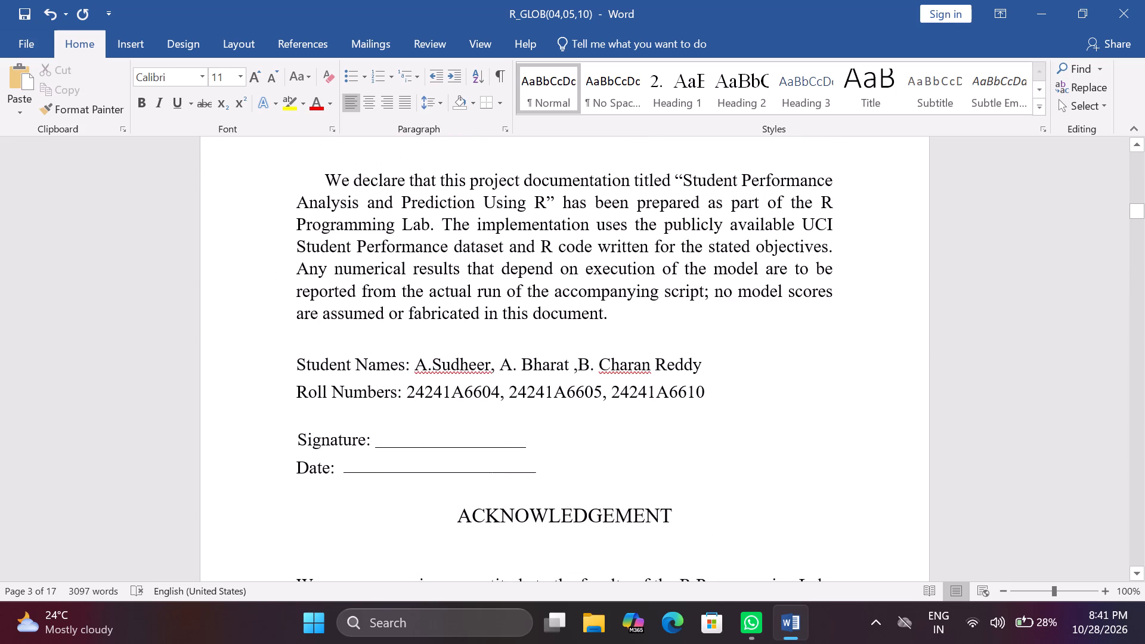
left_click(417, 363)
left_click_drag(417, 363, 604, 370)
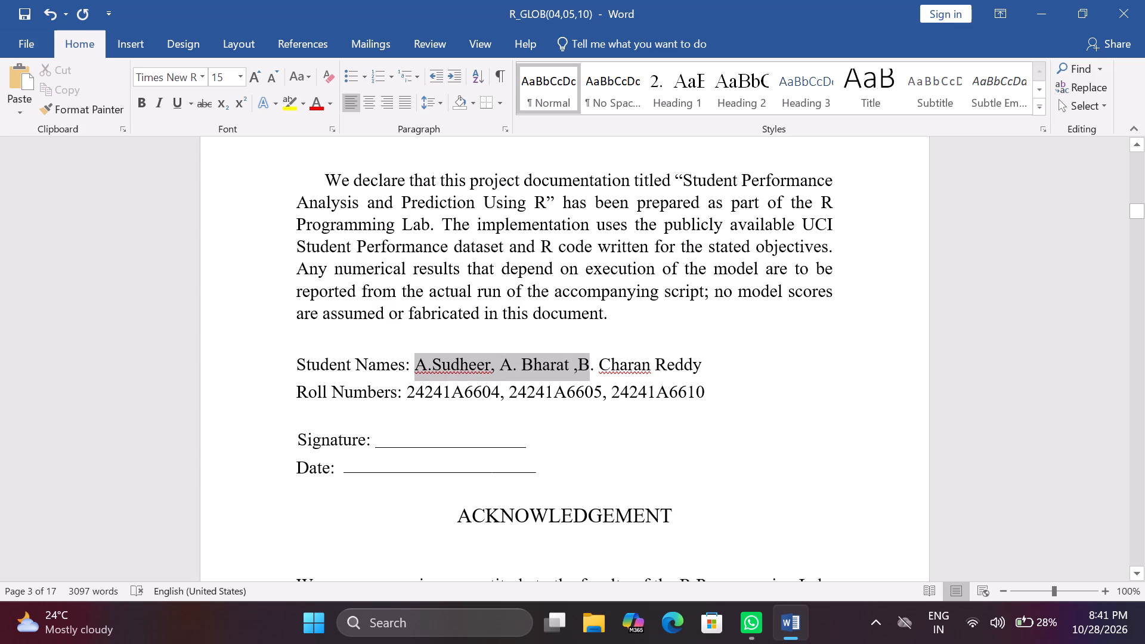
left_click_drag(604, 370, 768, 371)
key("BackSpace")
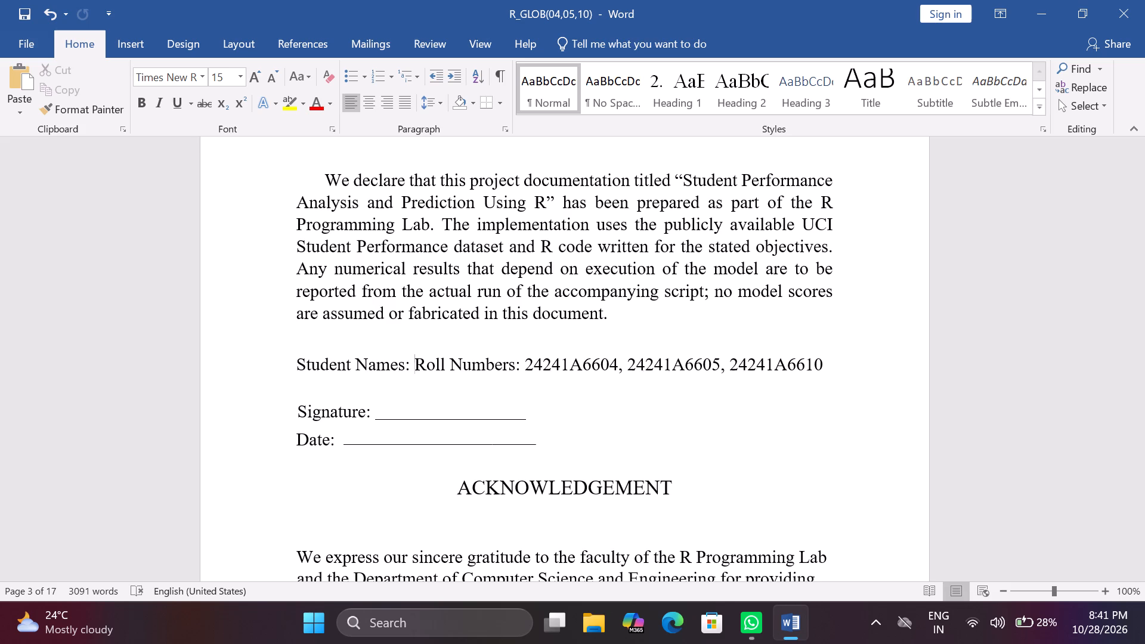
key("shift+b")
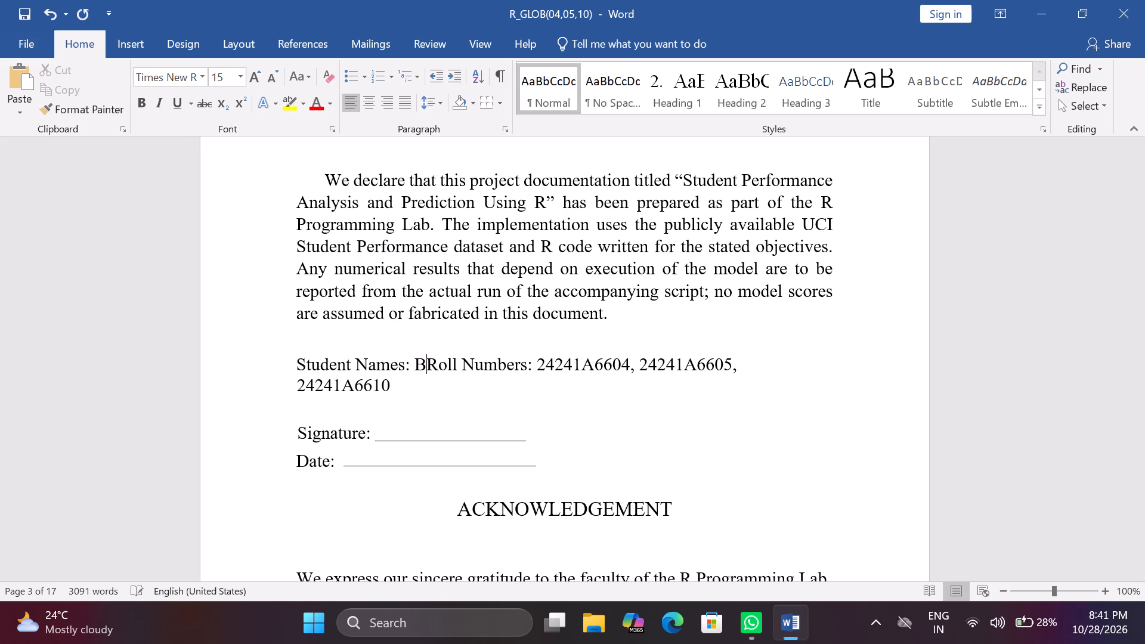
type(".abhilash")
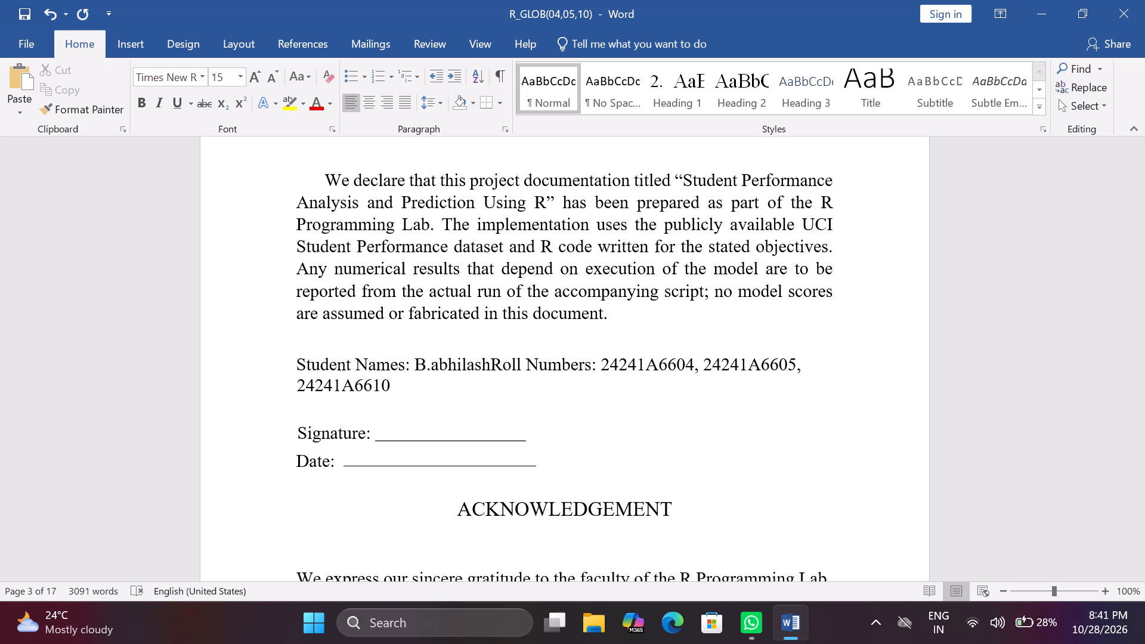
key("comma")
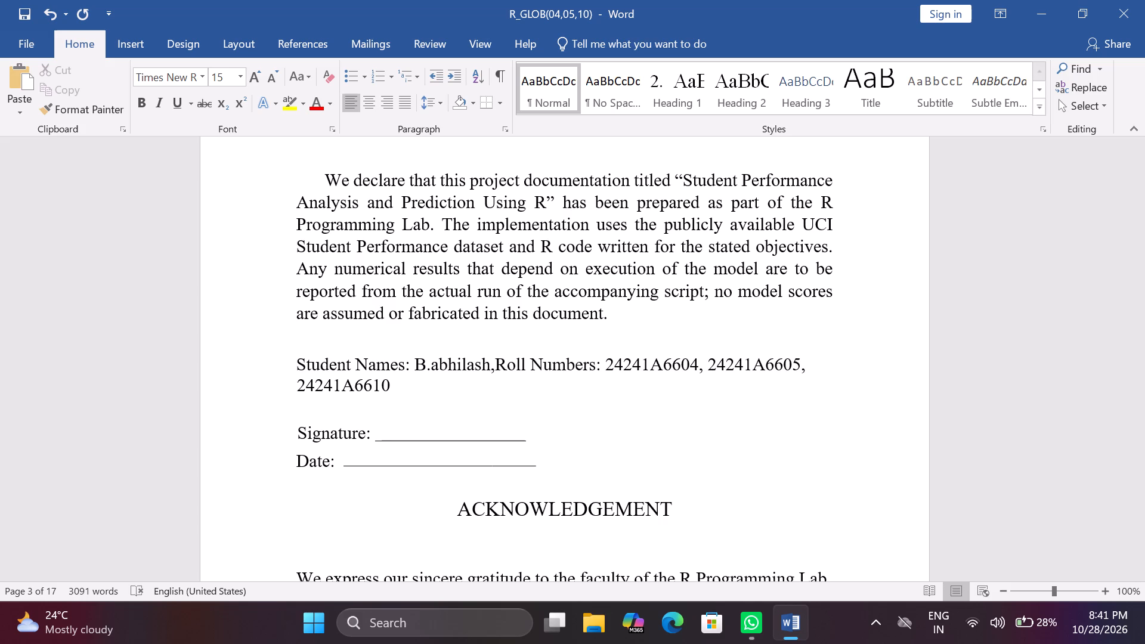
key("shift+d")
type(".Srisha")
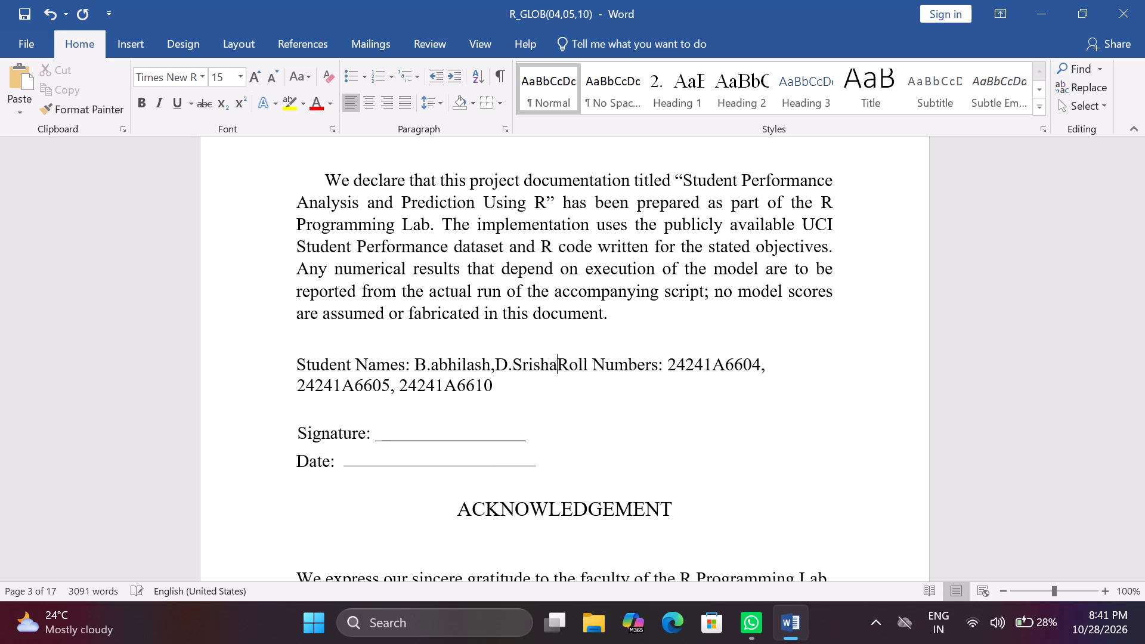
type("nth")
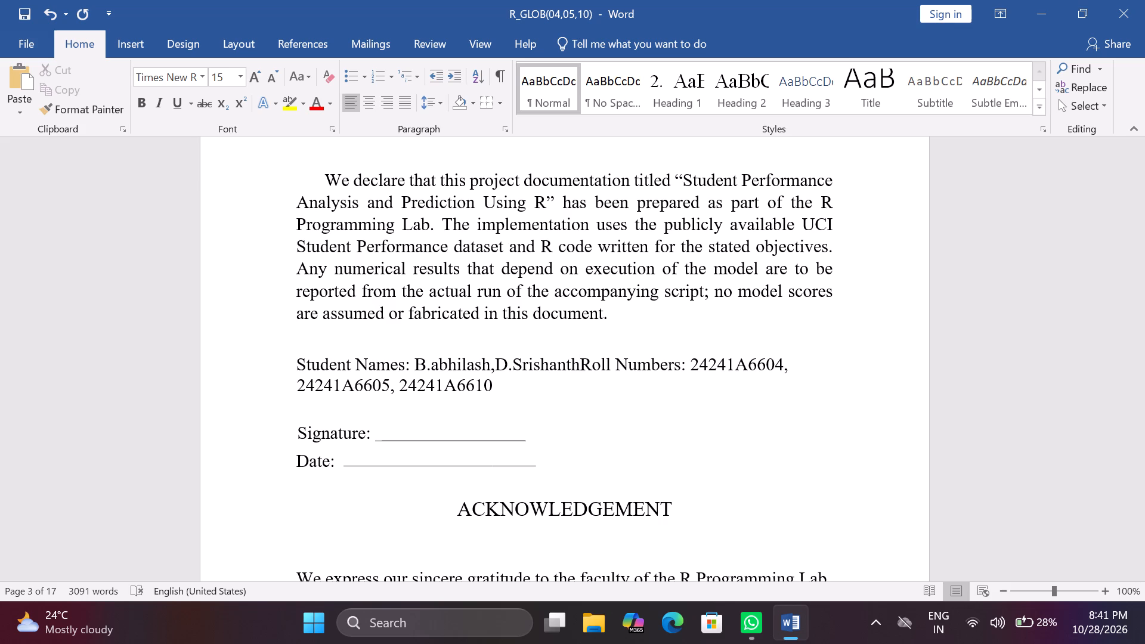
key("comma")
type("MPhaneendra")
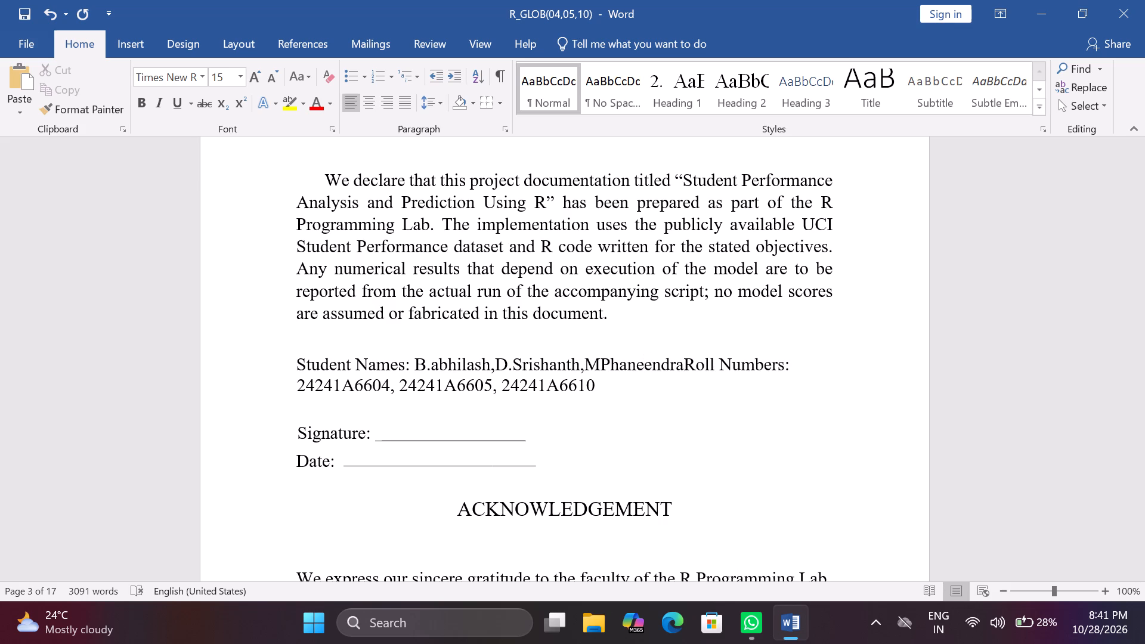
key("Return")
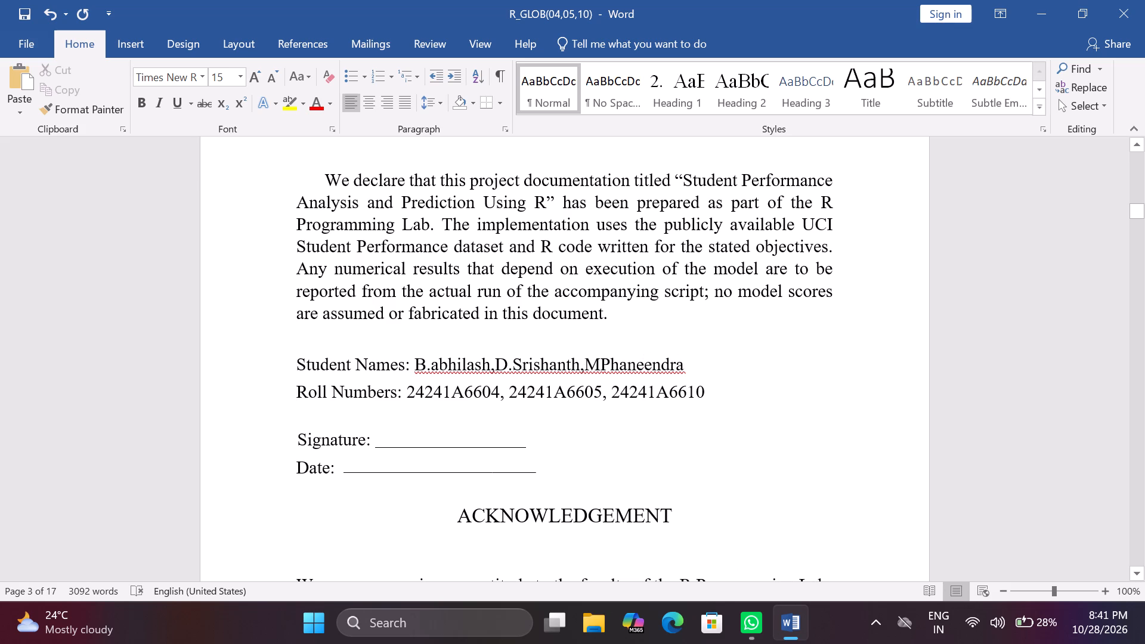
Change the endings of the three roll numbers on the Declaration page to match the new members' numbers on the title page.
left_click(498, 392)
key("BackSpace")
key("BackSpace")
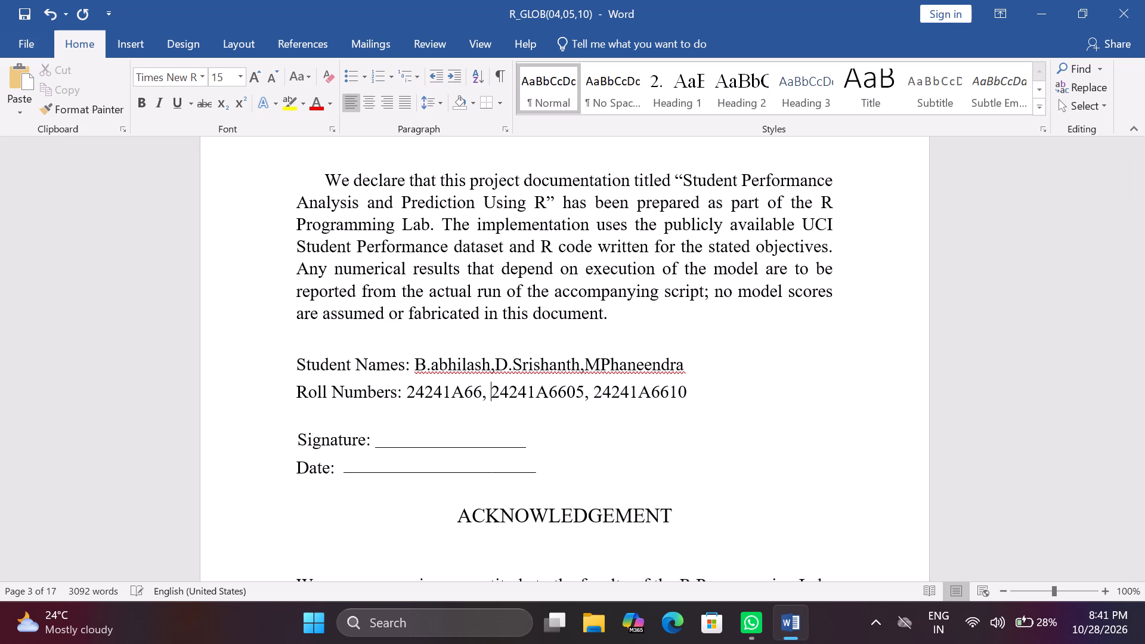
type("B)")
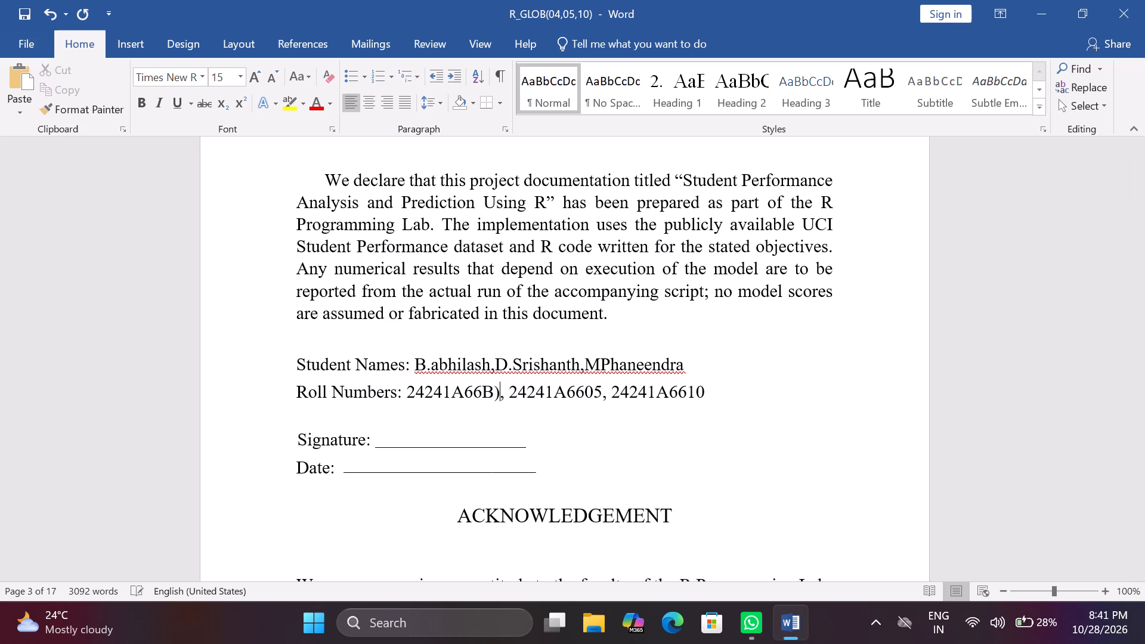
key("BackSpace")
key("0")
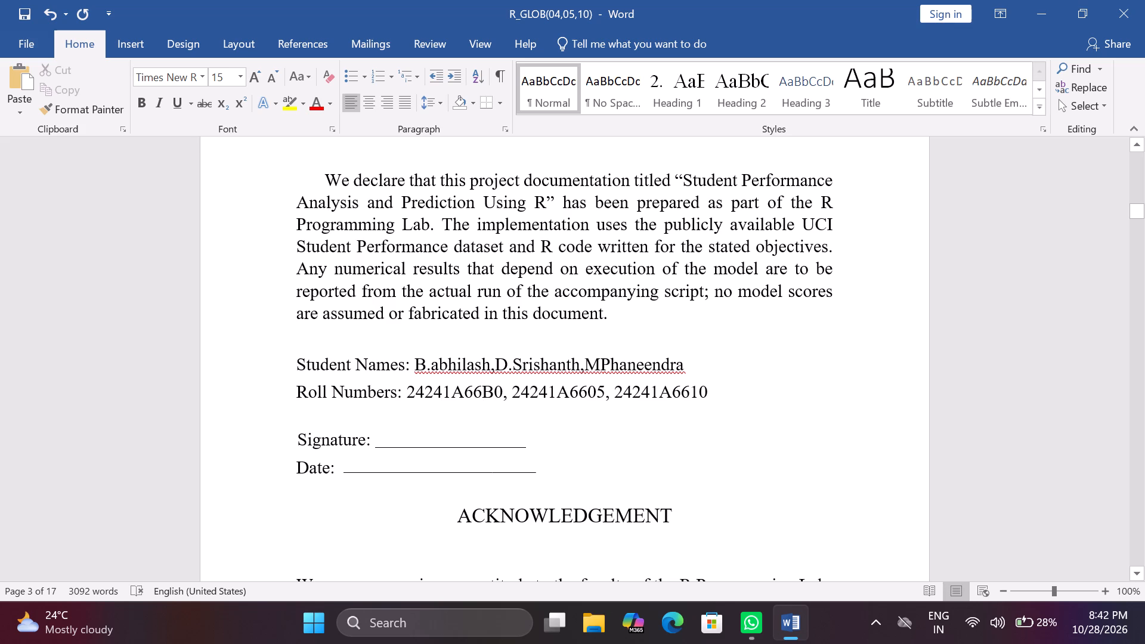
left_click(605, 385)
key("BackSpace")
key("BackSpace")
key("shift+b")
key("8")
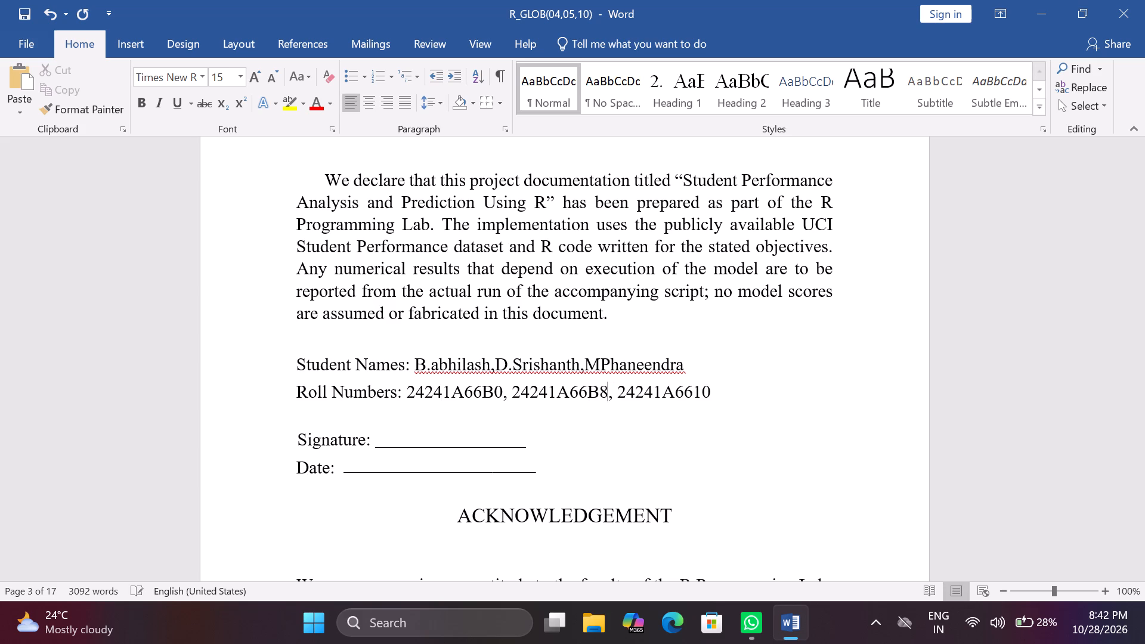
left_click(714, 391)
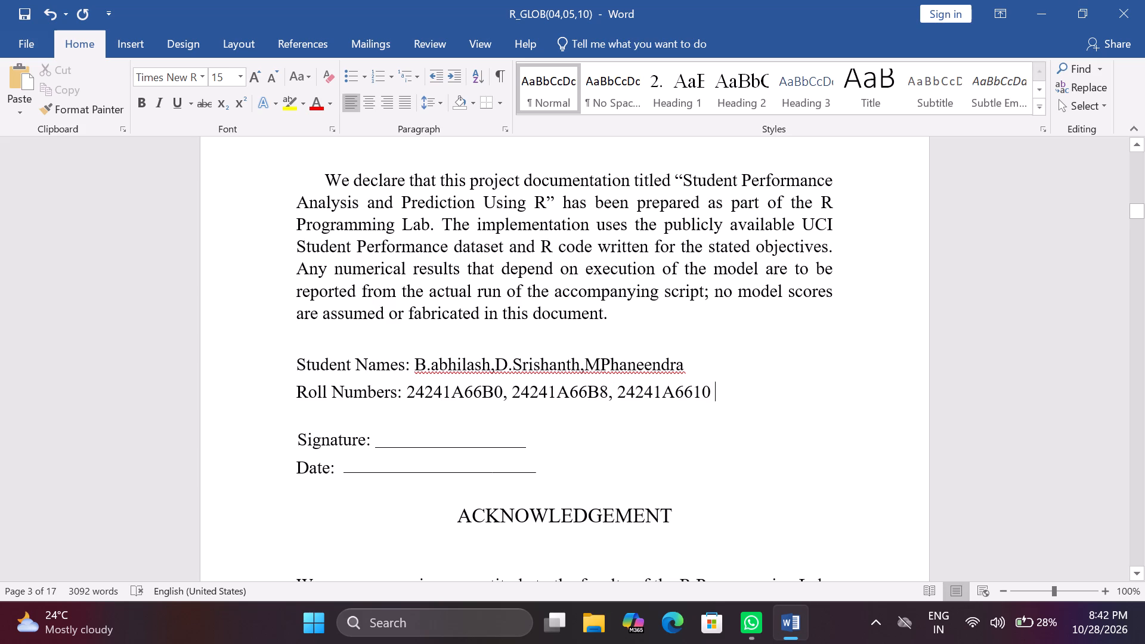
key("BackSpace")
key("BackSpace")
key("BackSpace")
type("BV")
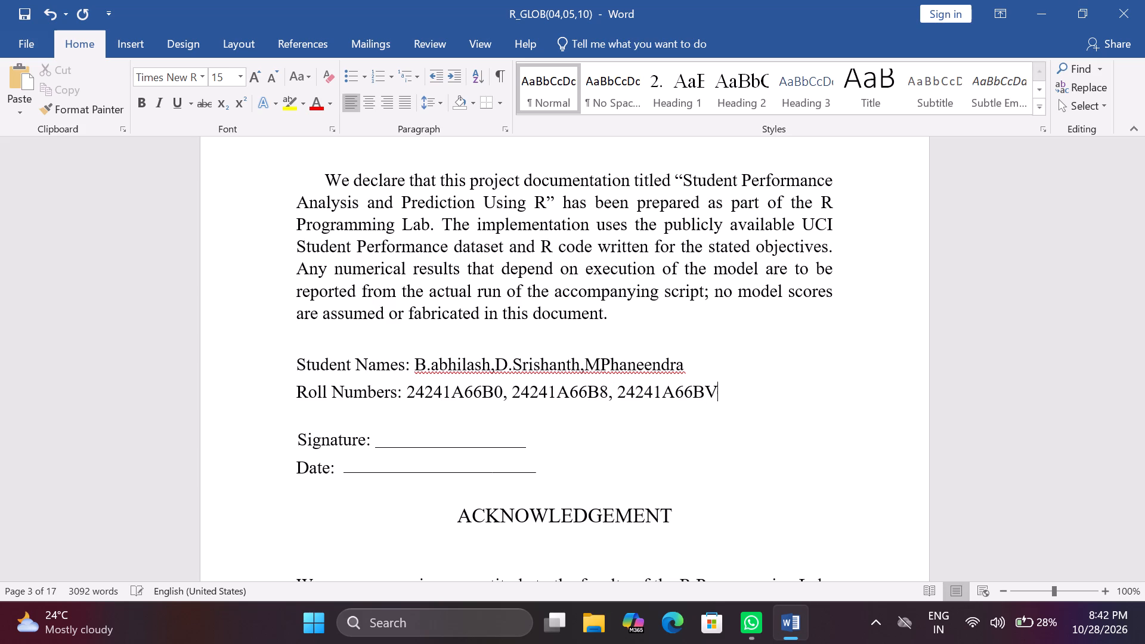
Insert a line break before the TABLE OF CONTENTS heading to push it onto the page with its table.
scroll(533, 429, "down", 3)
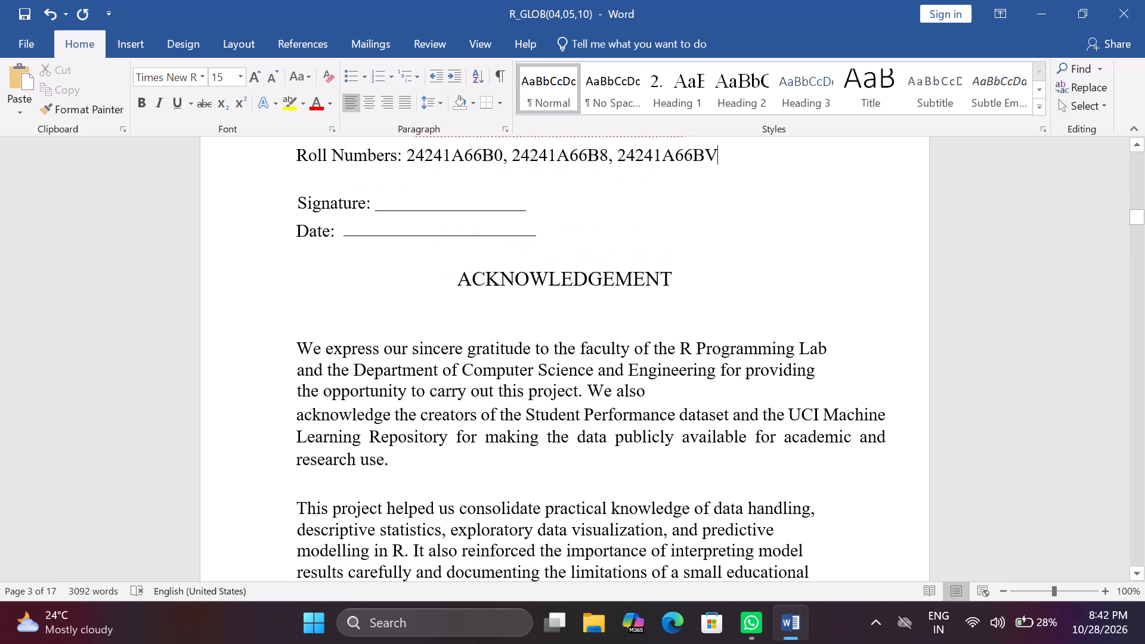
scroll(611, 385, "down", 3)
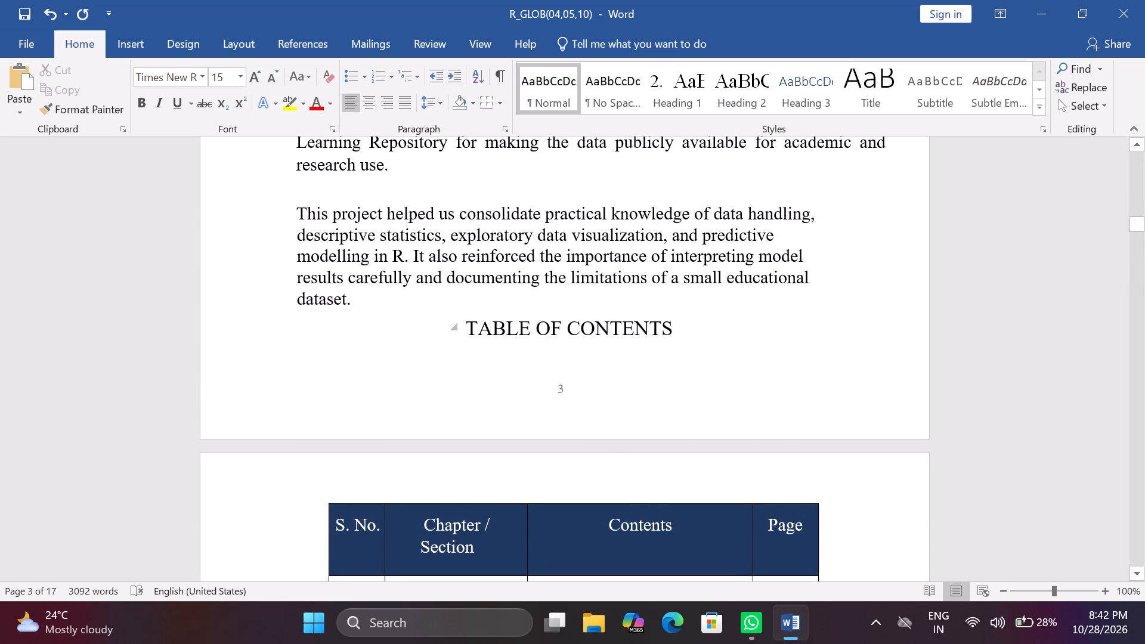
left_click(461, 325)
left_click(444, 325)
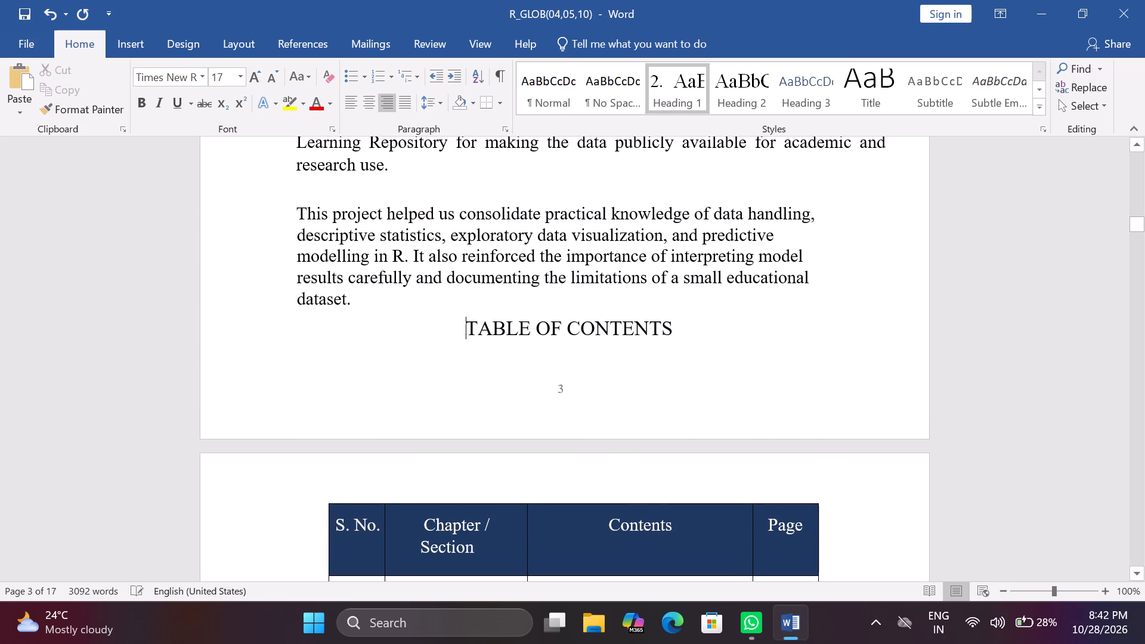
key("Return")
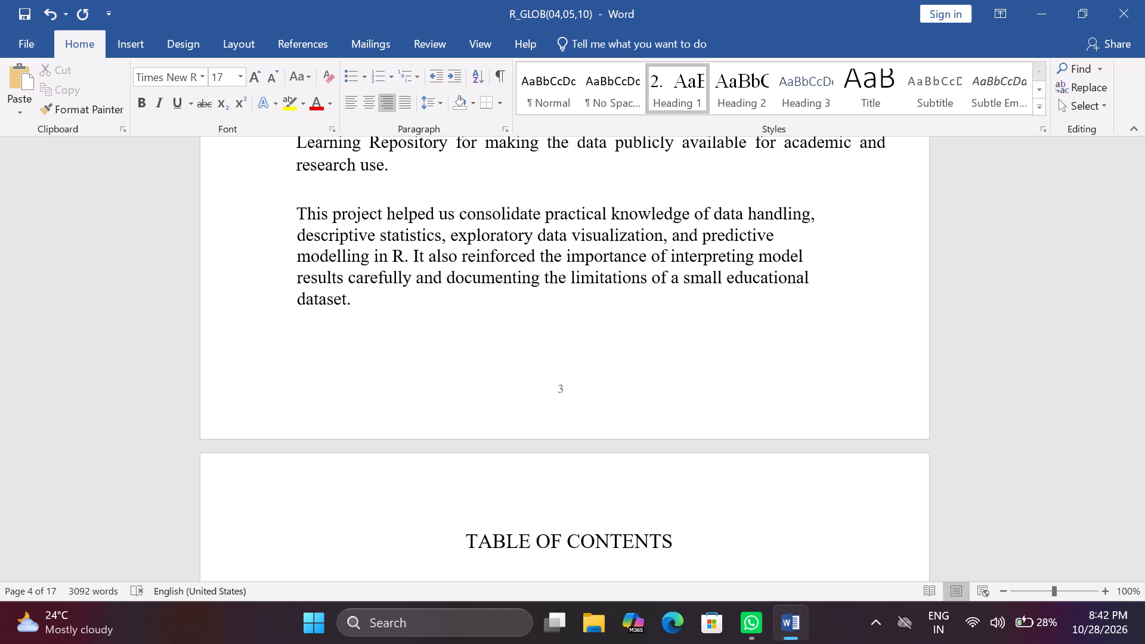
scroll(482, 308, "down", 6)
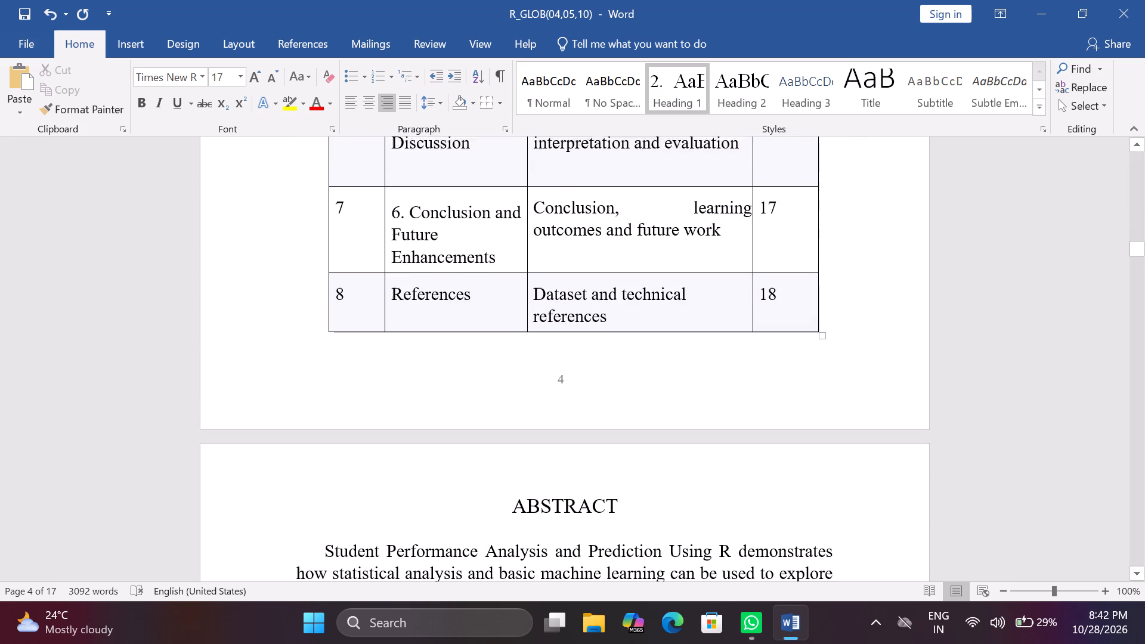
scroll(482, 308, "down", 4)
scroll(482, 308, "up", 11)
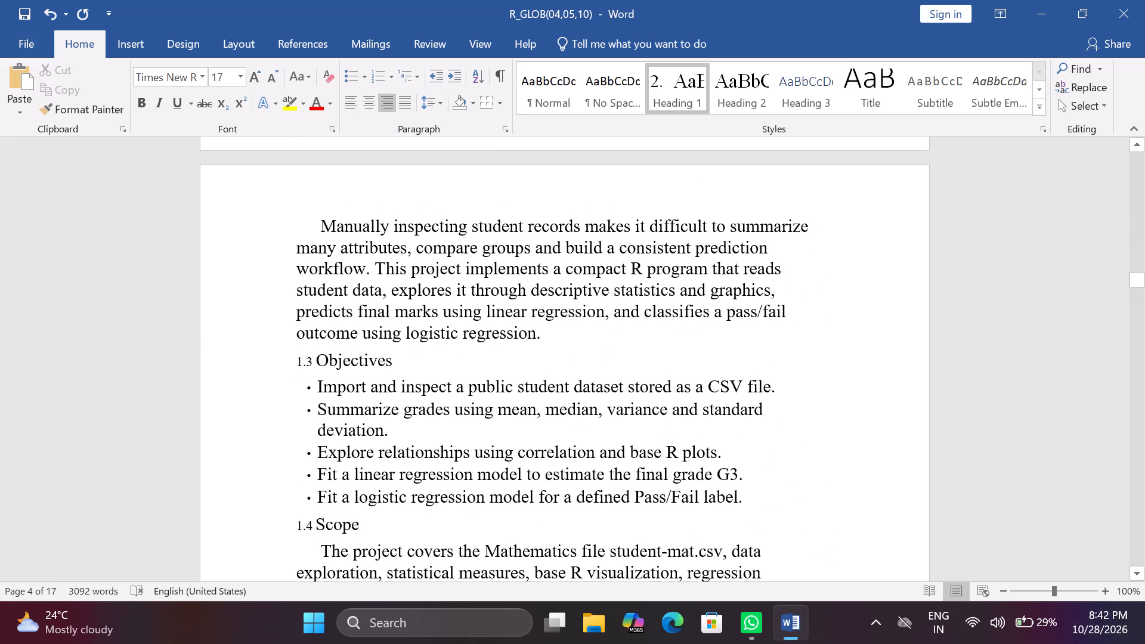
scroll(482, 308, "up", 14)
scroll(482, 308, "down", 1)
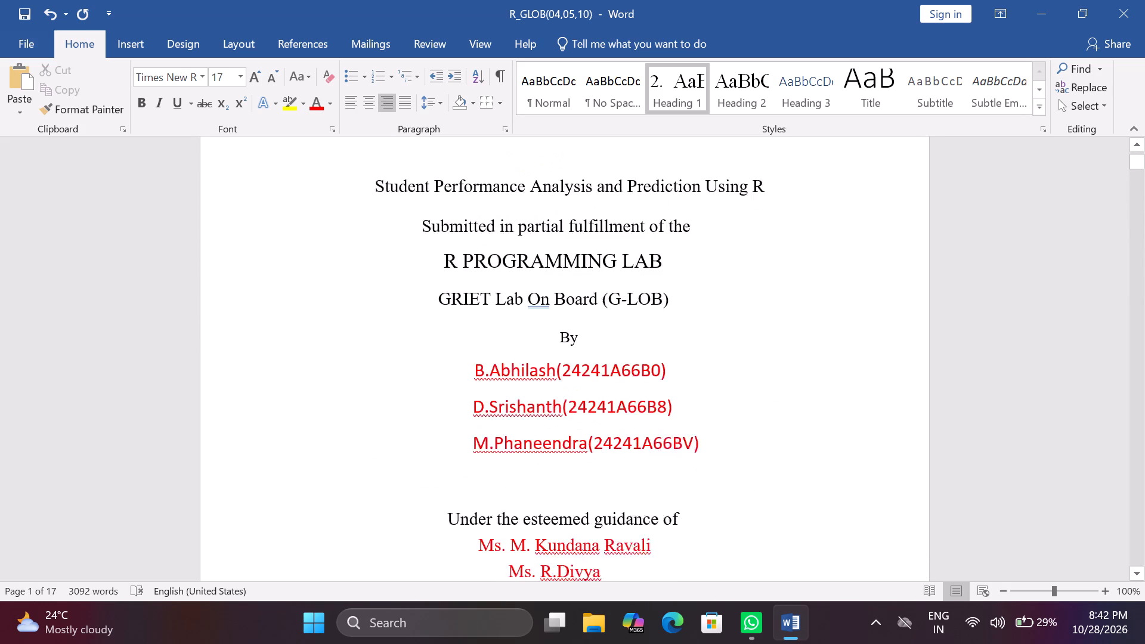
Add the designation (Professor) beneath the Head of the Department's name on the certificate page.
scroll(482, 308, "down", 8)
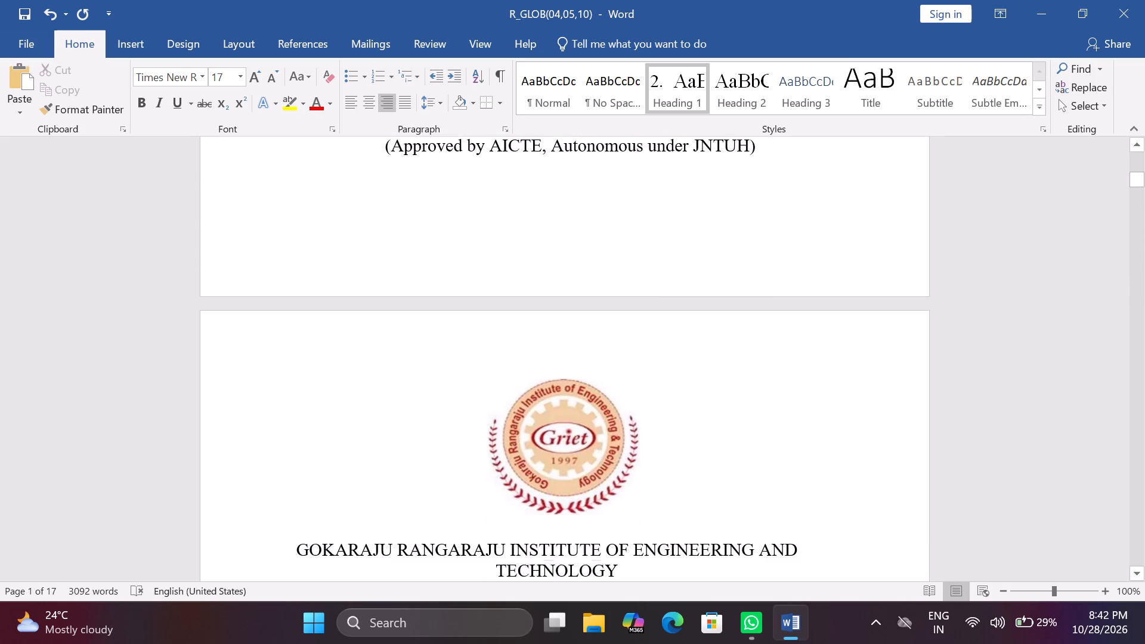
scroll(482, 308, "down", 3)
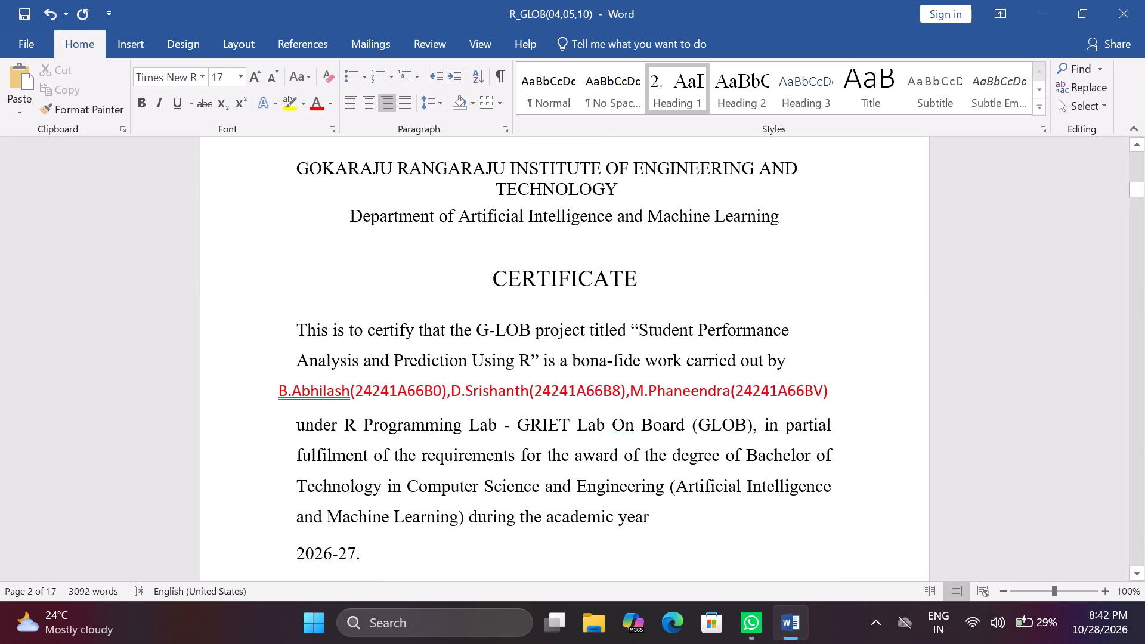
scroll(482, 308, "down", 1)
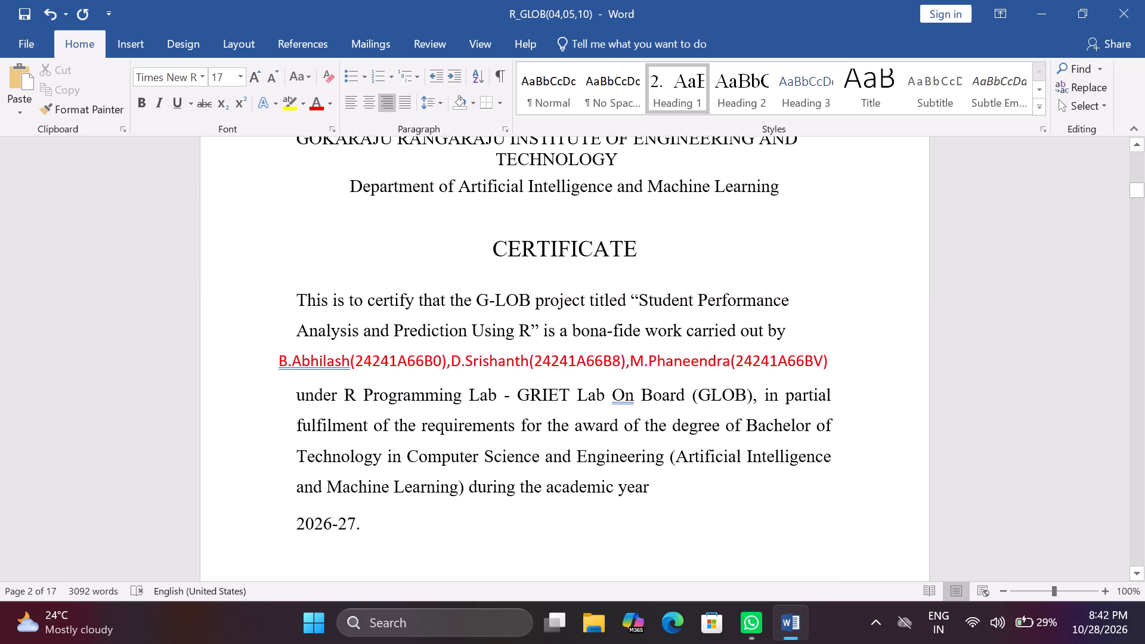
scroll(482, 308, "down", 1)
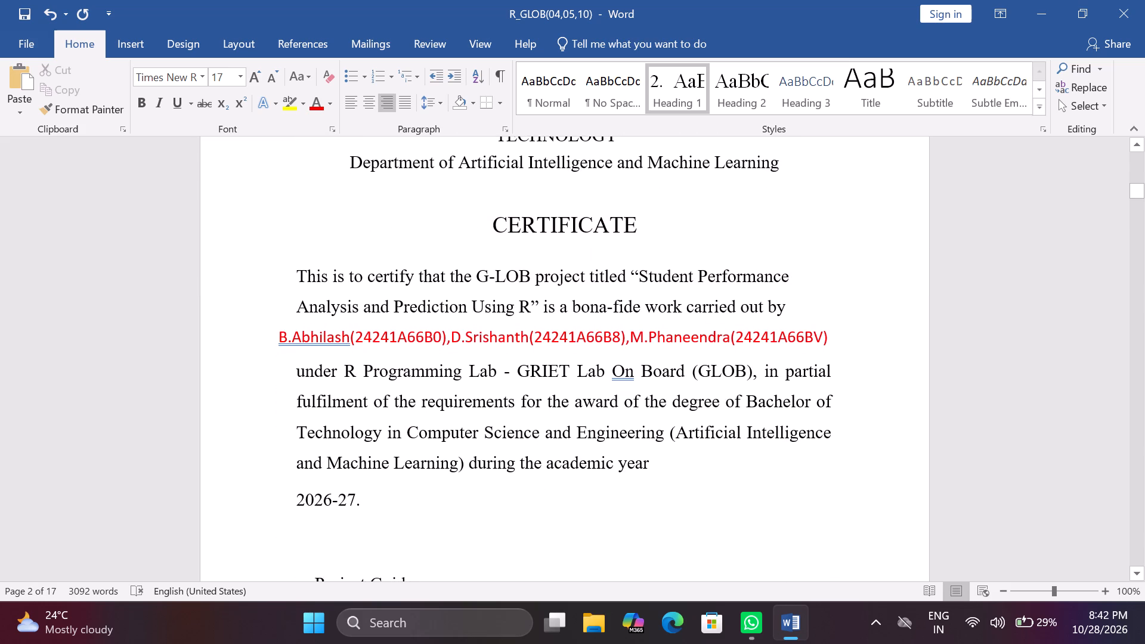
scroll(482, 308, "down", 1)
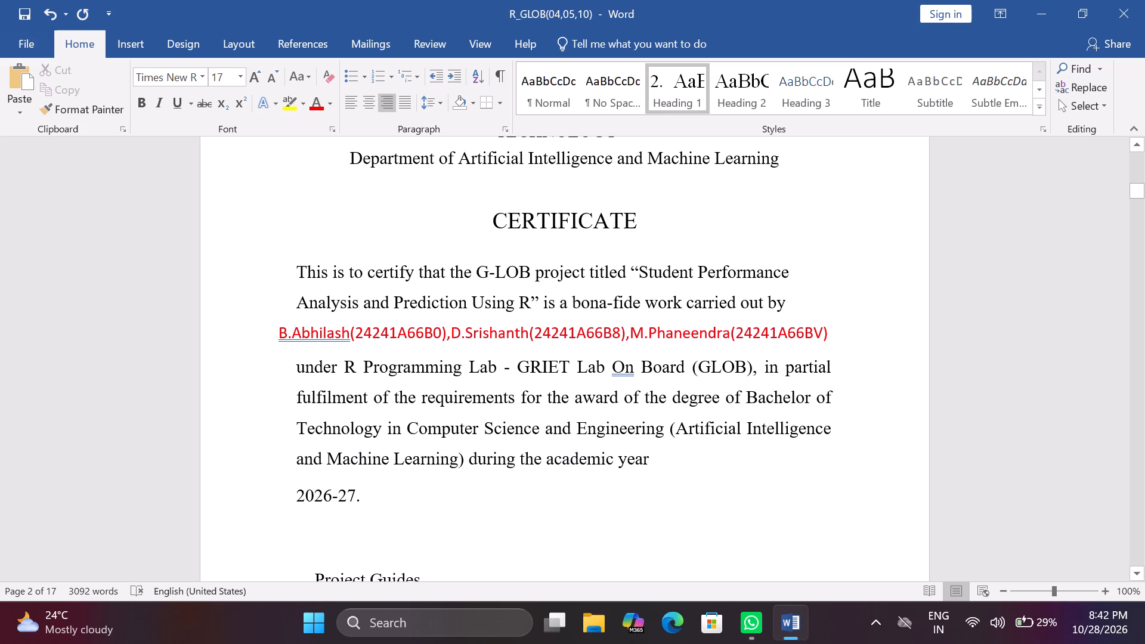
scroll(482, 308, "down", 3)
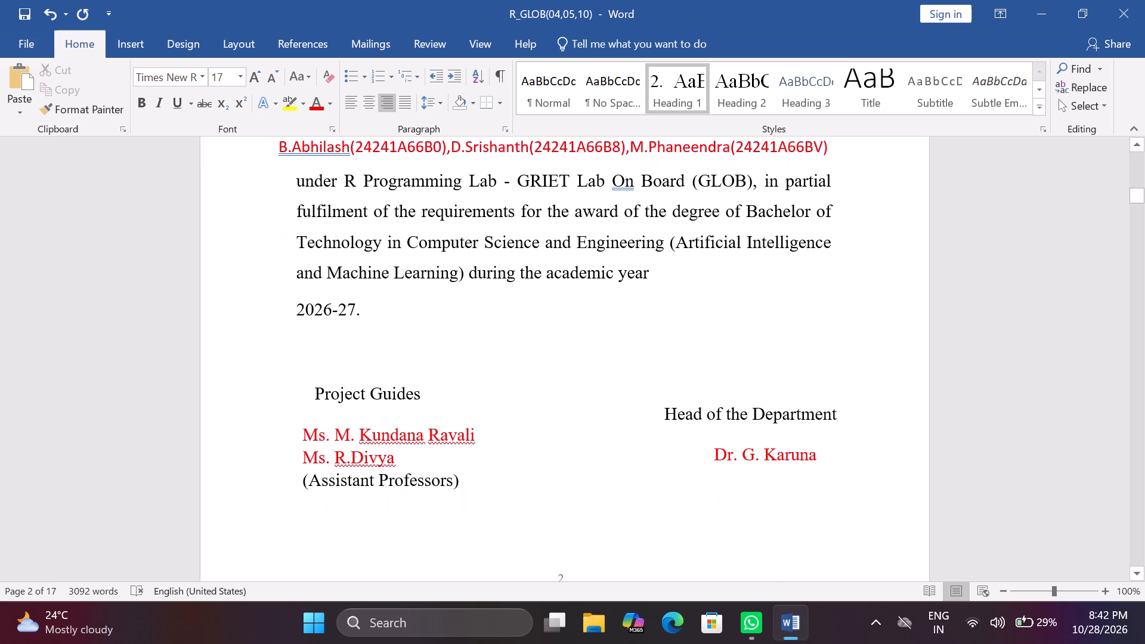
scroll(482, 308, "down", 1)
left_click(744, 457)
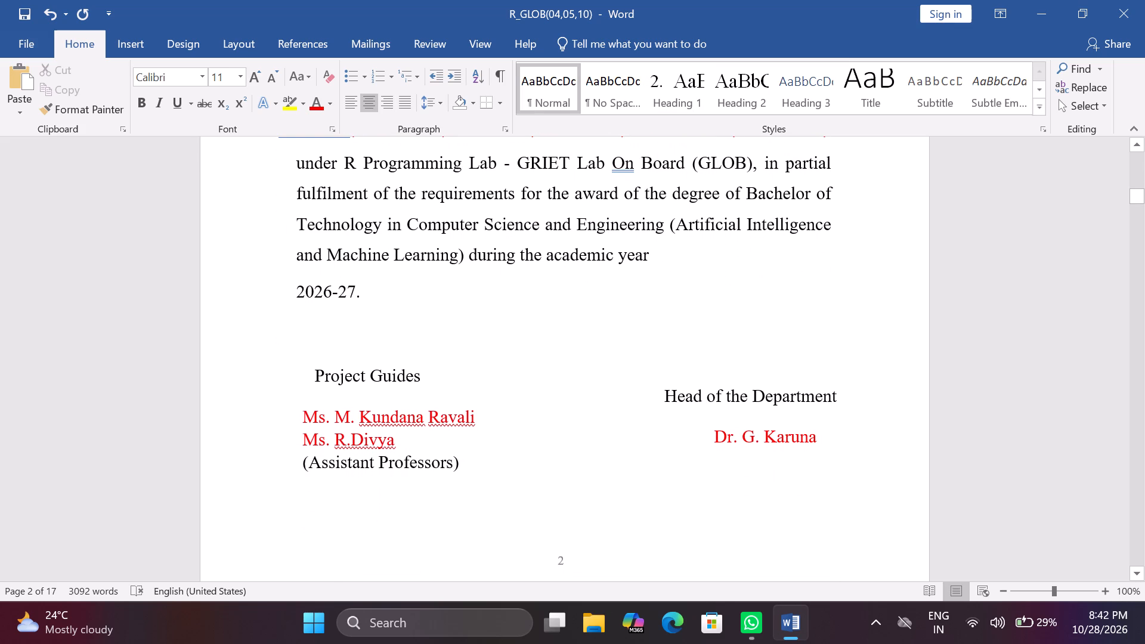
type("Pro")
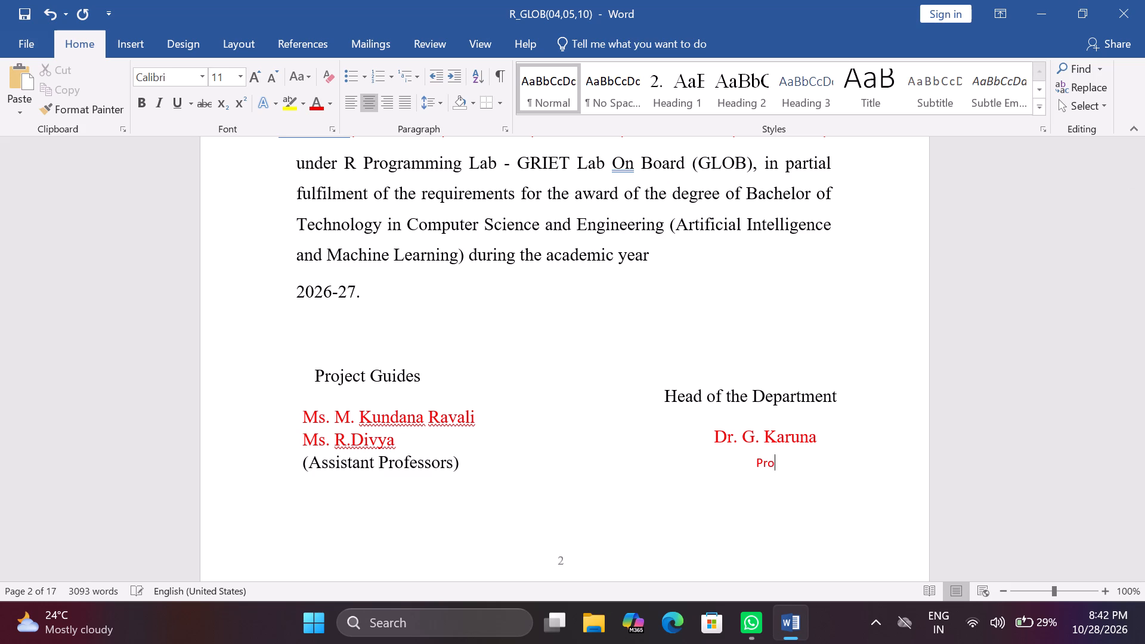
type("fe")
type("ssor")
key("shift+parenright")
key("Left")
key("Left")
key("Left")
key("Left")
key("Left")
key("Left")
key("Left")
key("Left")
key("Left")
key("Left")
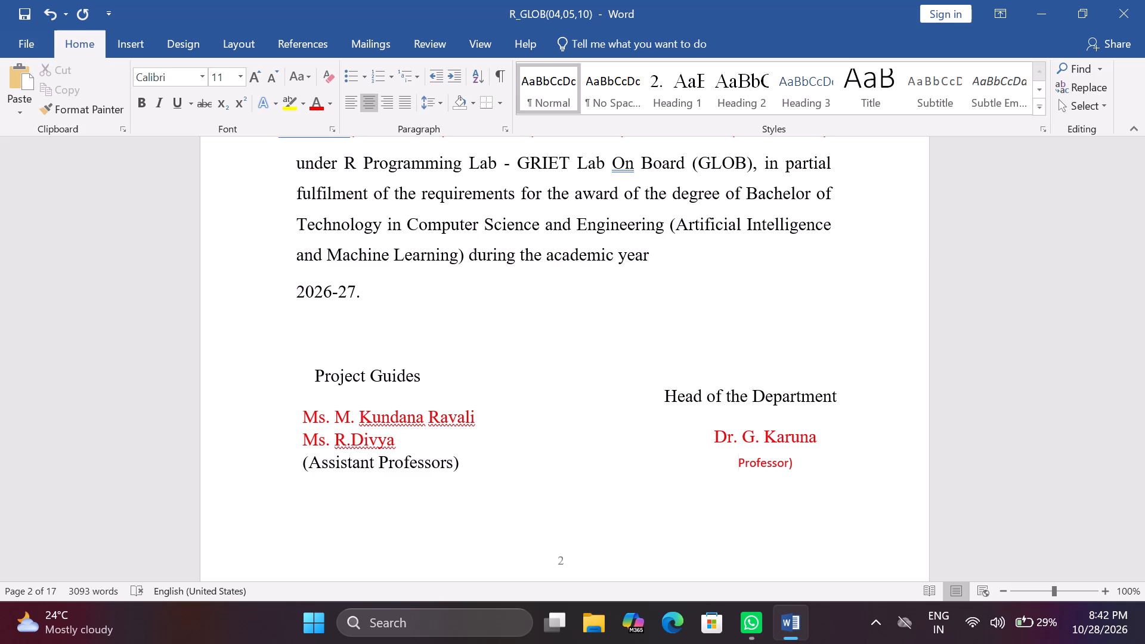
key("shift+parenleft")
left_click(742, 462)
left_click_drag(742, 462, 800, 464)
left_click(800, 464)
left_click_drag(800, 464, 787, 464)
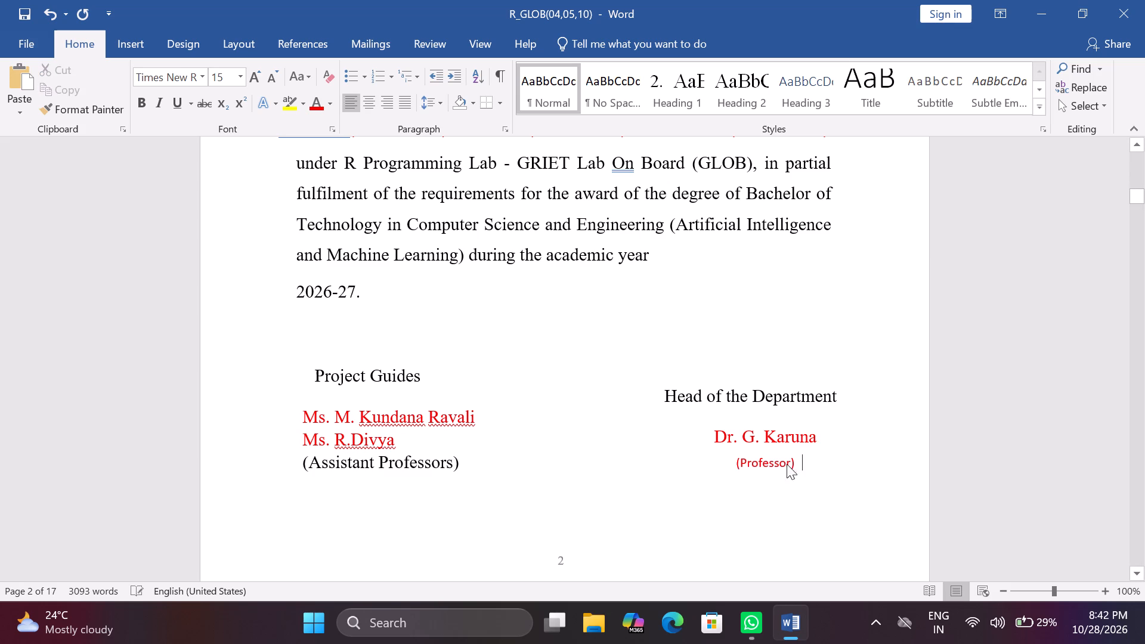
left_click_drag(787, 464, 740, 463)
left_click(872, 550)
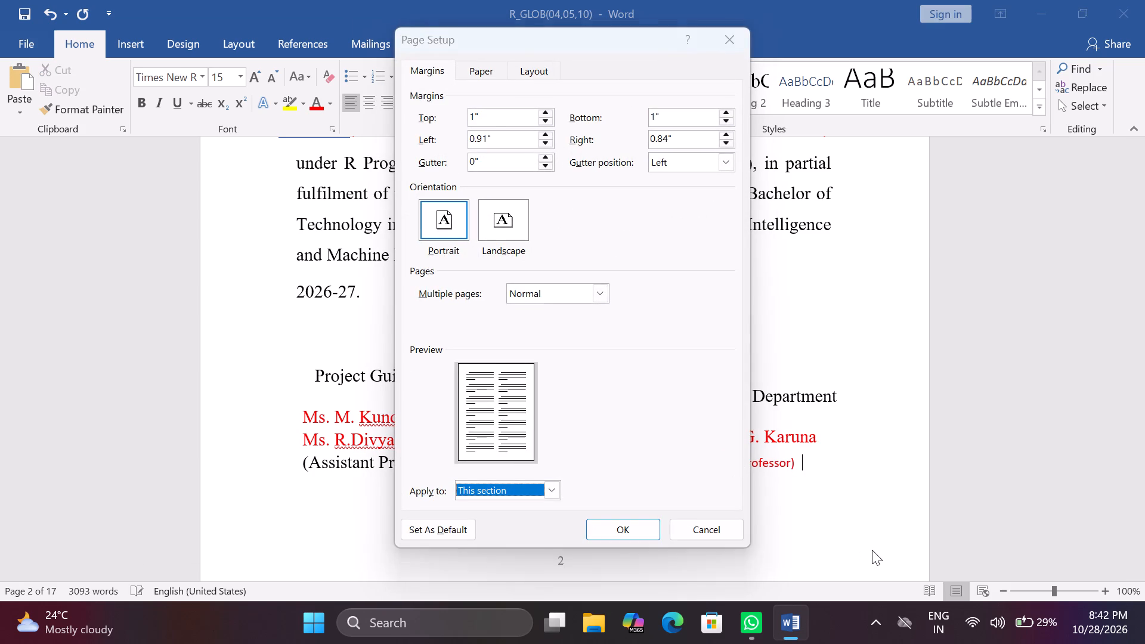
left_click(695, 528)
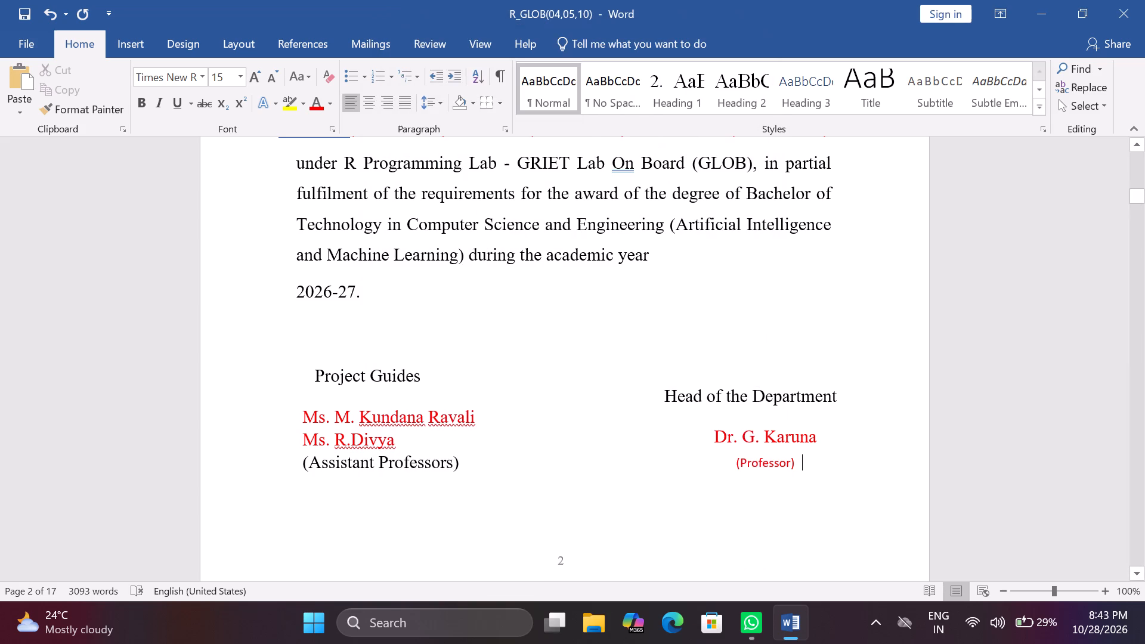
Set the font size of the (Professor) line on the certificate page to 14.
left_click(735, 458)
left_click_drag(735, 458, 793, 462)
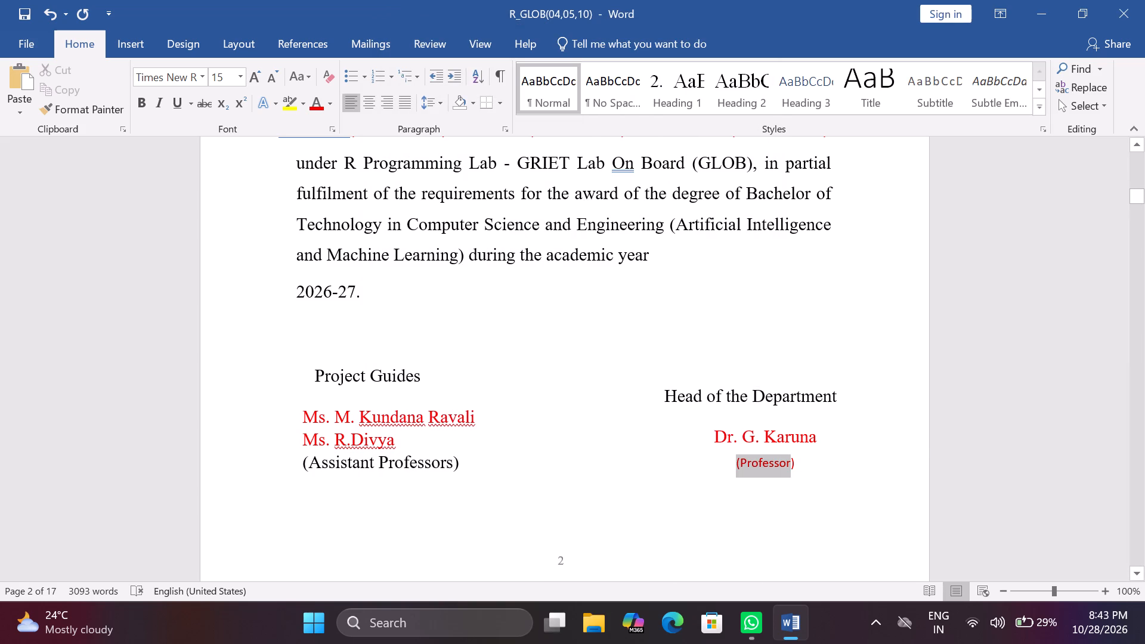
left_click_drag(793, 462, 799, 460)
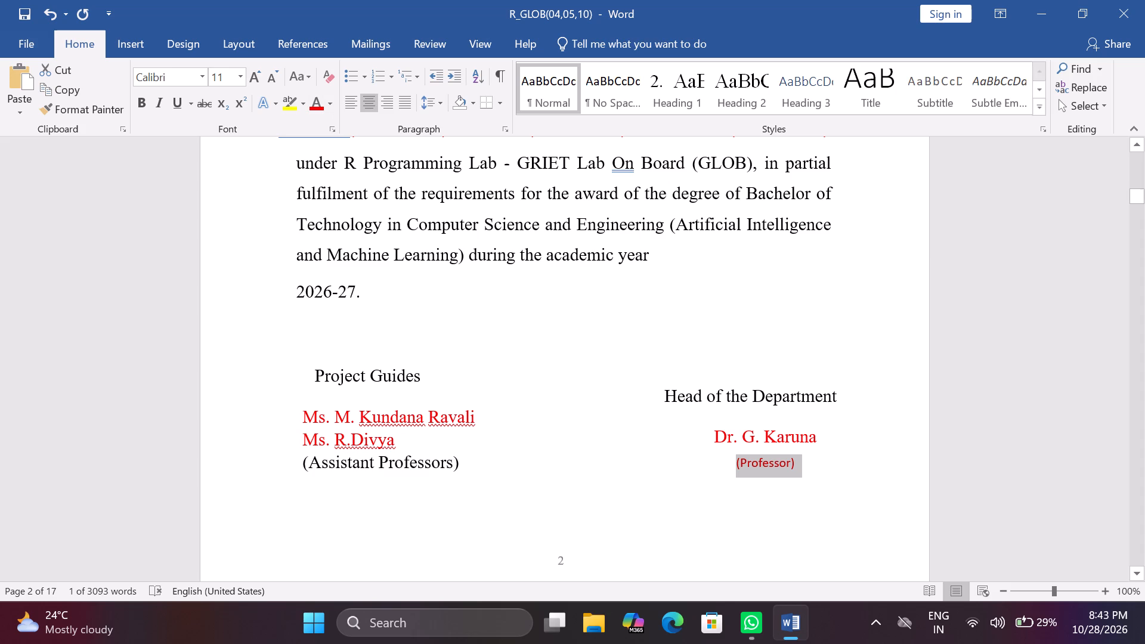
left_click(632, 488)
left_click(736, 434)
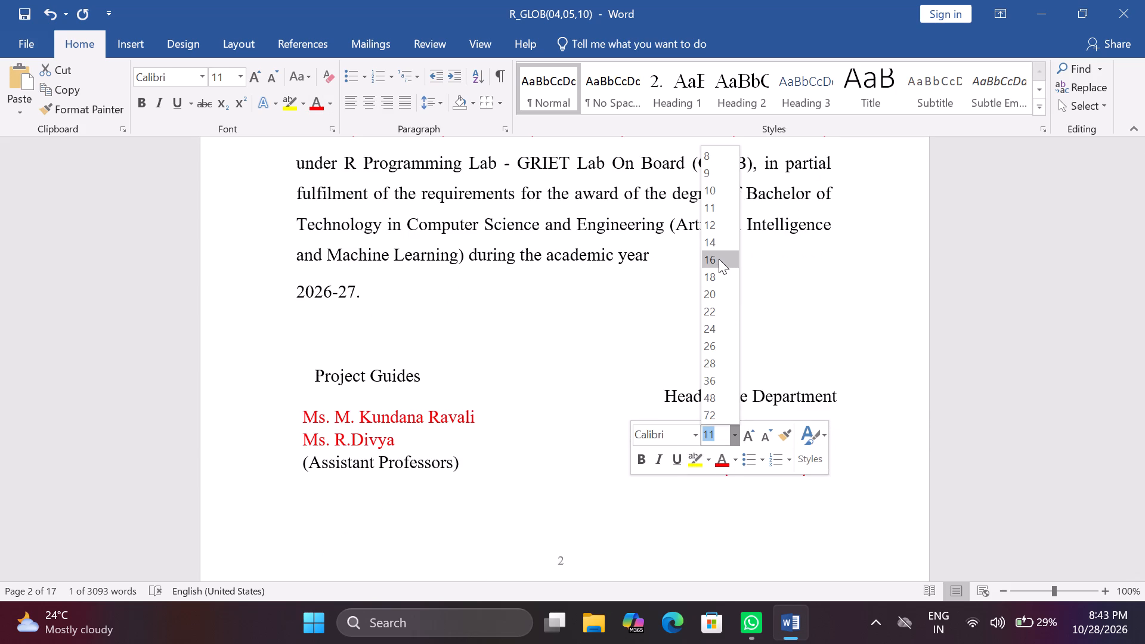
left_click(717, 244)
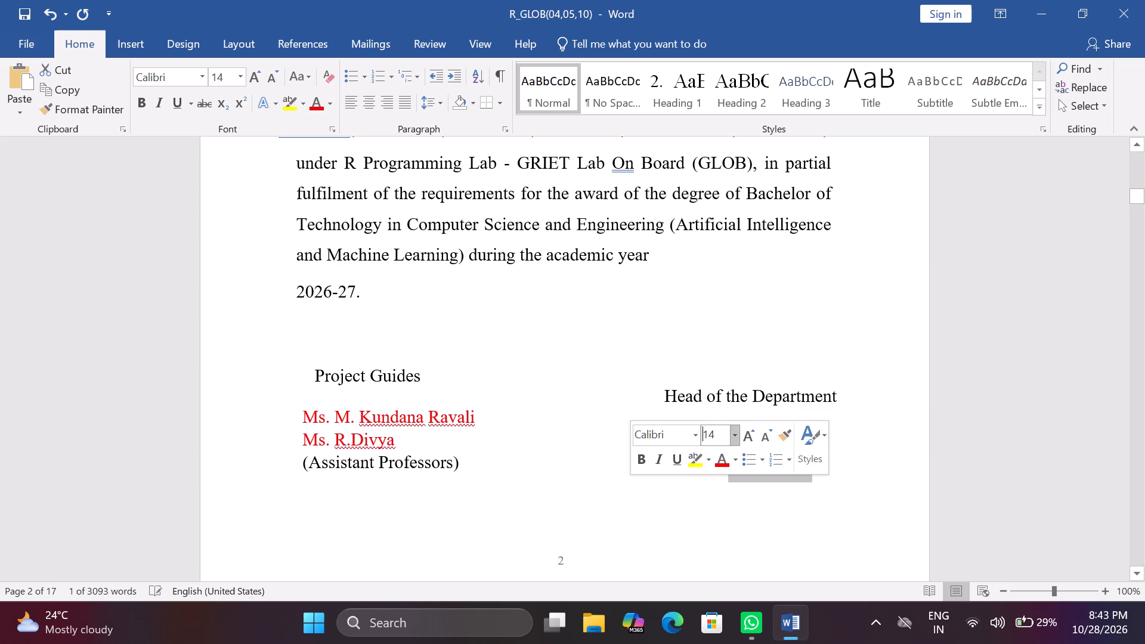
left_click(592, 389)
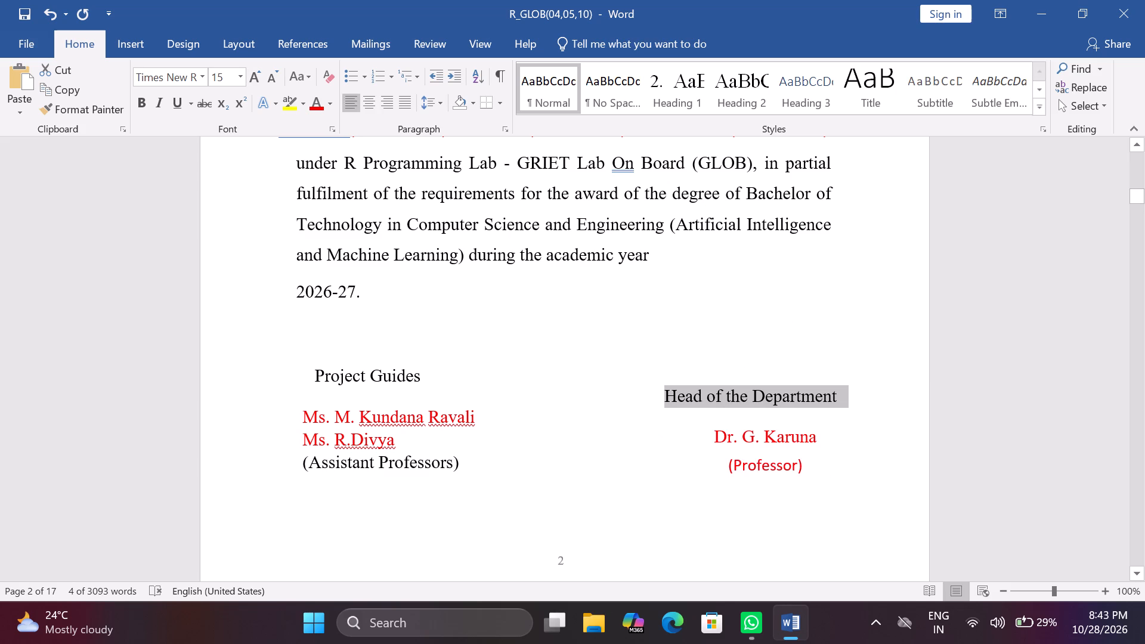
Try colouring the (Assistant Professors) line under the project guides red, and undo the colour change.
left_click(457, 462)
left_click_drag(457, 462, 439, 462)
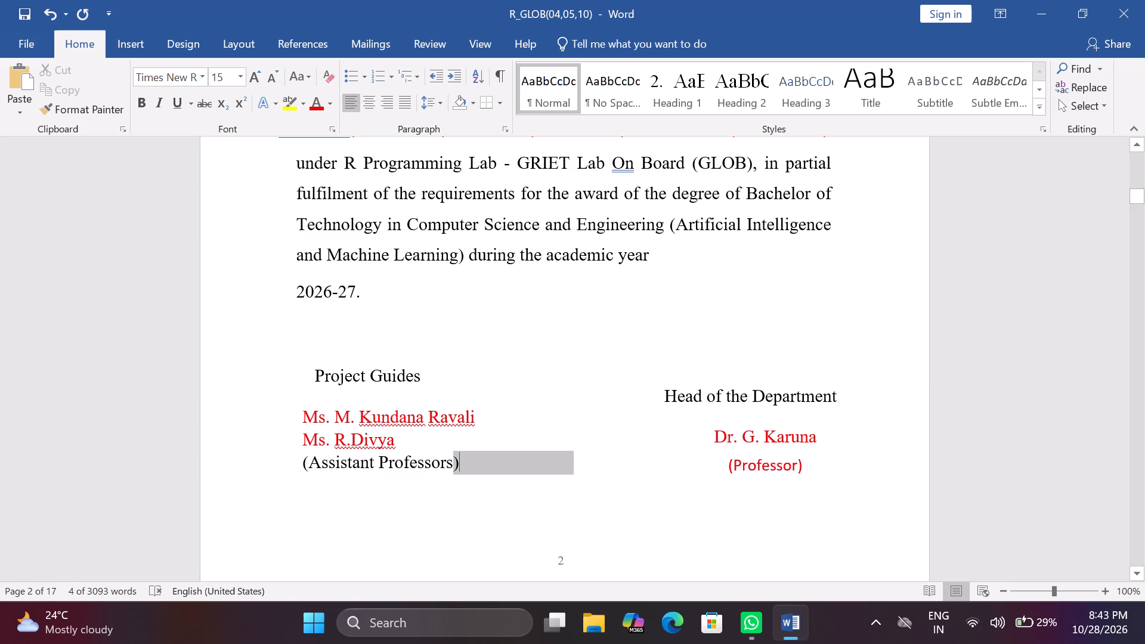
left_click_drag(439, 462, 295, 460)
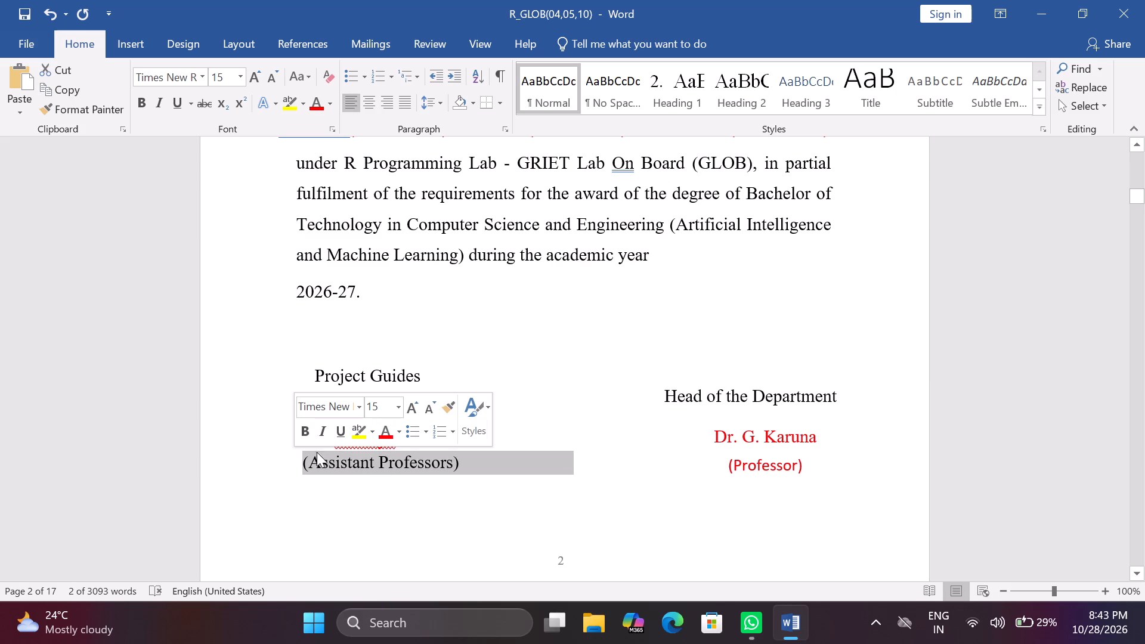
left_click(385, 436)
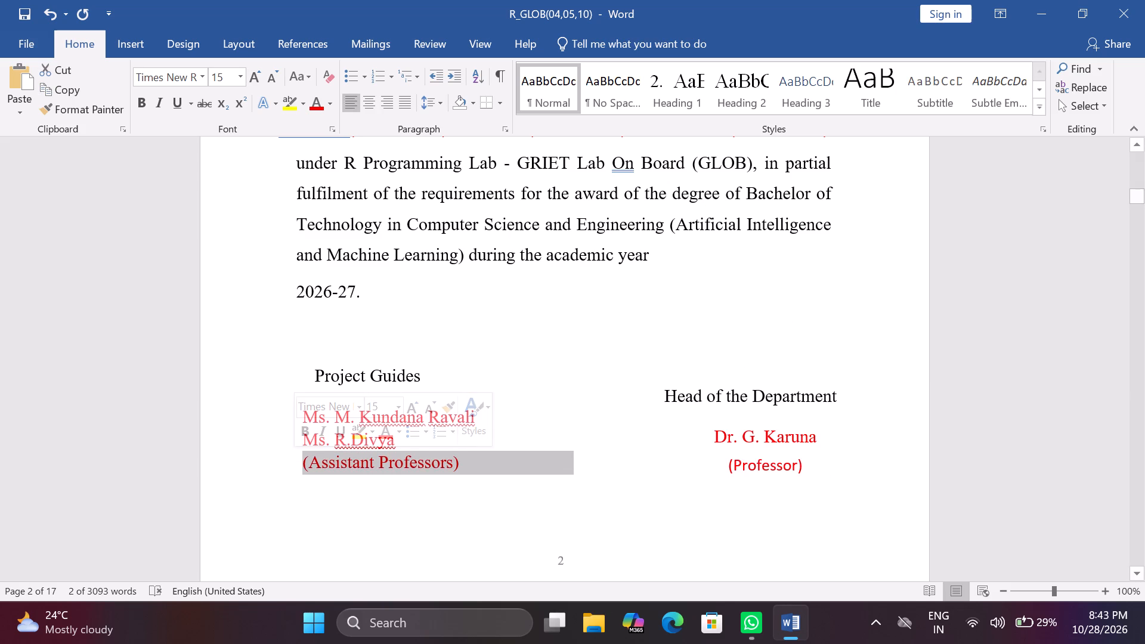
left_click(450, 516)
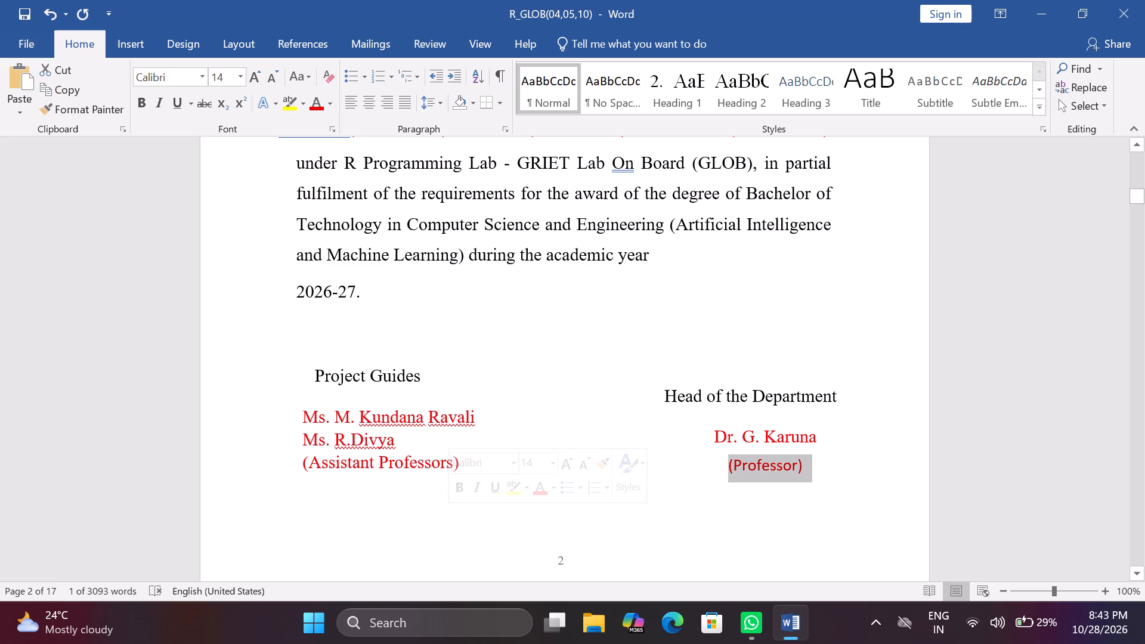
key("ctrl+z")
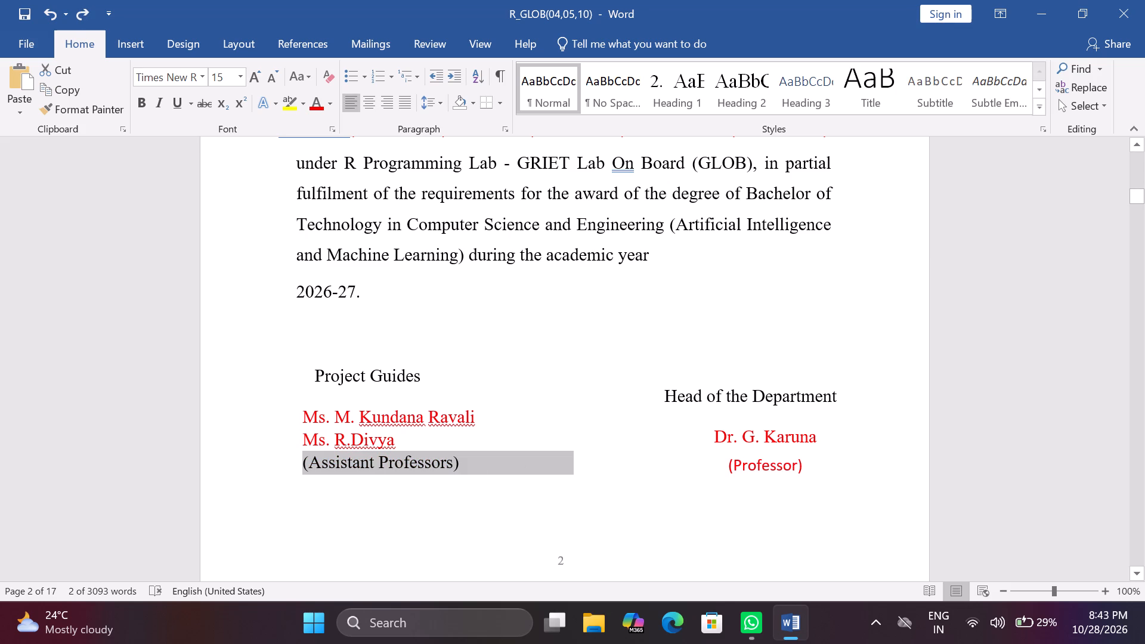
Change the font colour of the (Professor) line under the Head of the Department's name to black.
left_click(726, 463)
left_click_drag(726, 463, 810, 467)
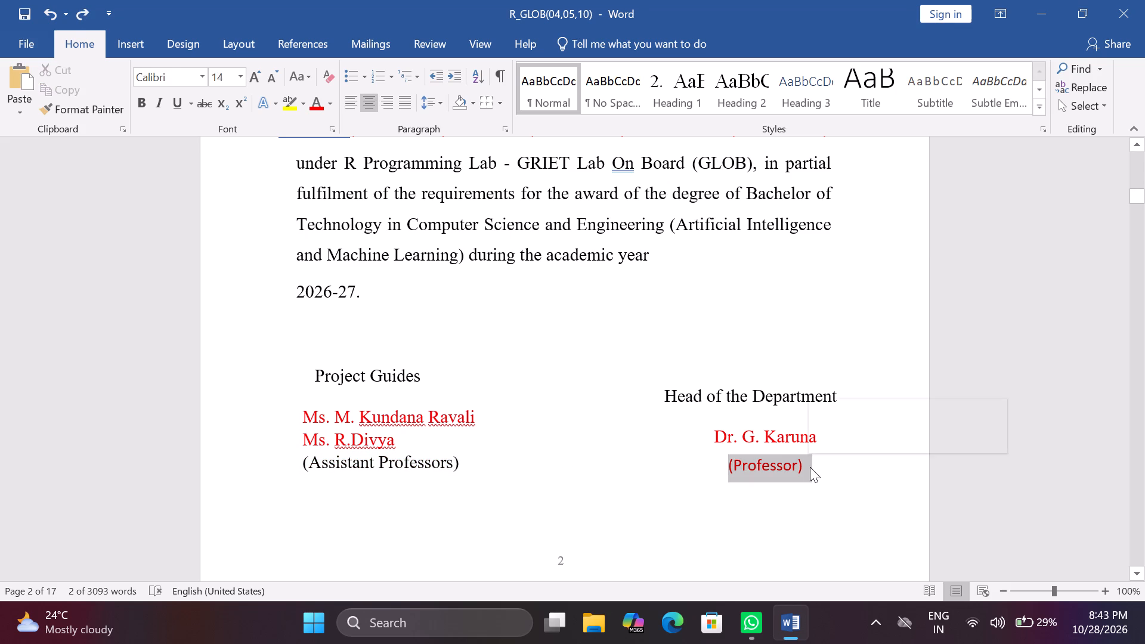
left_click(330, 106)
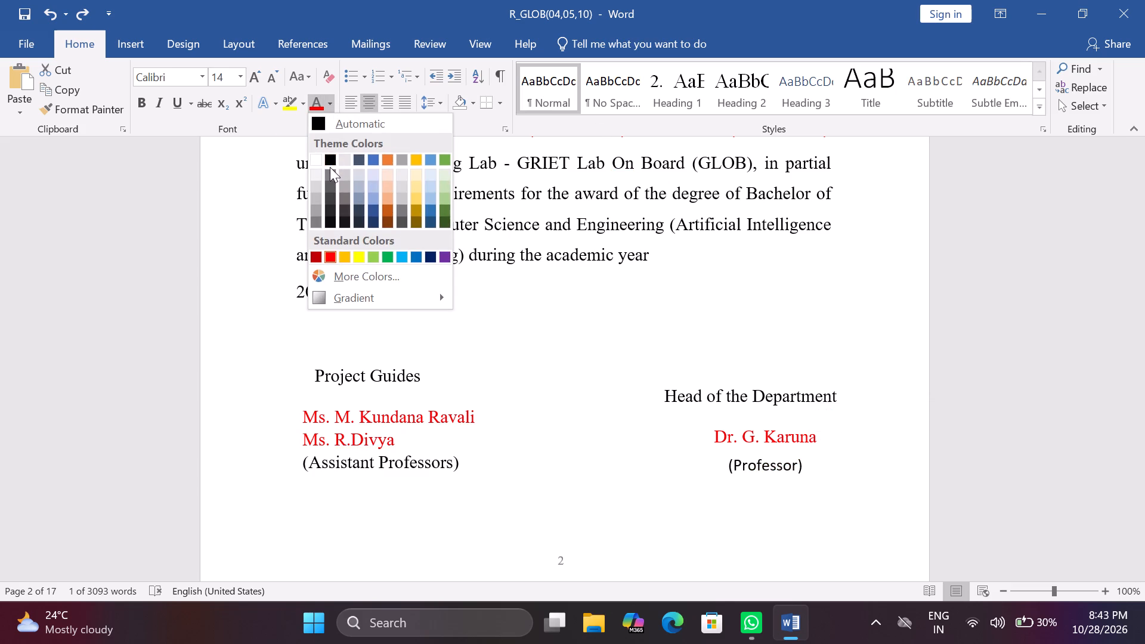
left_click(330, 164)
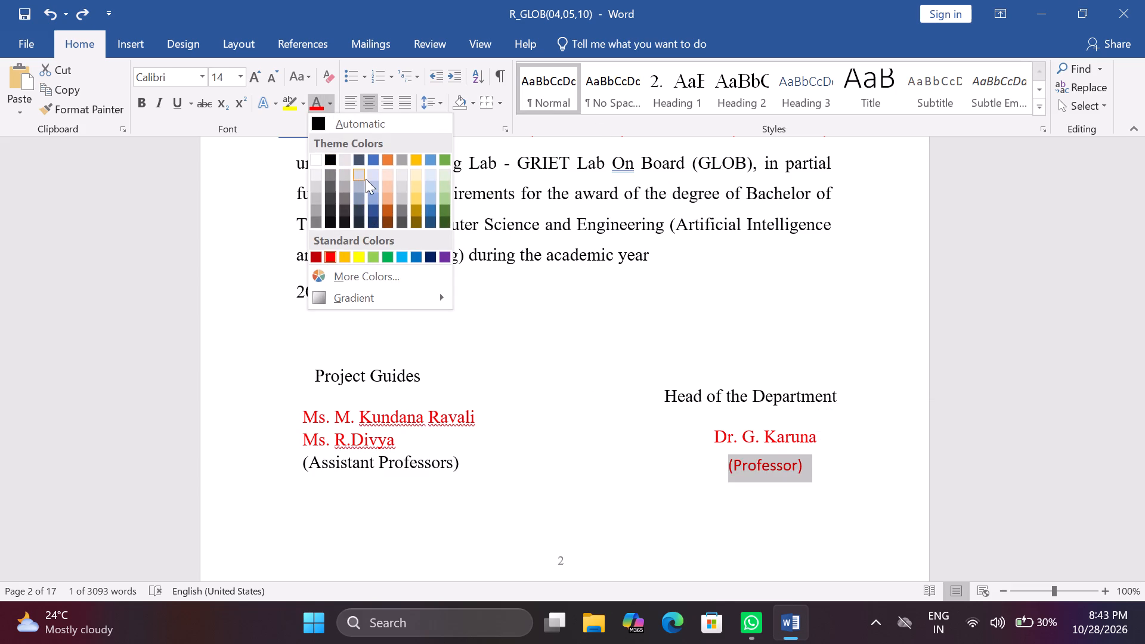
left_click(327, 155)
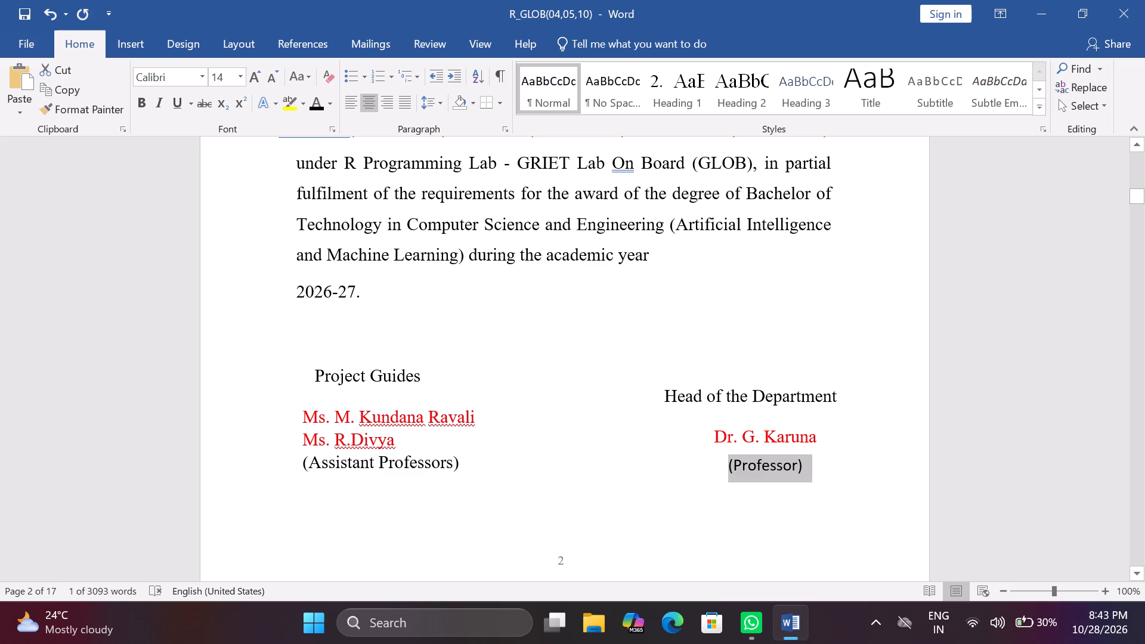
Set the font size of the (Professor) line on the certificate page to 16.
left_click(727, 459)
left_click_drag(727, 459, 818, 460)
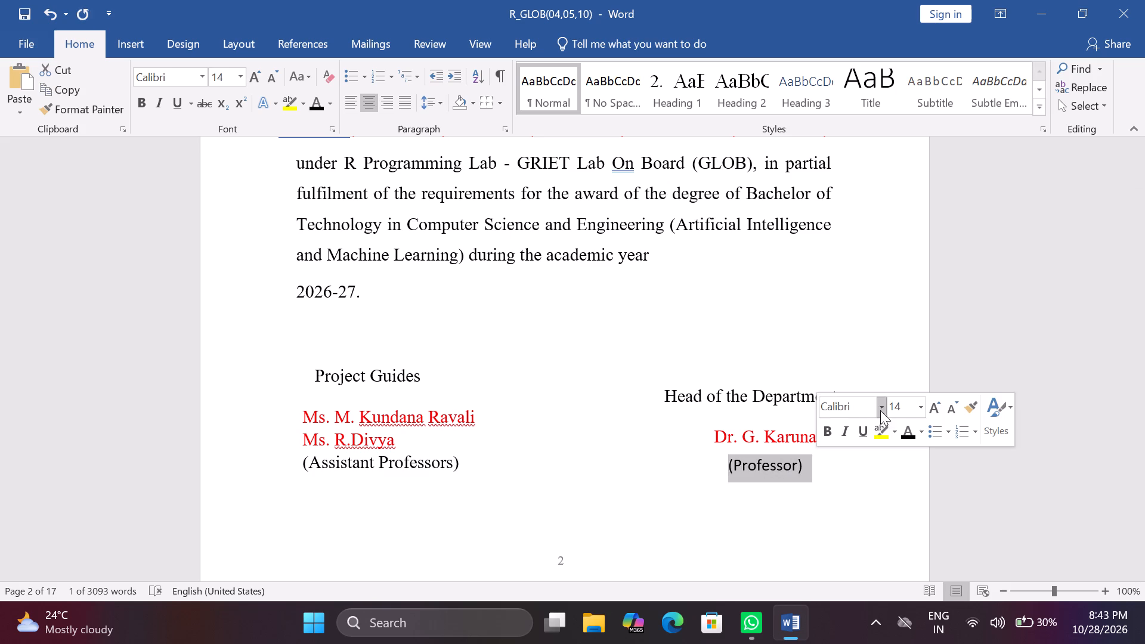
left_click(920, 404)
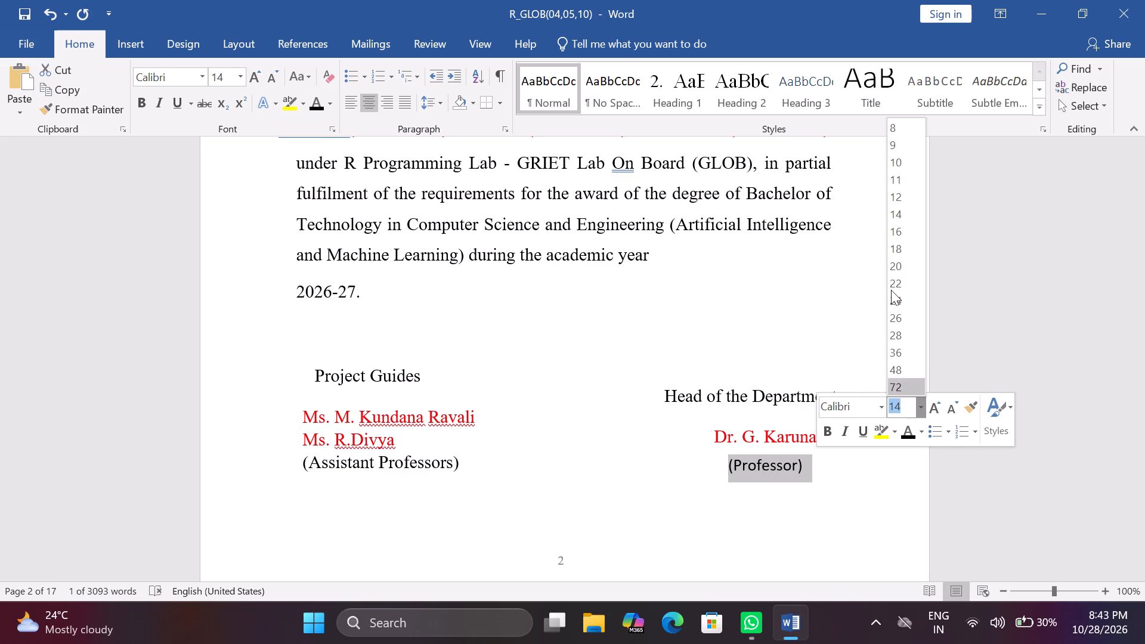
left_click(902, 224)
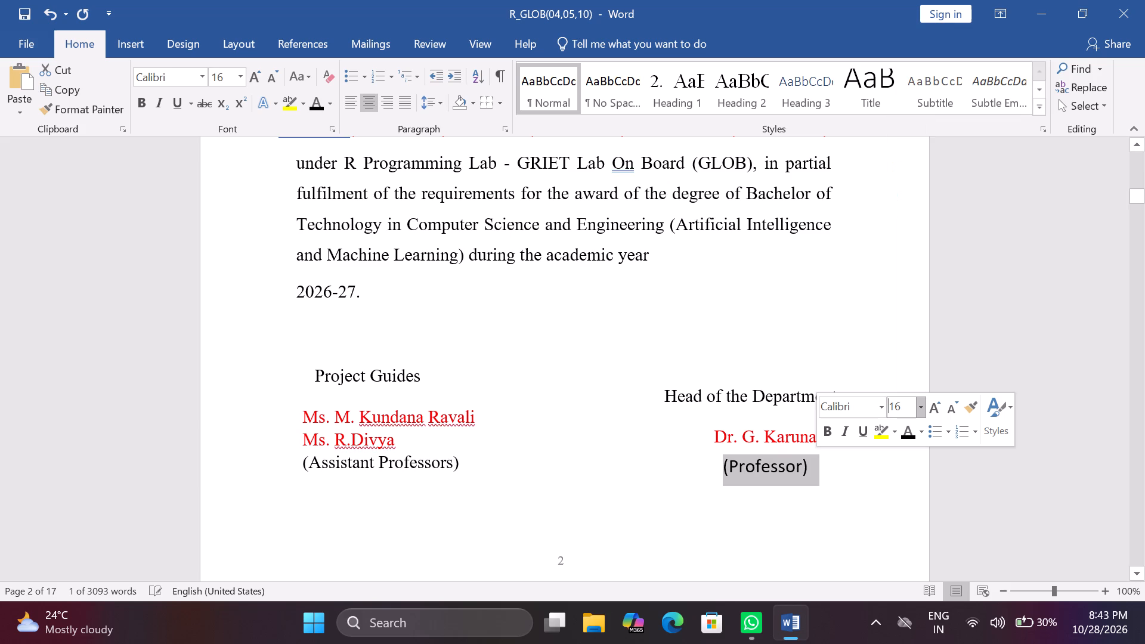
left_click(589, 400)
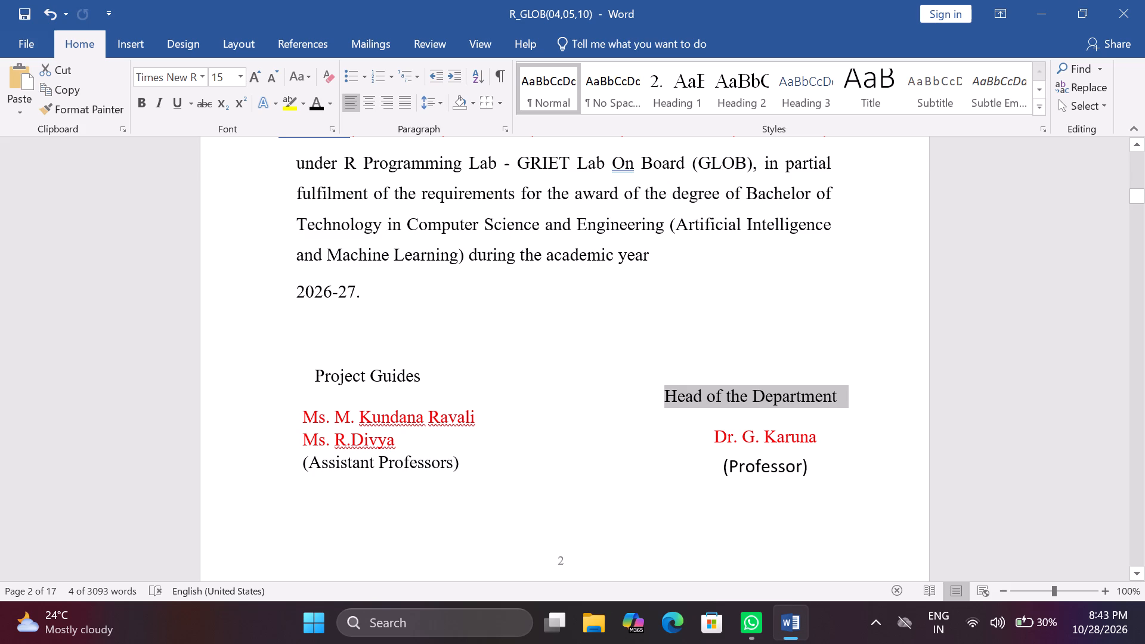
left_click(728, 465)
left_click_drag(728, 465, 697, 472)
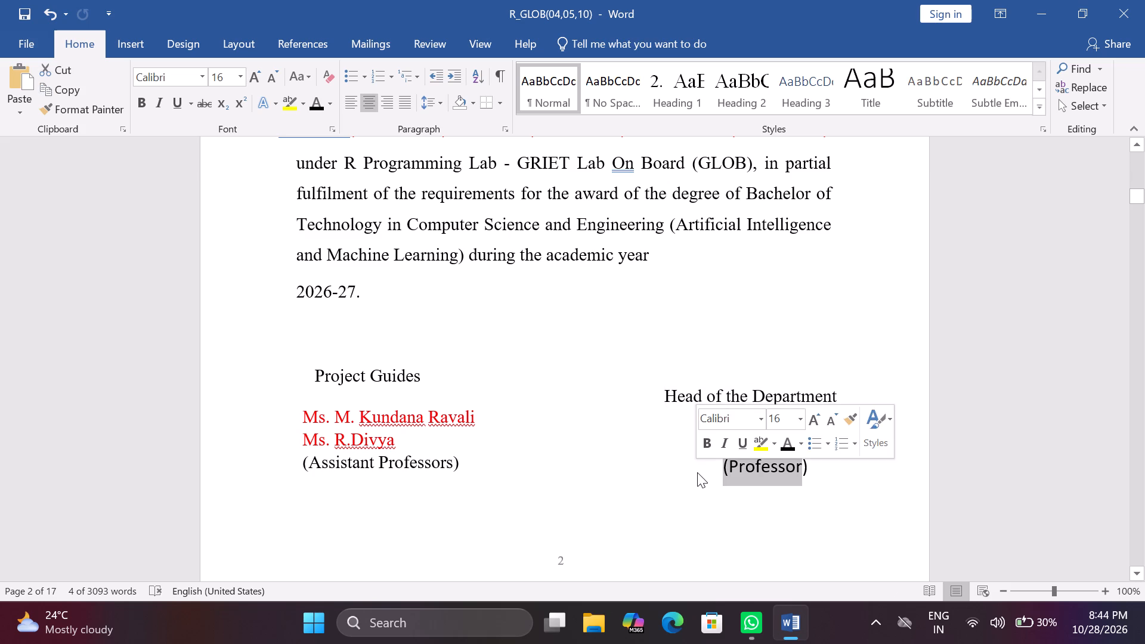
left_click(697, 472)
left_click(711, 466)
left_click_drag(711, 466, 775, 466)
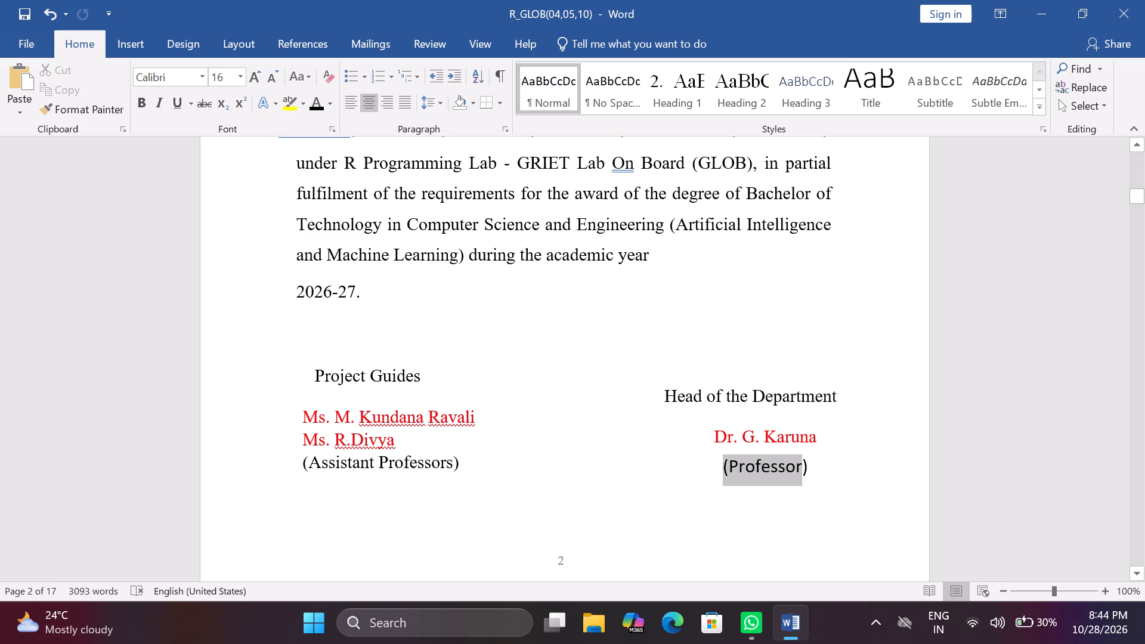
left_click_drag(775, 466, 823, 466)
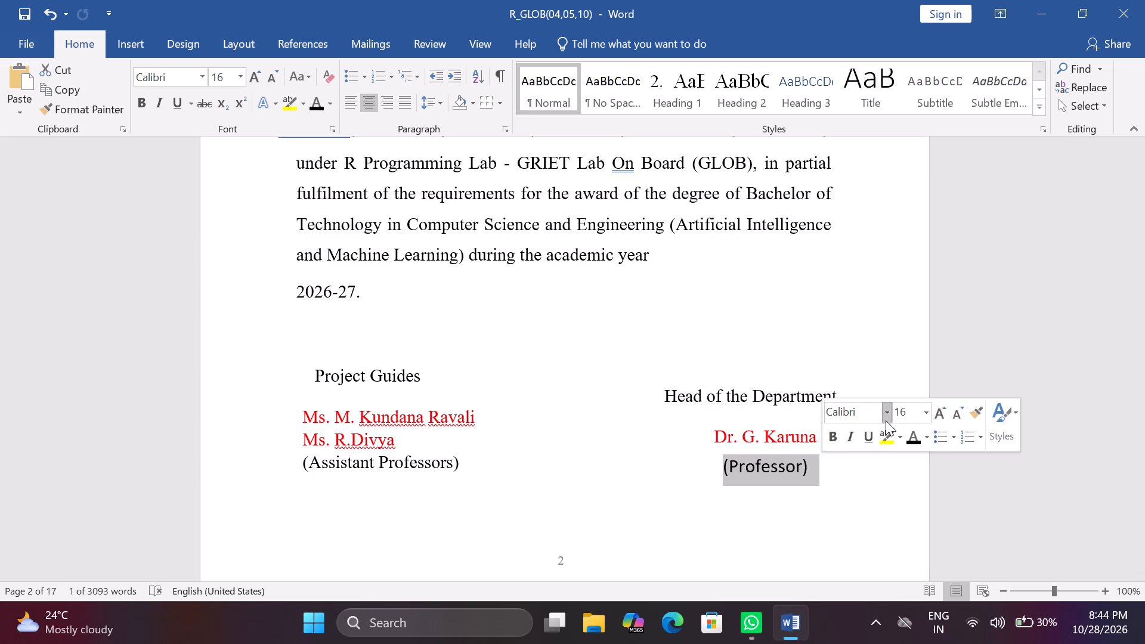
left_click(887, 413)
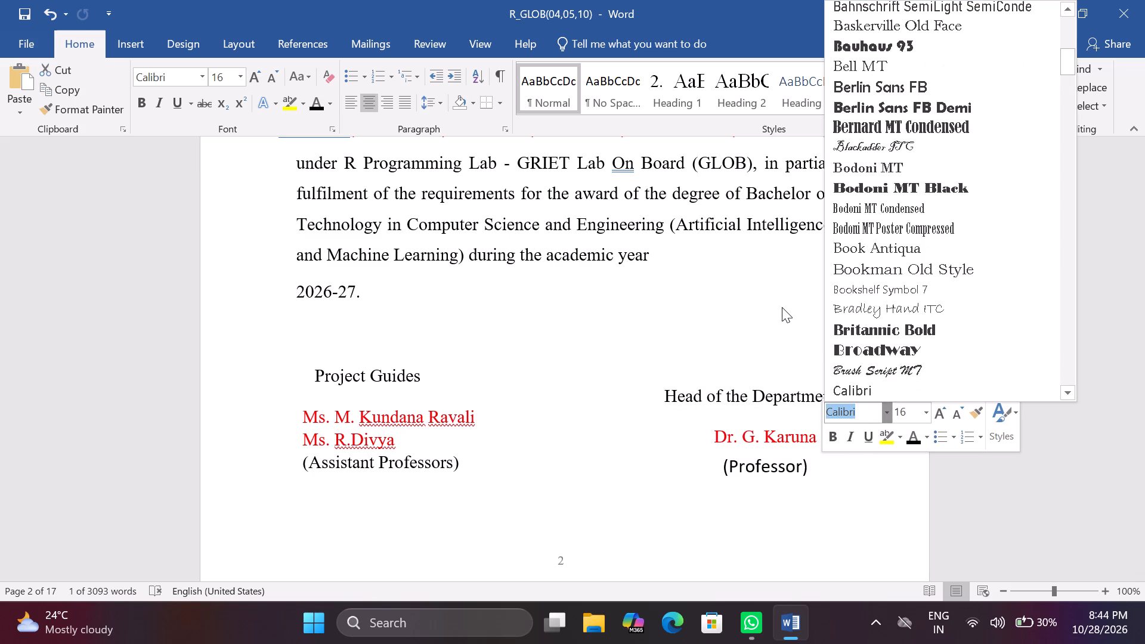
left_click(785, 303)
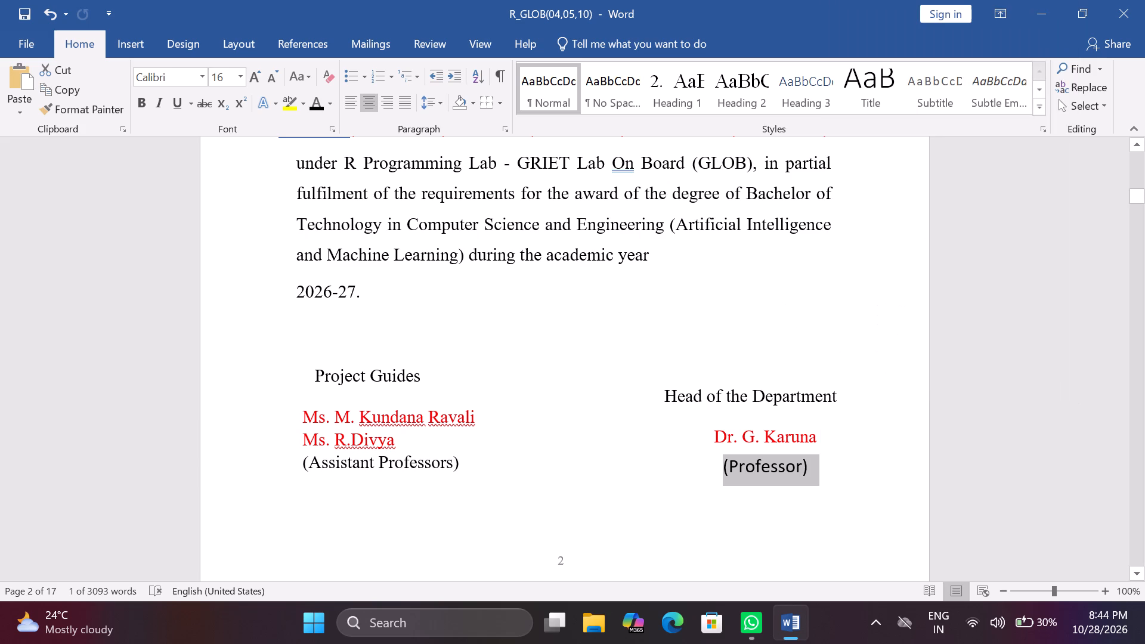
Set the font size of the (Professor) line under the Head of the Department's name to 14.
left_click(713, 460)
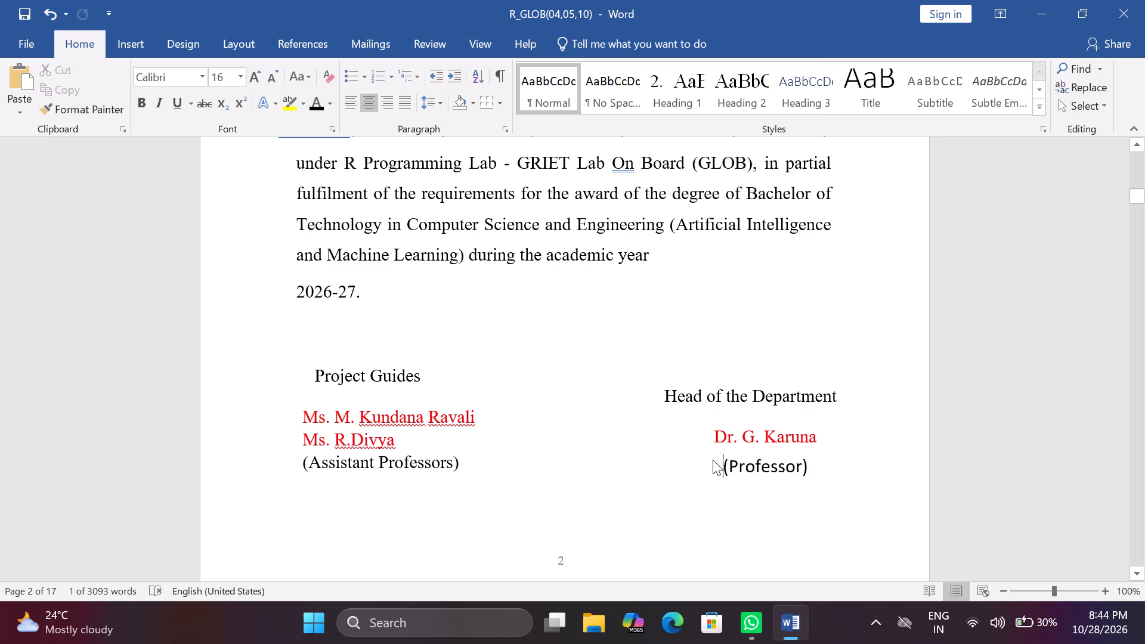
left_click(720, 463)
left_click_drag(720, 463, 834, 462)
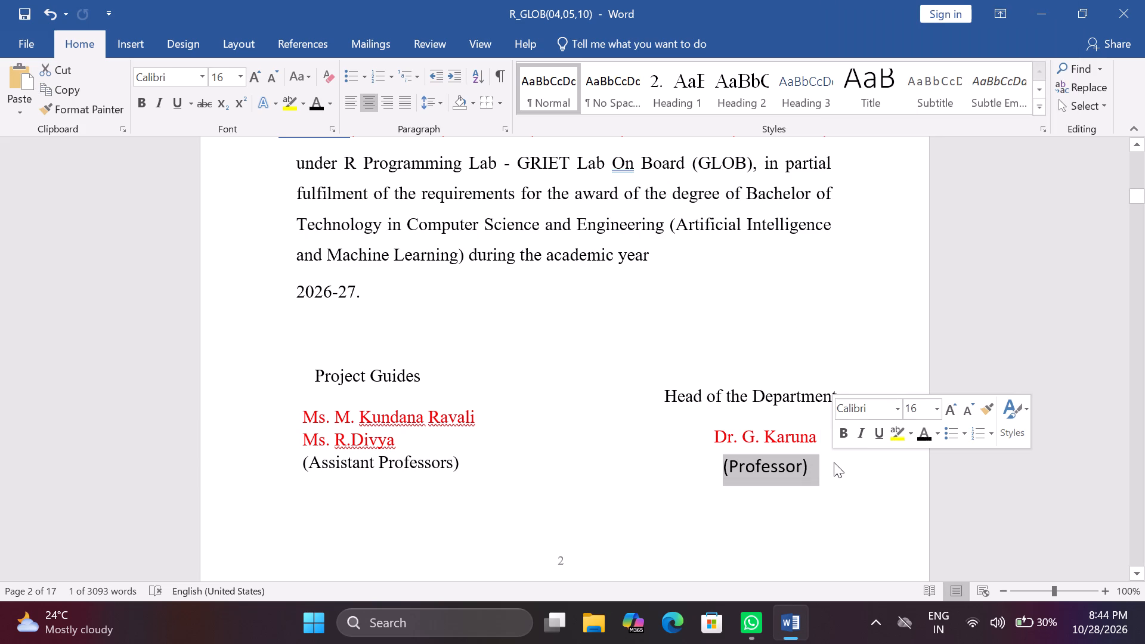
left_click(933, 407)
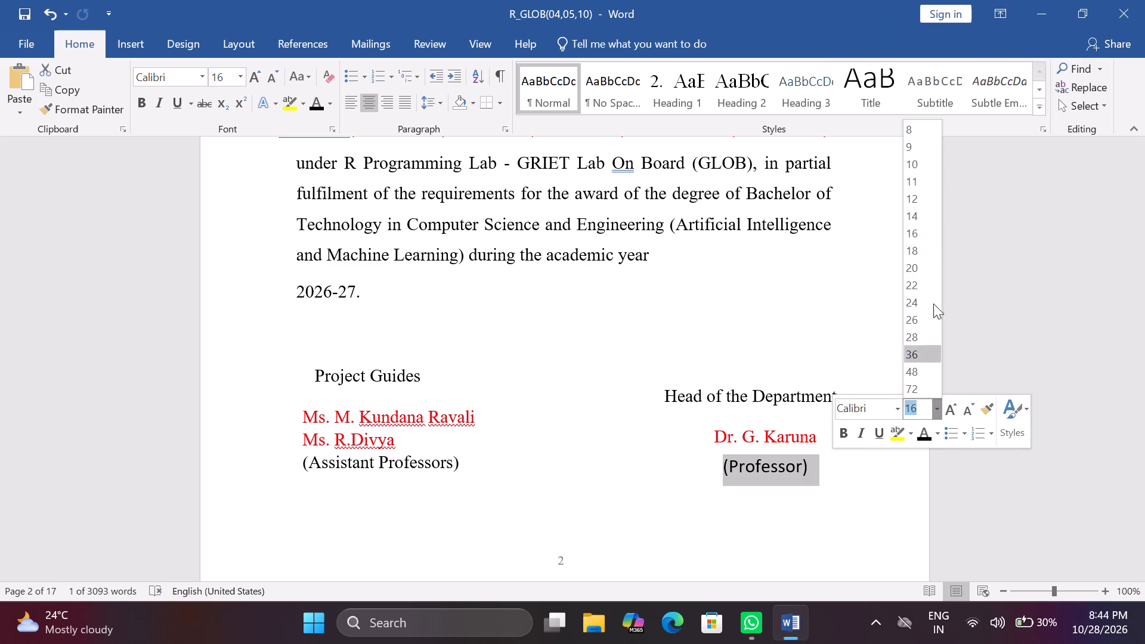
left_click(923, 217)
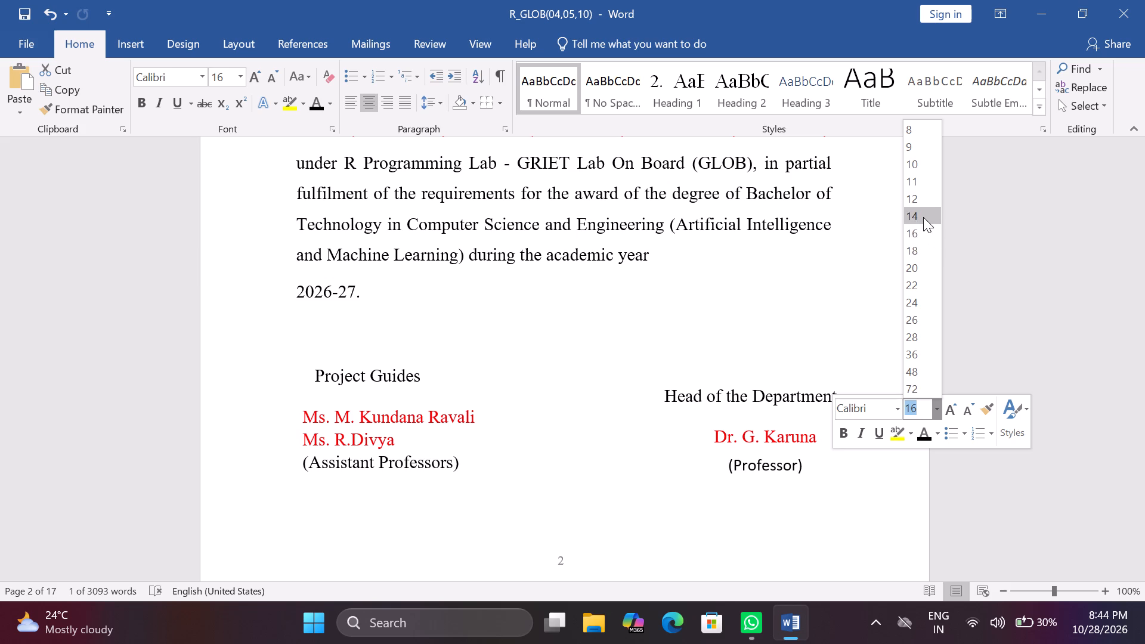
left_click(621, 375)
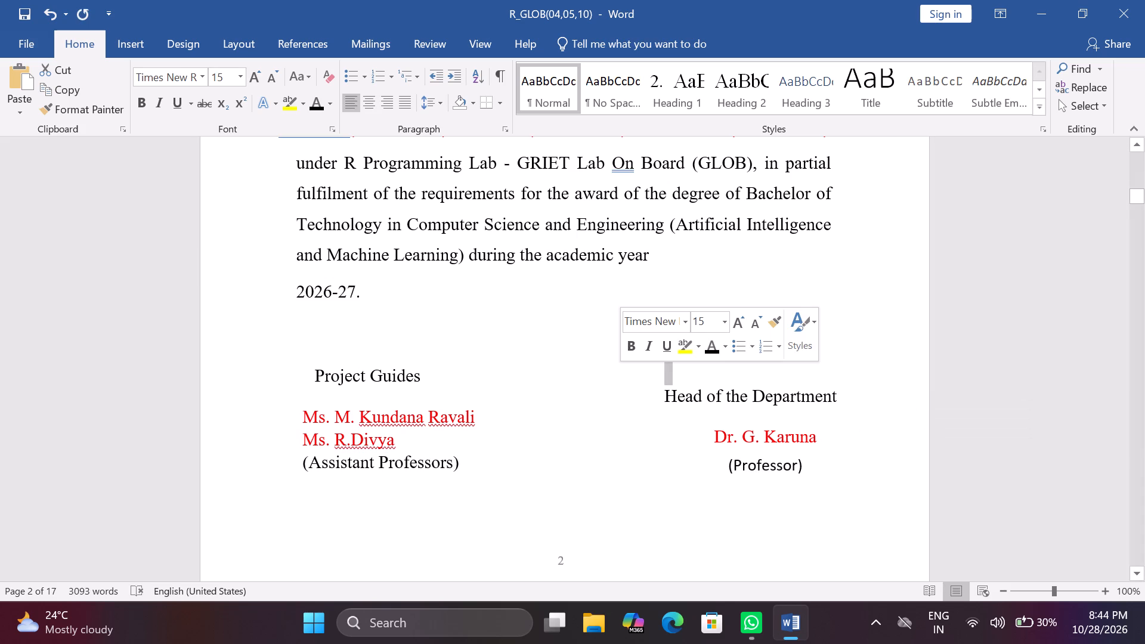
Save the report as a Word document named "R_GLOB(04,05,10) final" in the Downloads folder.
scroll(633, 367, "up", 7)
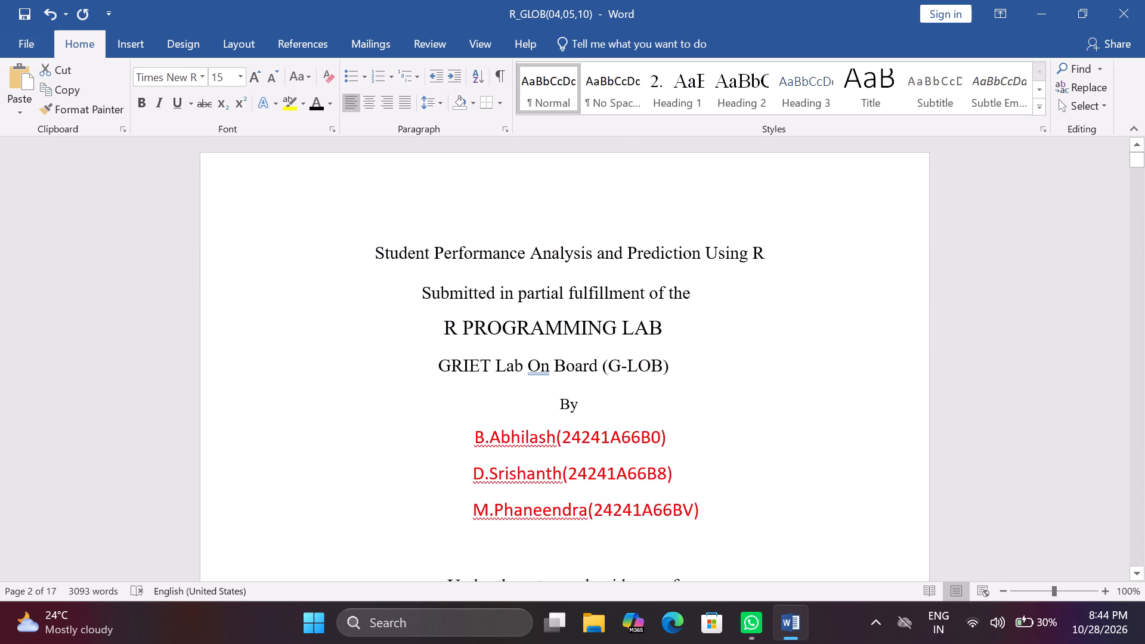
scroll(633, 367, "down", 4, "ctrl")
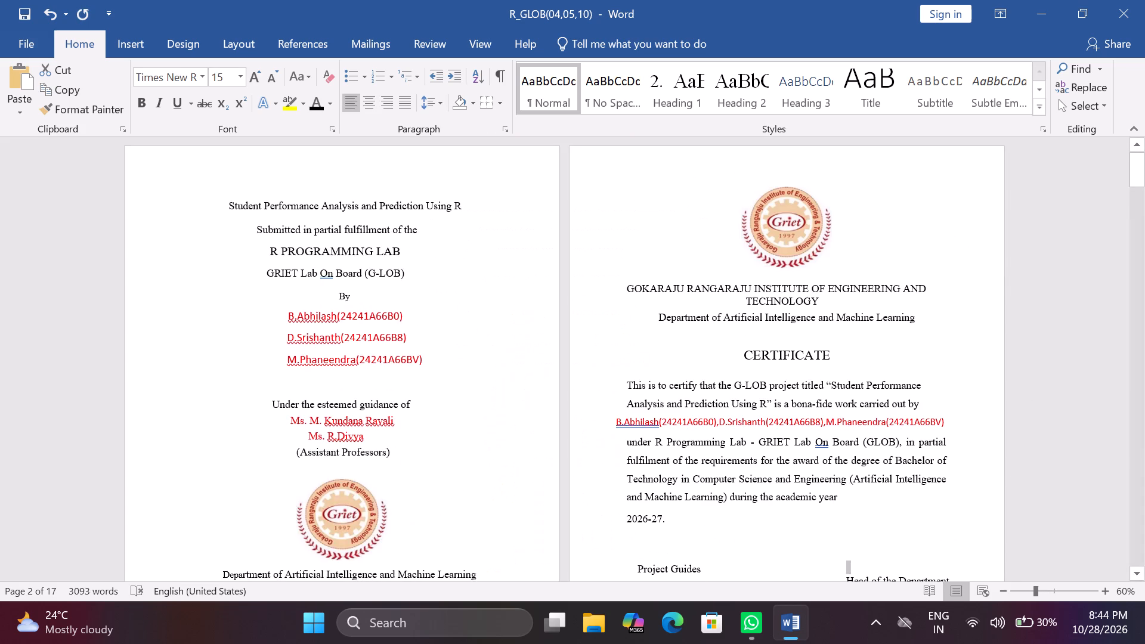
scroll(633, 367, "up", 2, "ctrl")
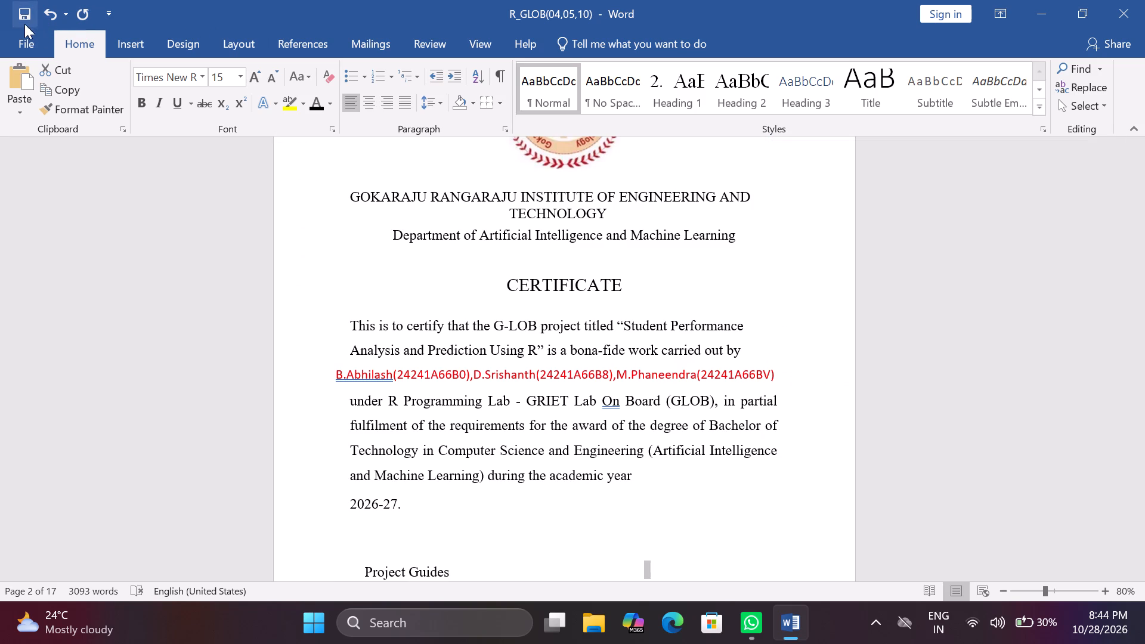
left_click(22, 18)
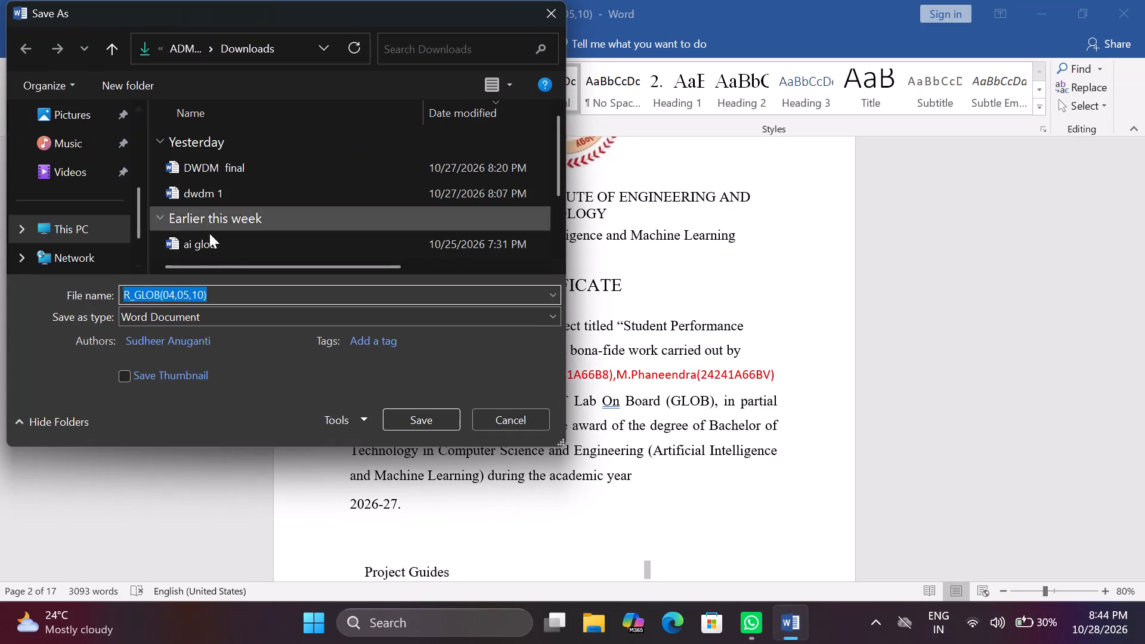
left_click(230, 296)
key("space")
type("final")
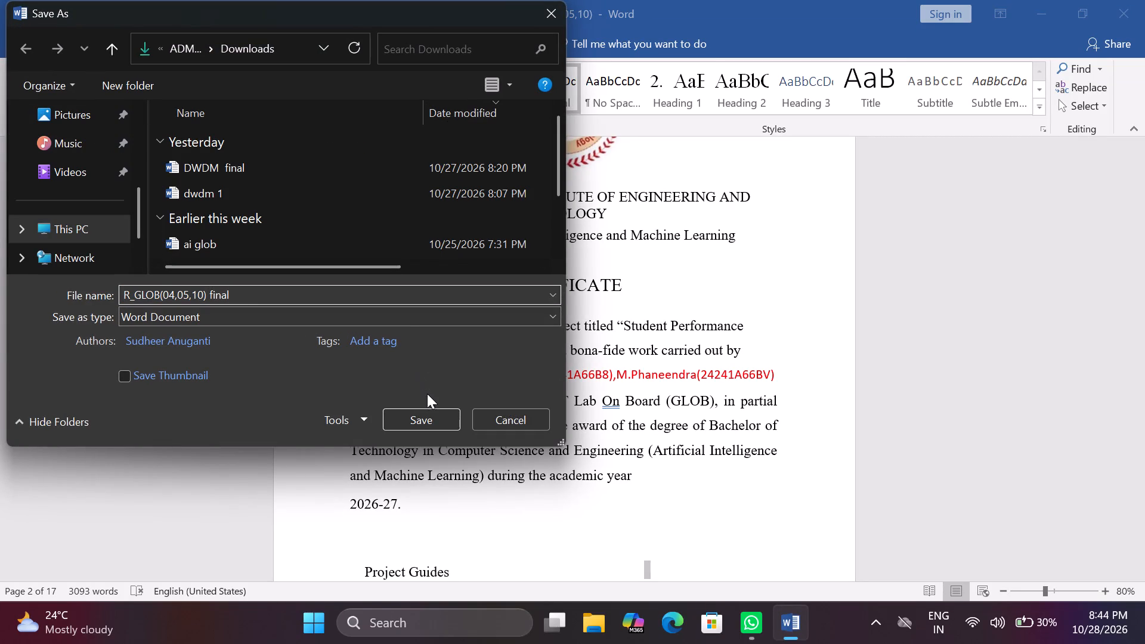
left_click(428, 412)
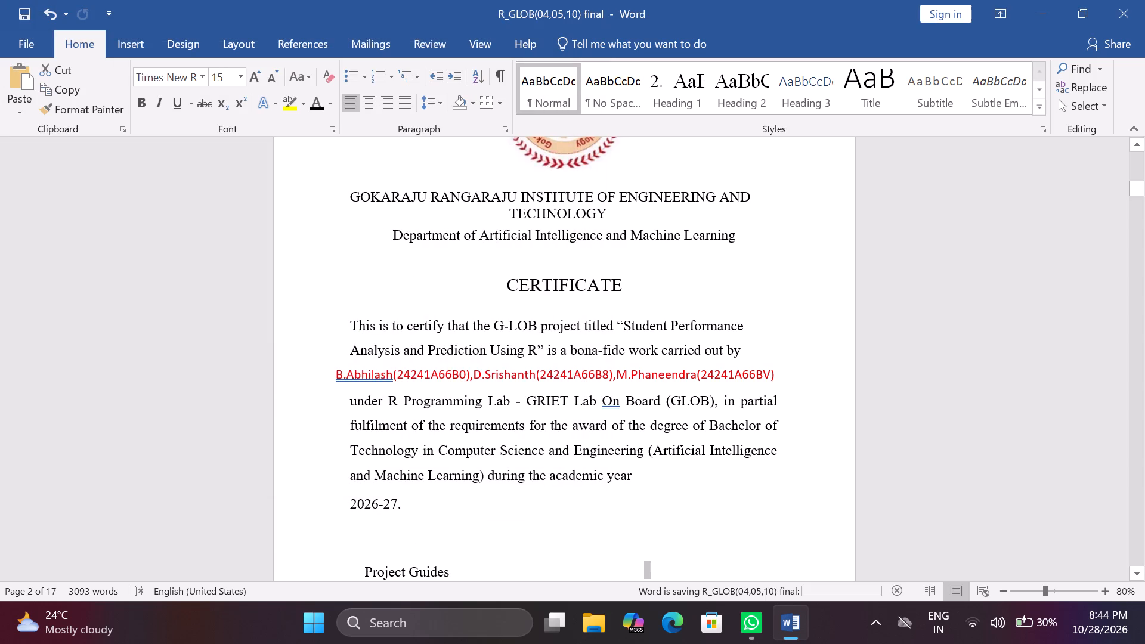
Switch to File Explorer and open the recent Word document "R_GLOB(04,05,10) final".
double_click(594, 631)
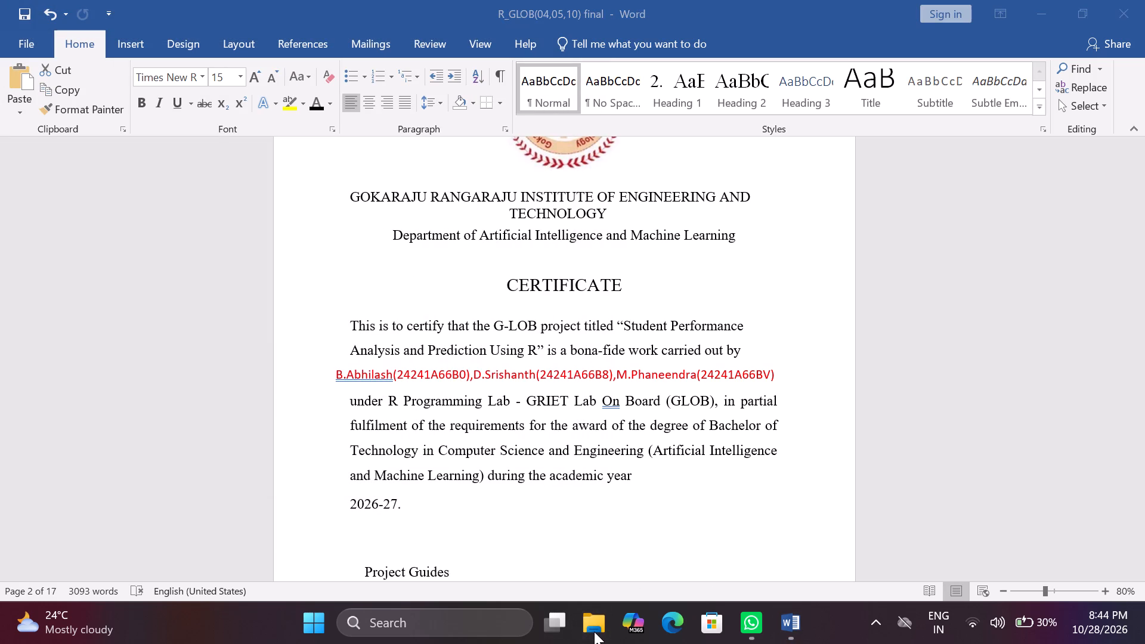
left_click(594, 631)
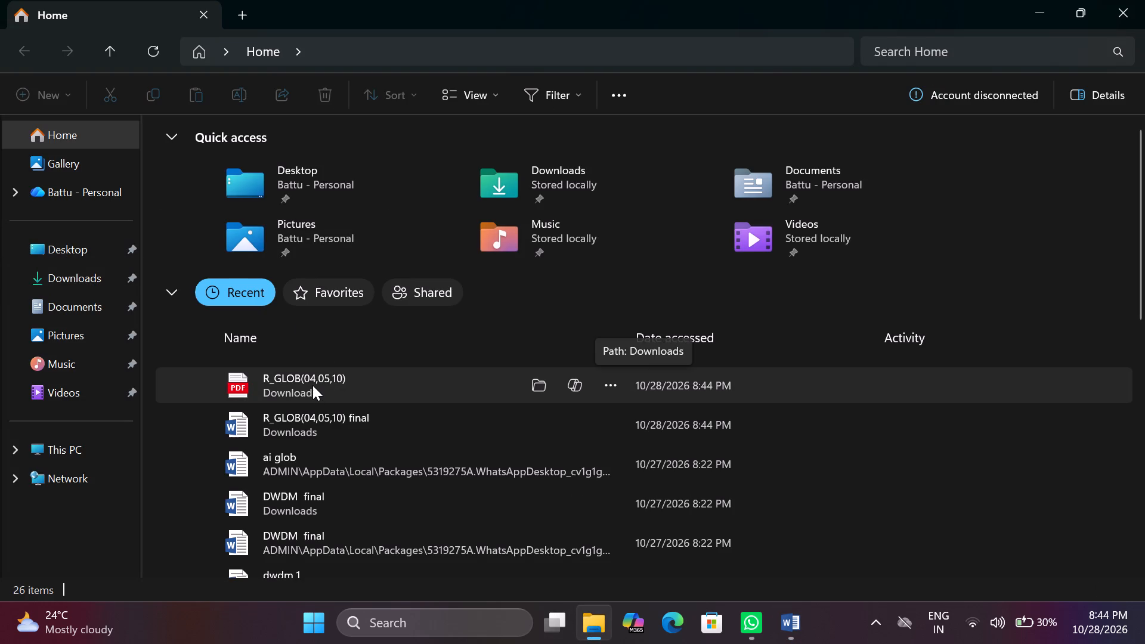
double_click(336, 417)
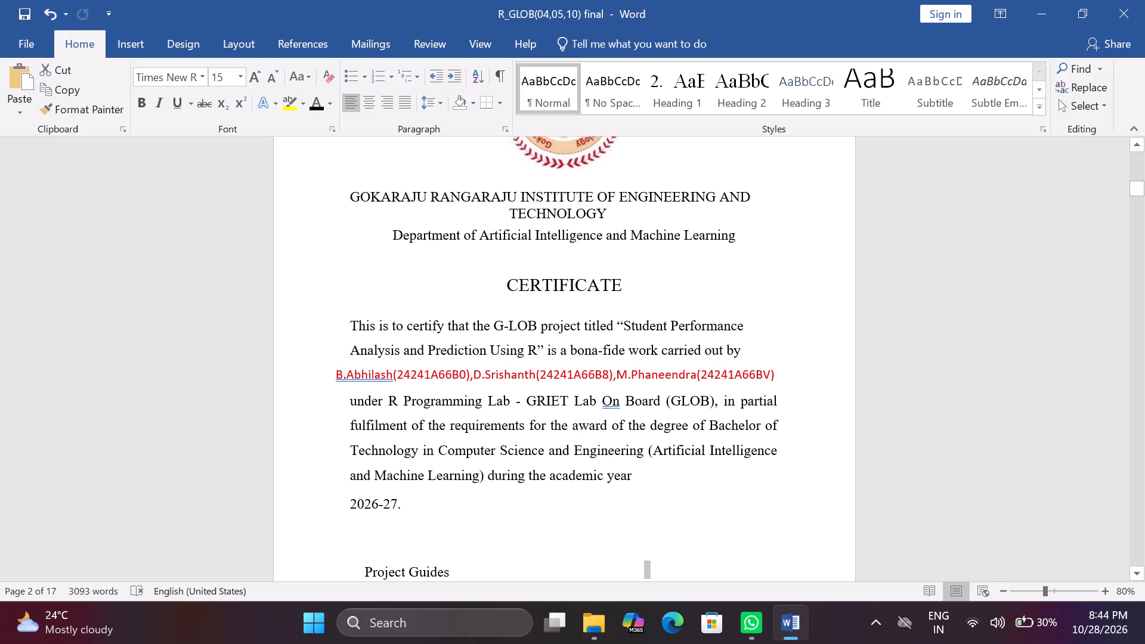
Review the title, certificate and Declaration pages of the saved report, checking member names, roll numbers, guides and layout.
scroll(615, 322, "up", 11)
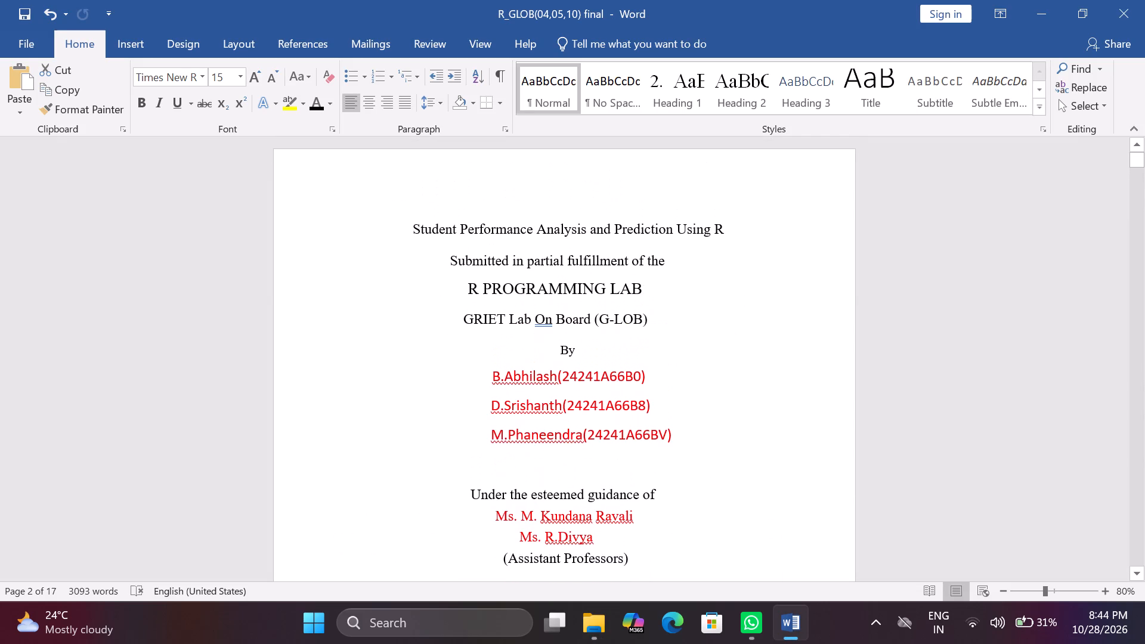
scroll(615, 322, "up", 1)
scroll(615, 322, "down", 1)
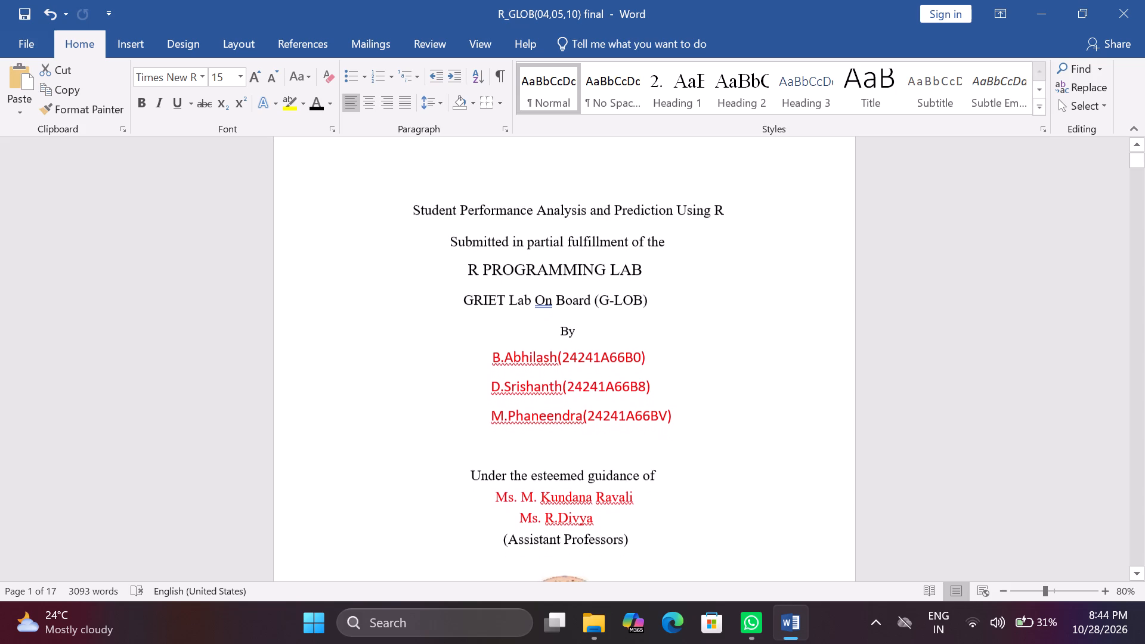
scroll(615, 322, "down", 2)
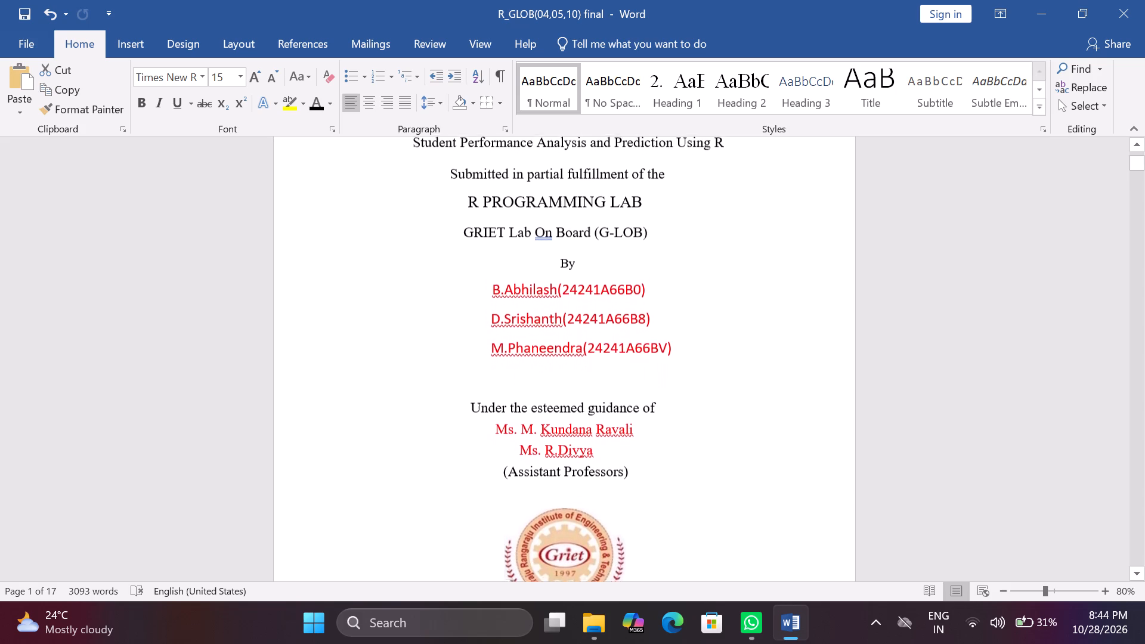
scroll(615, 322, "down", 5)
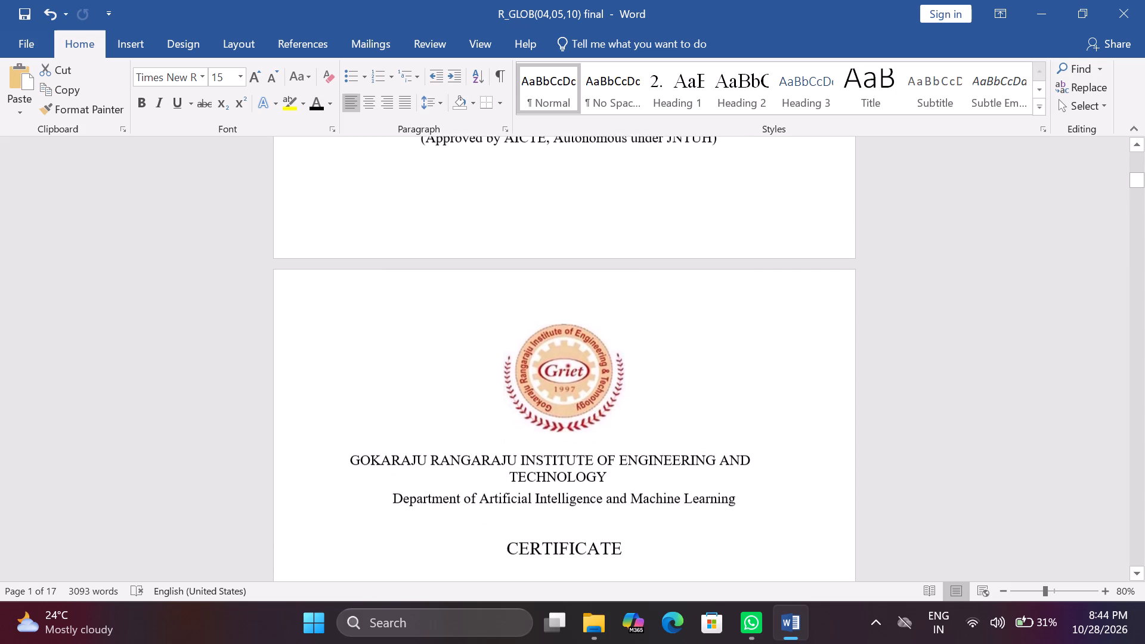
scroll(615, 322, "down", 2)
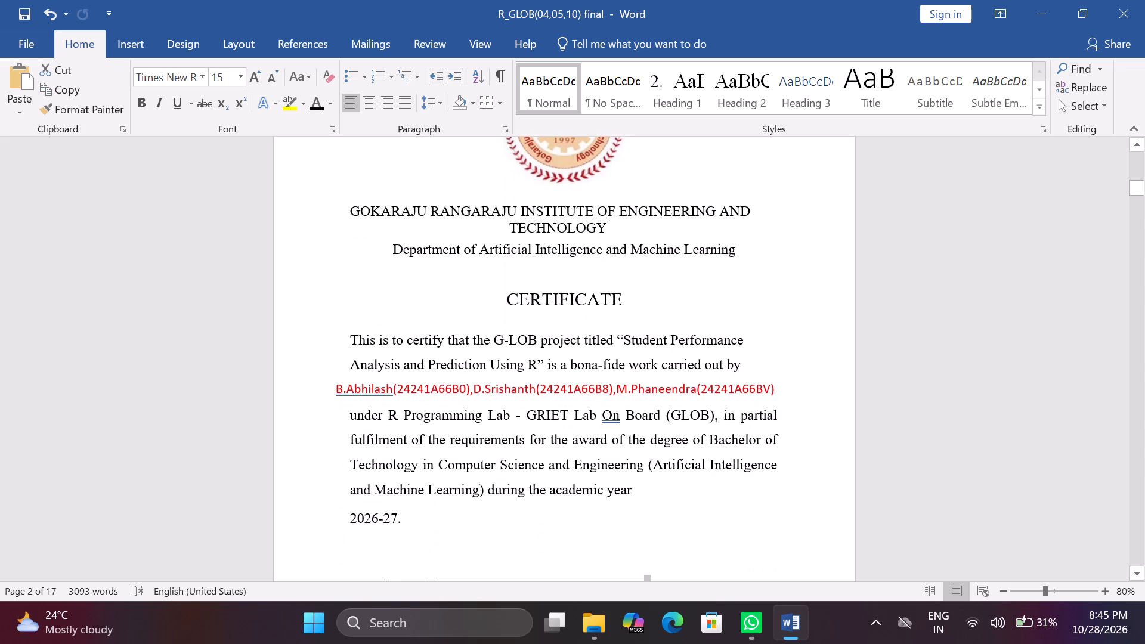
scroll(615, 322, "up", 6)
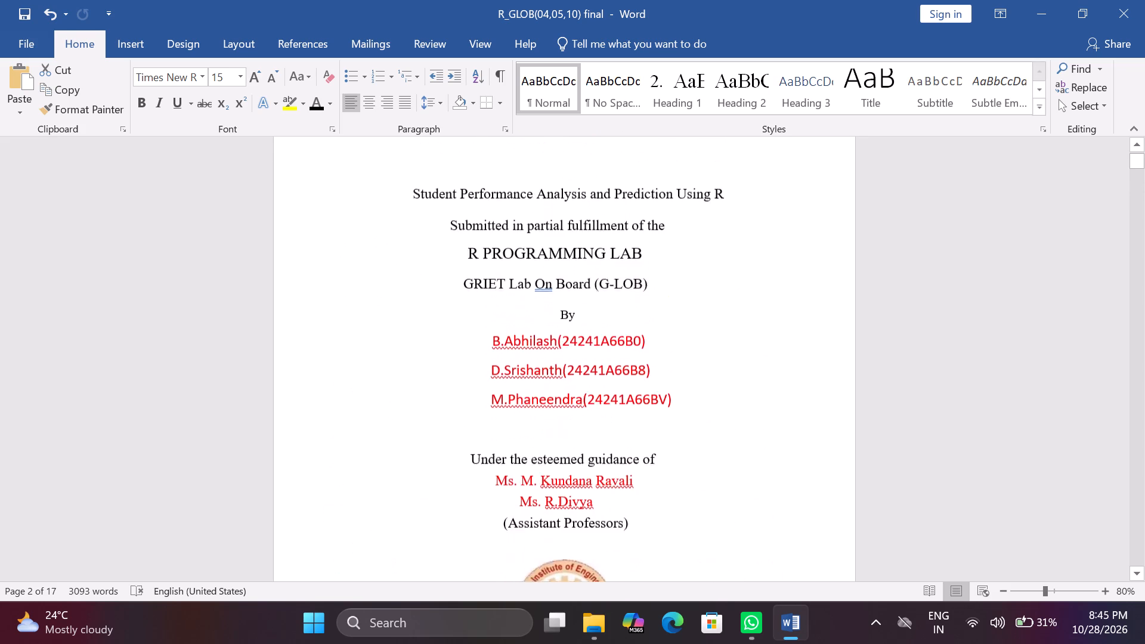
scroll(615, 322, "up", 1)
scroll(615, 322, "down", 1)
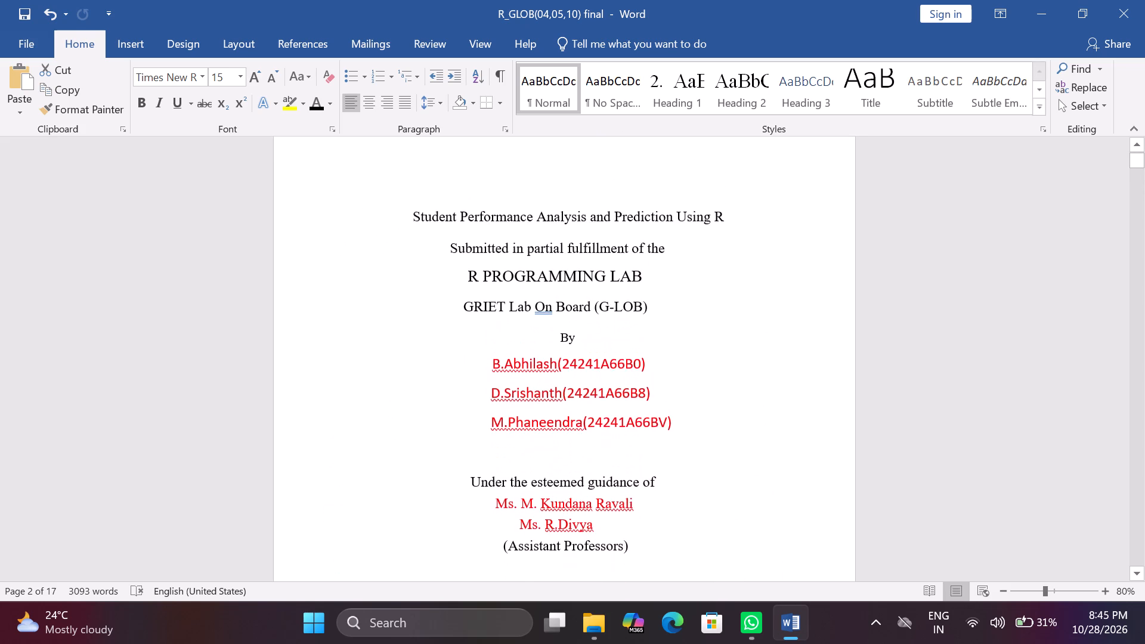
scroll(615, 322, "down", 4)
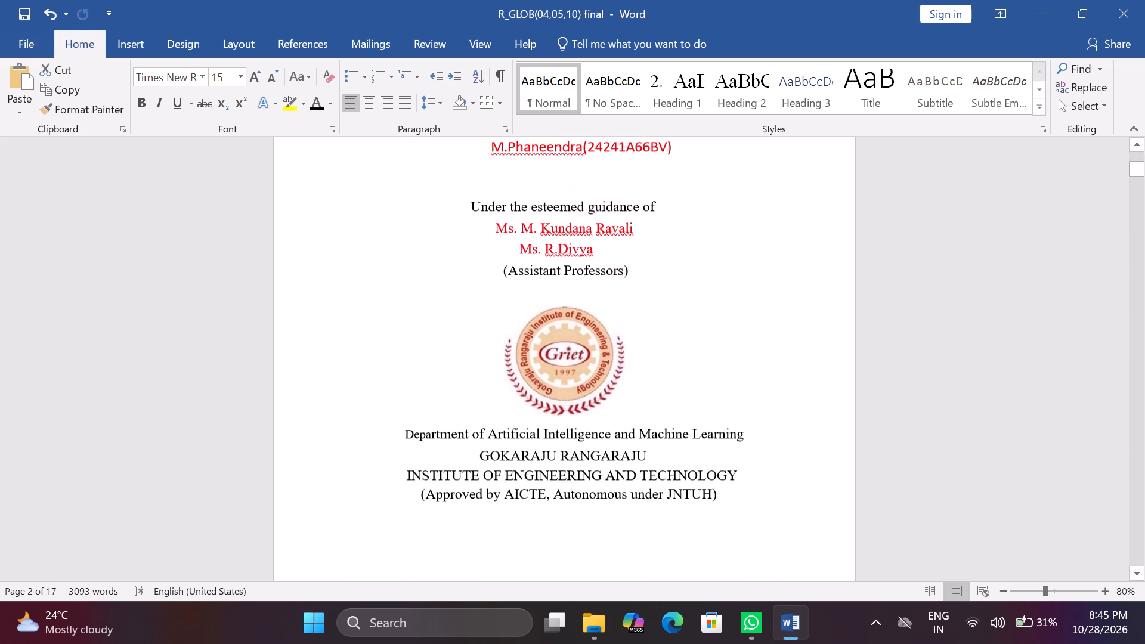
scroll(615, 322, "down", 4)
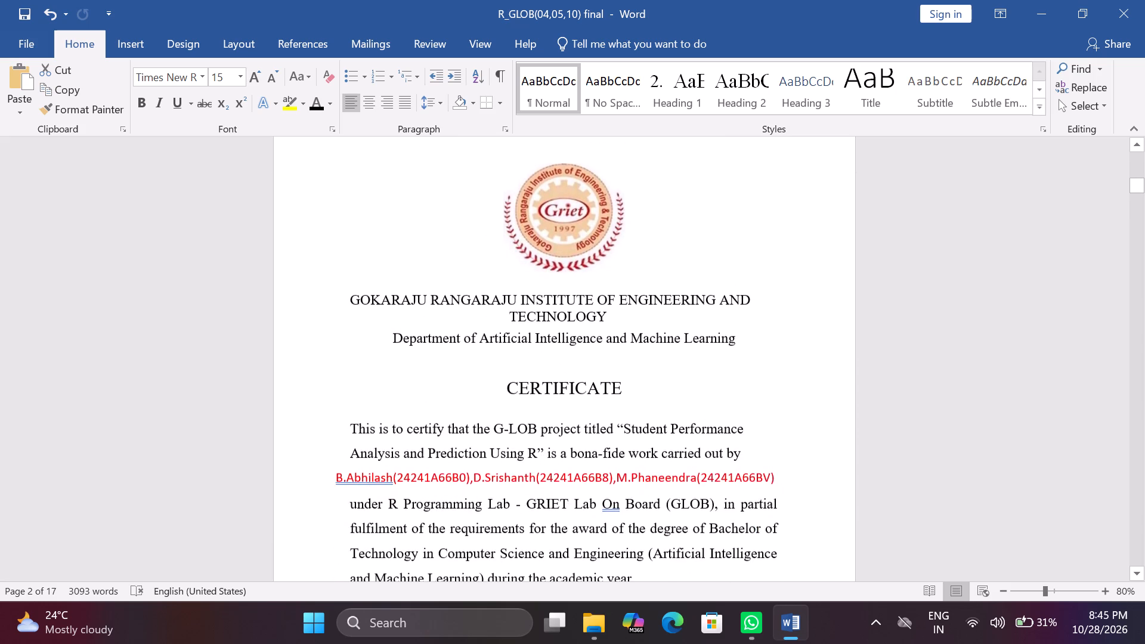
scroll(615, 322, "down", 1)
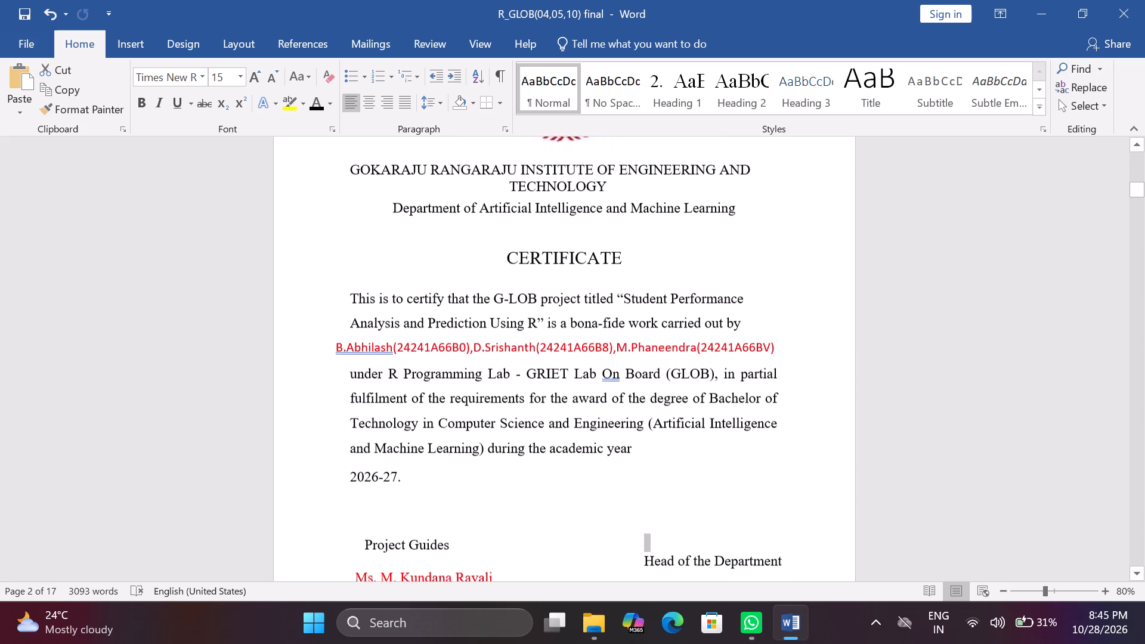
scroll(615, 322, "down", 3)
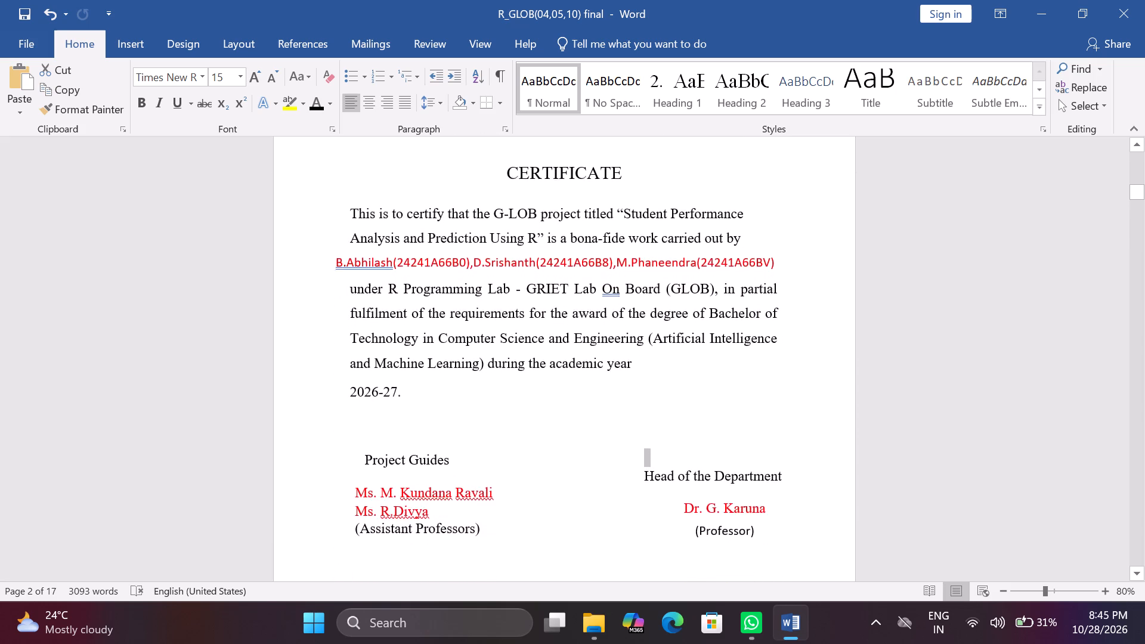
scroll(615, 322, "down", 3)
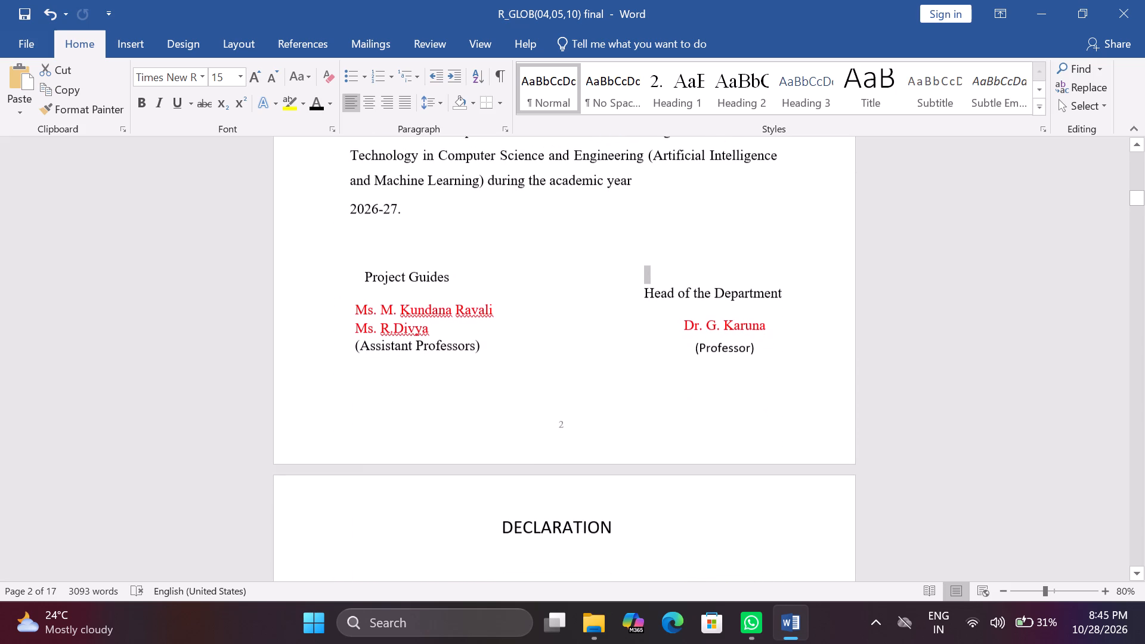
scroll(615, 322, "down", 3)
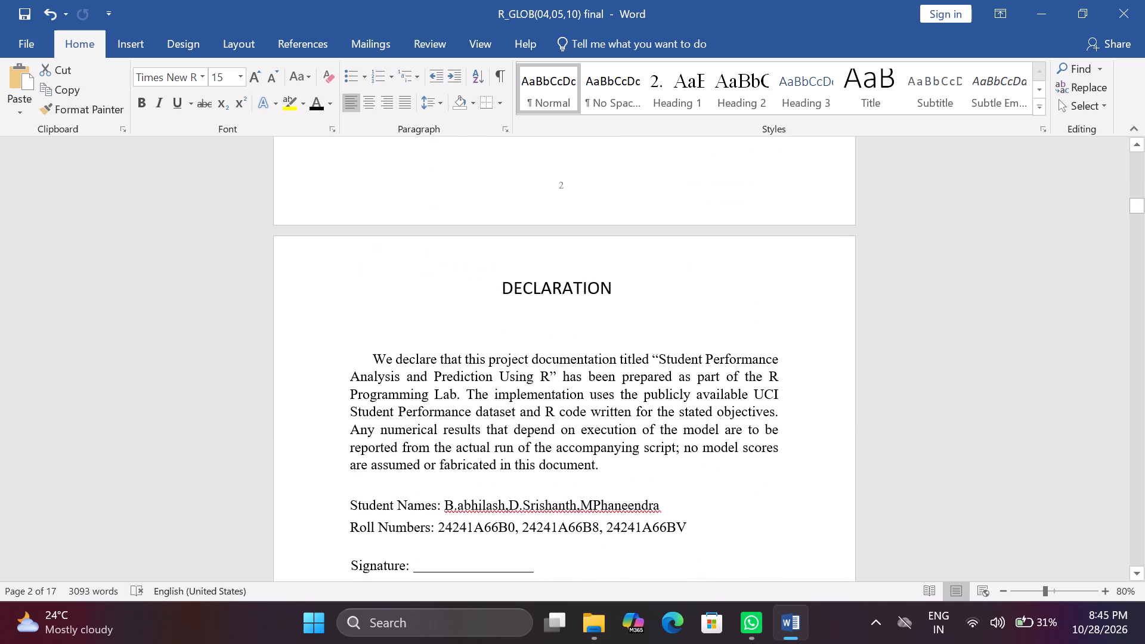
scroll(615, 322, "down", 2)
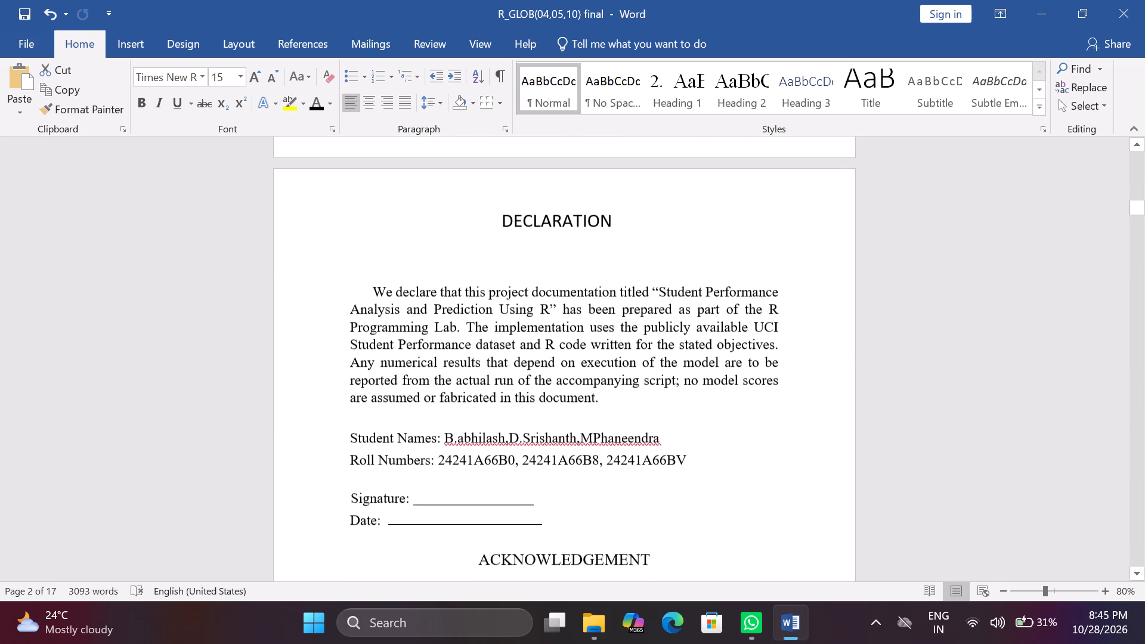
scroll(615, 322, "down", 1)
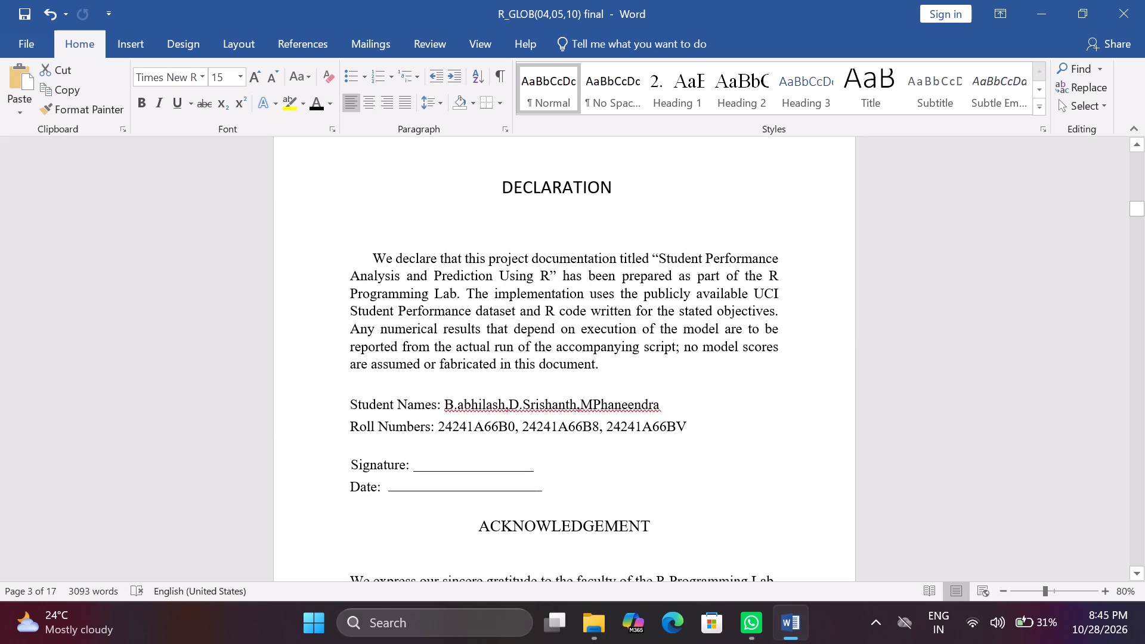
Review the Declaration, Acknowledgement and Table of Contents pages, checking member names, roll numbers, wording and layout.
scroll(615, 322, "down", 2)
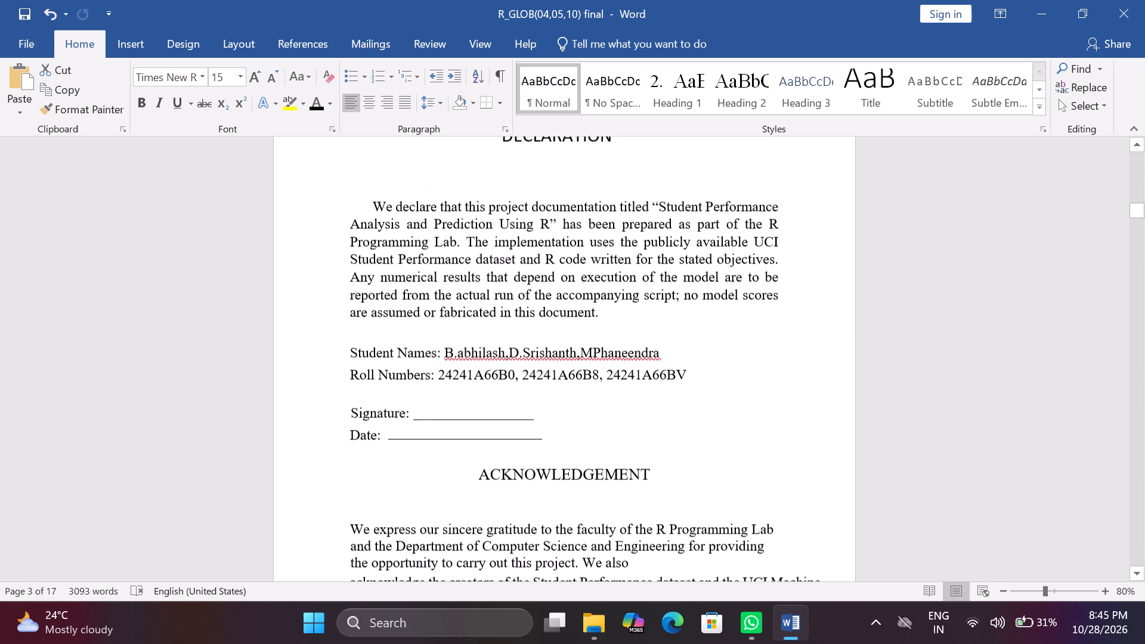
scroll(615, 322, "down", 2)
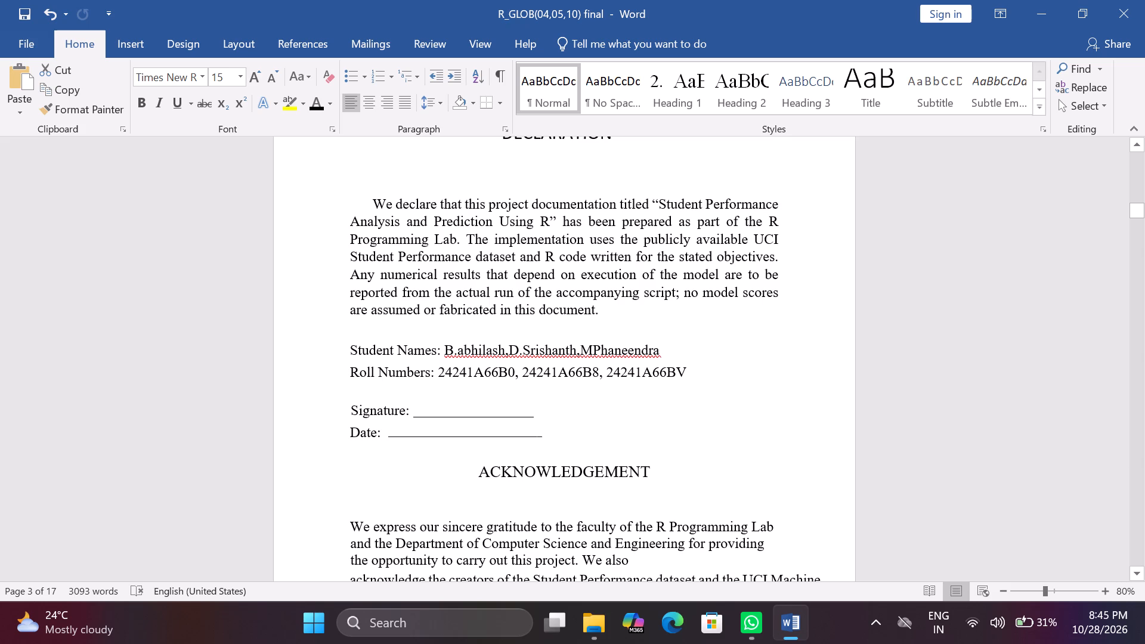
scroll(615, 322, "down", 1)
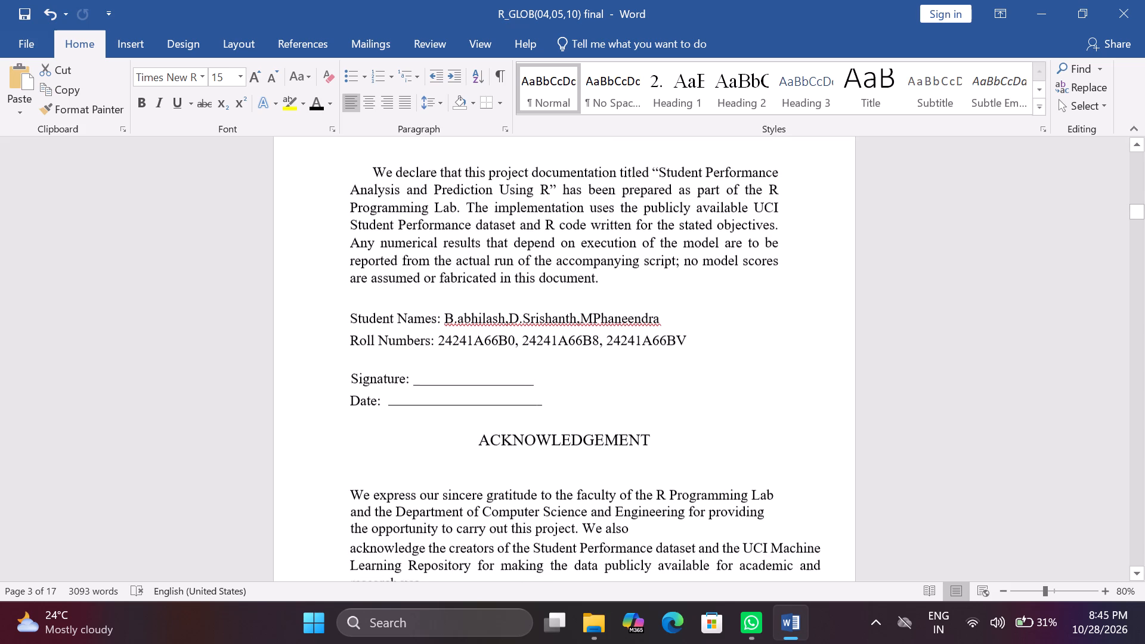
scroll(615, 322, "down", 2)
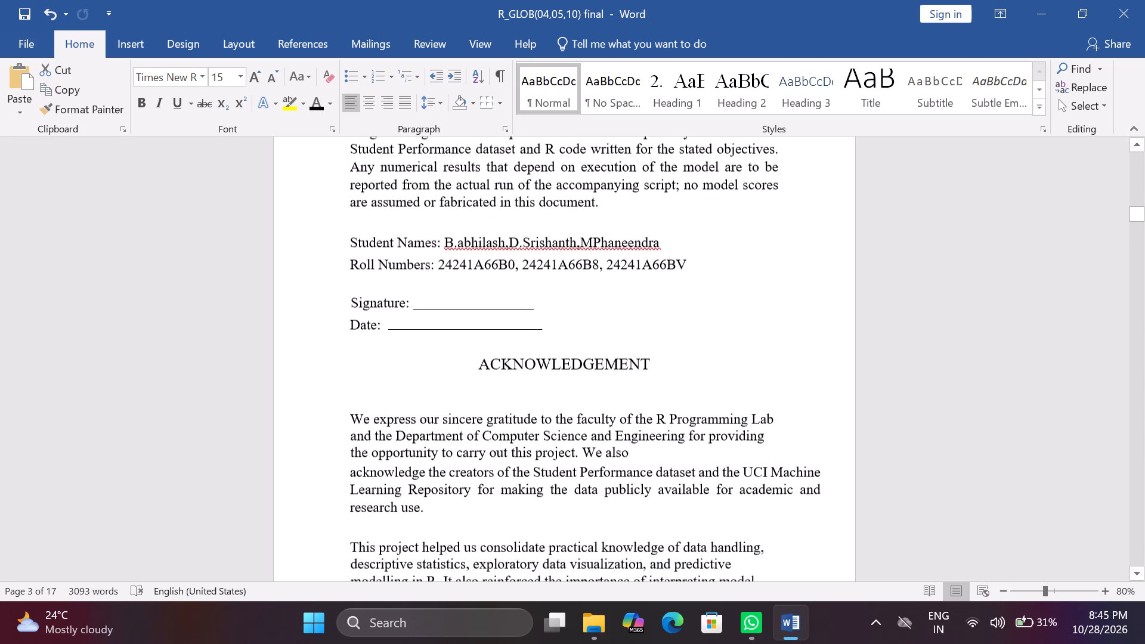
scroll(615, 322, "down", 5)
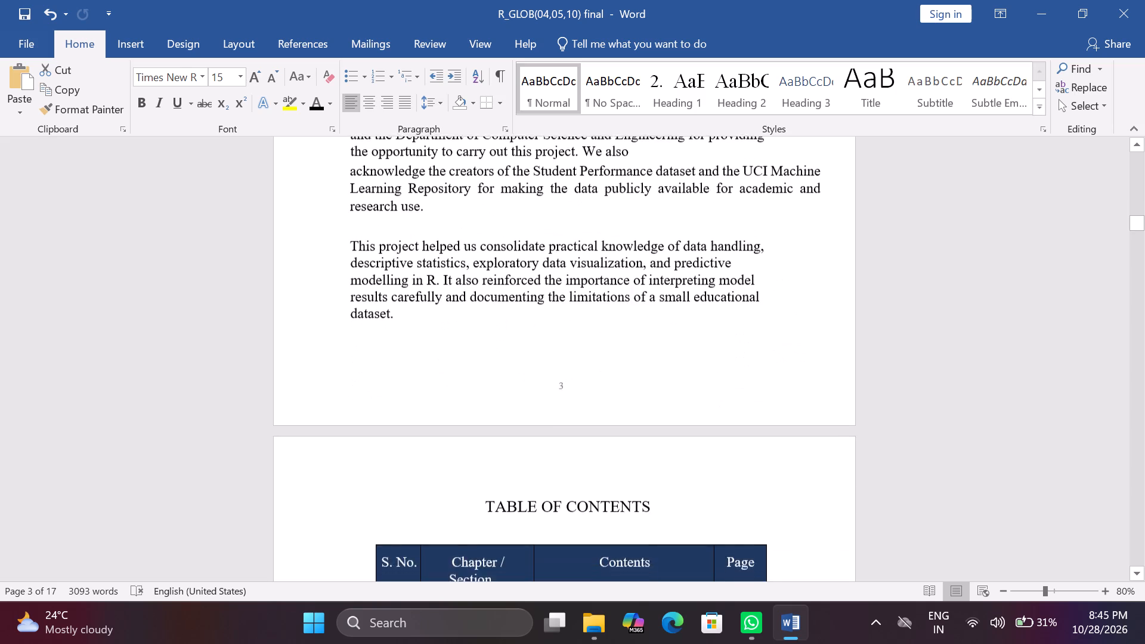
scroll(615, 322, "down", 2)
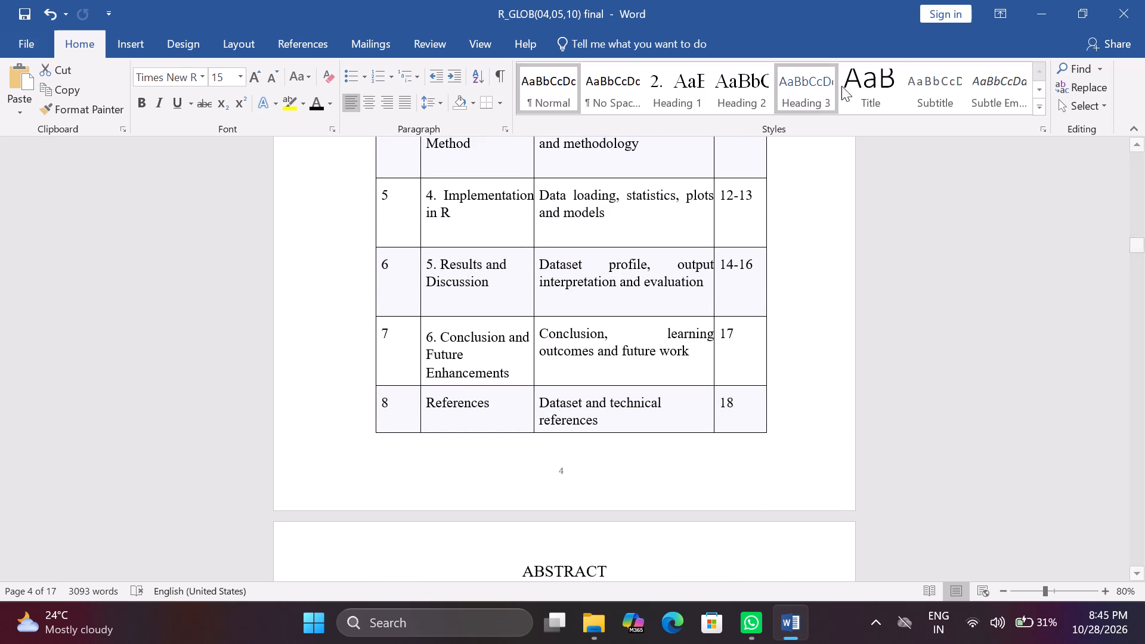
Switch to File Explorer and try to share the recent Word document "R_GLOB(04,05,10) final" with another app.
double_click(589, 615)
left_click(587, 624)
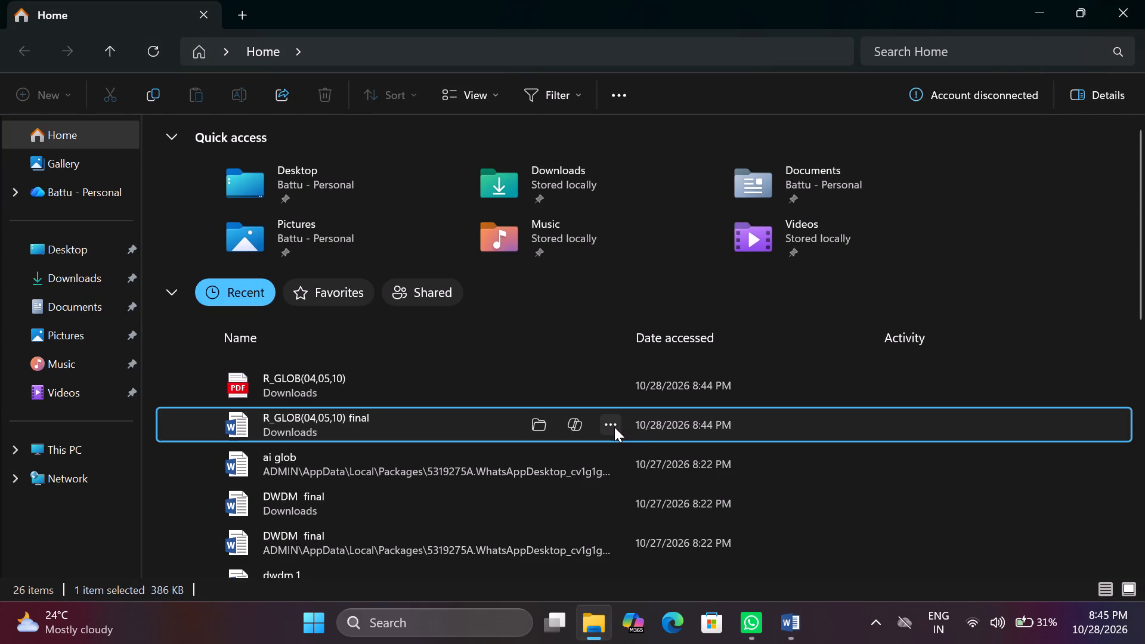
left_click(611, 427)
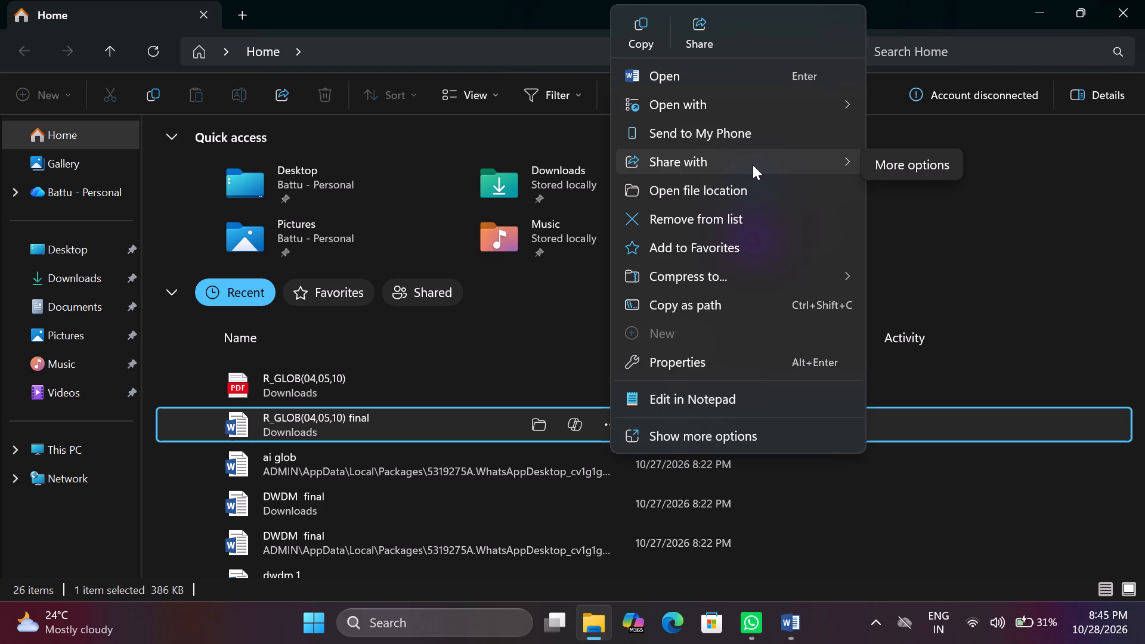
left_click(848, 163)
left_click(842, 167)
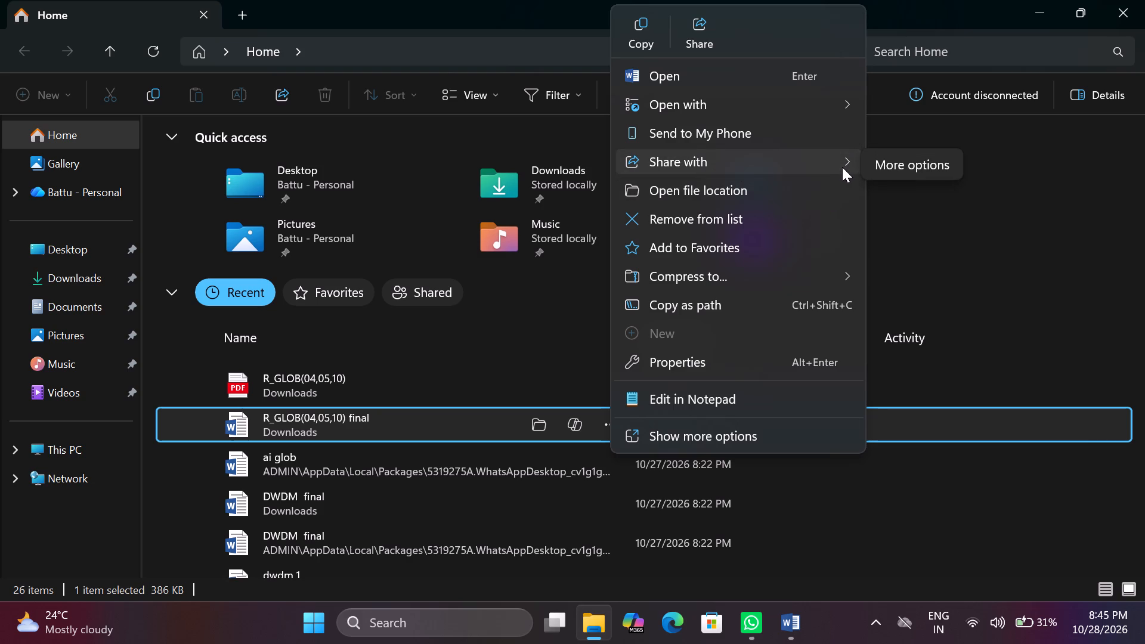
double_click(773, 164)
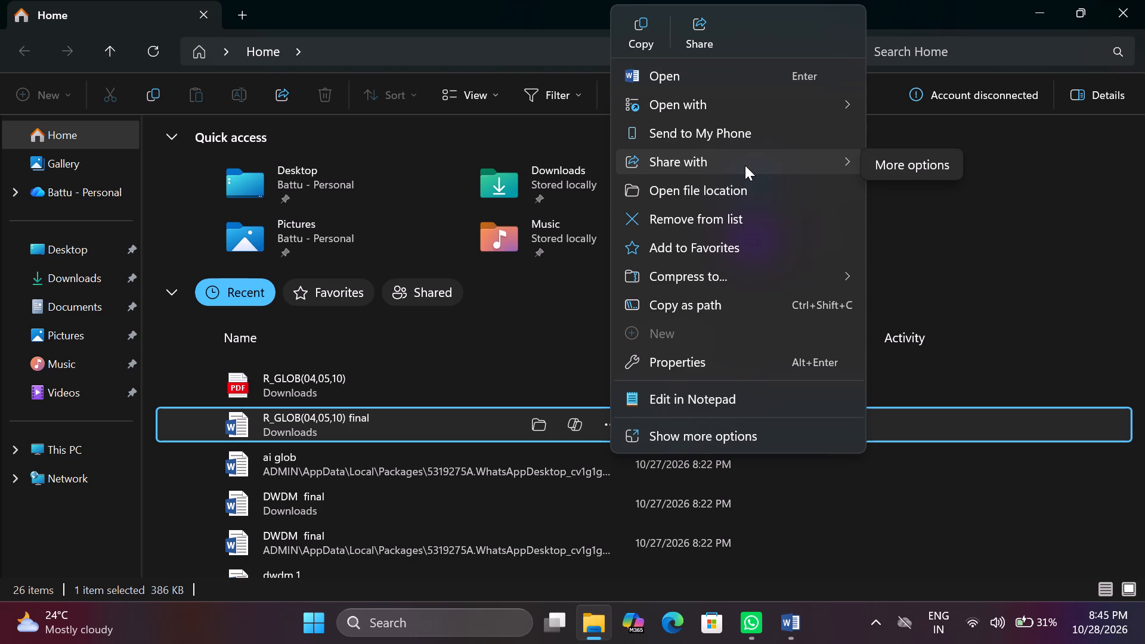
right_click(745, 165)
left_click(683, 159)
Open the document "R_GLOB(04,05,10) final" with Word.
left_click(722, 102)
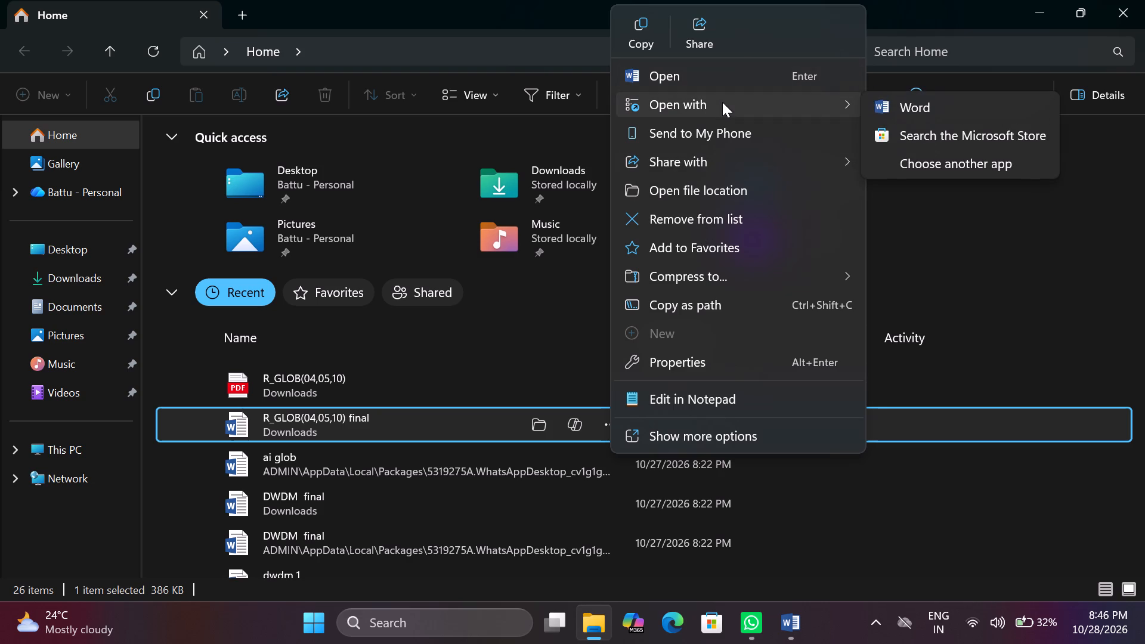
left_click(903, 110)
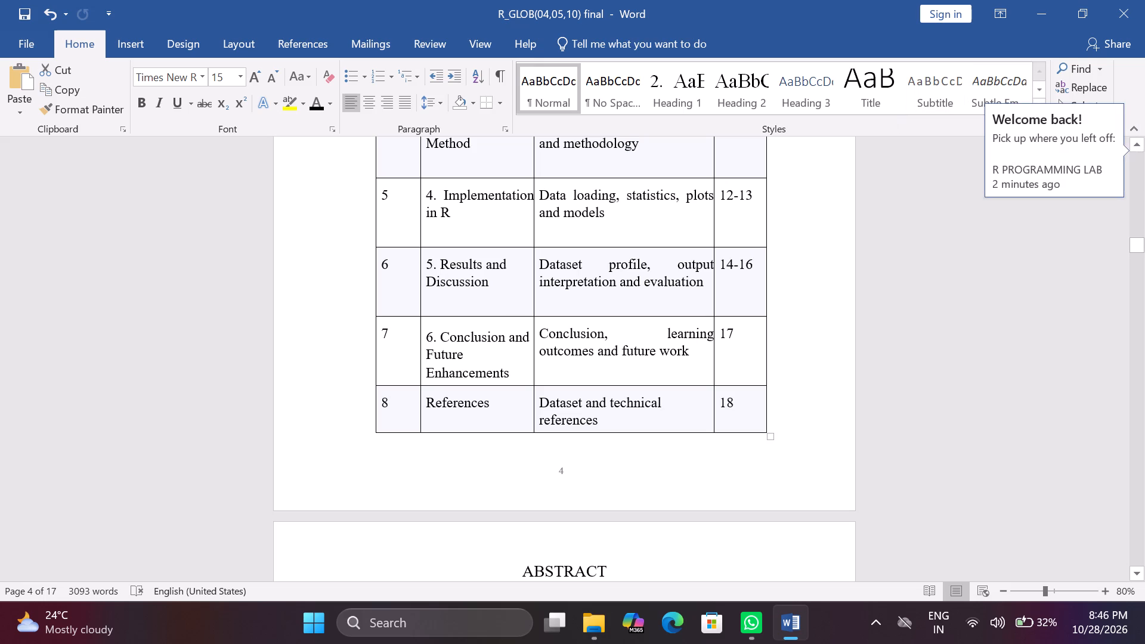
In the Declaration's Student Names line, add a period after the third member's initial M and capitalise the first member's name after the initial.
scroll(685, 267, "up", 4)
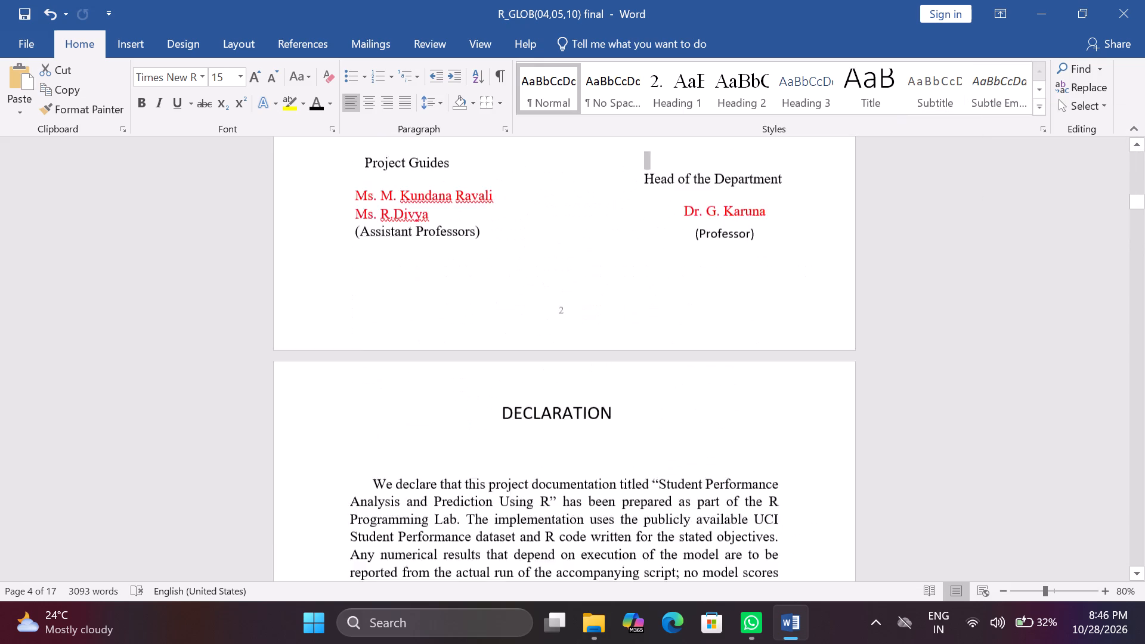
scroll(685, 267, "up", 5)
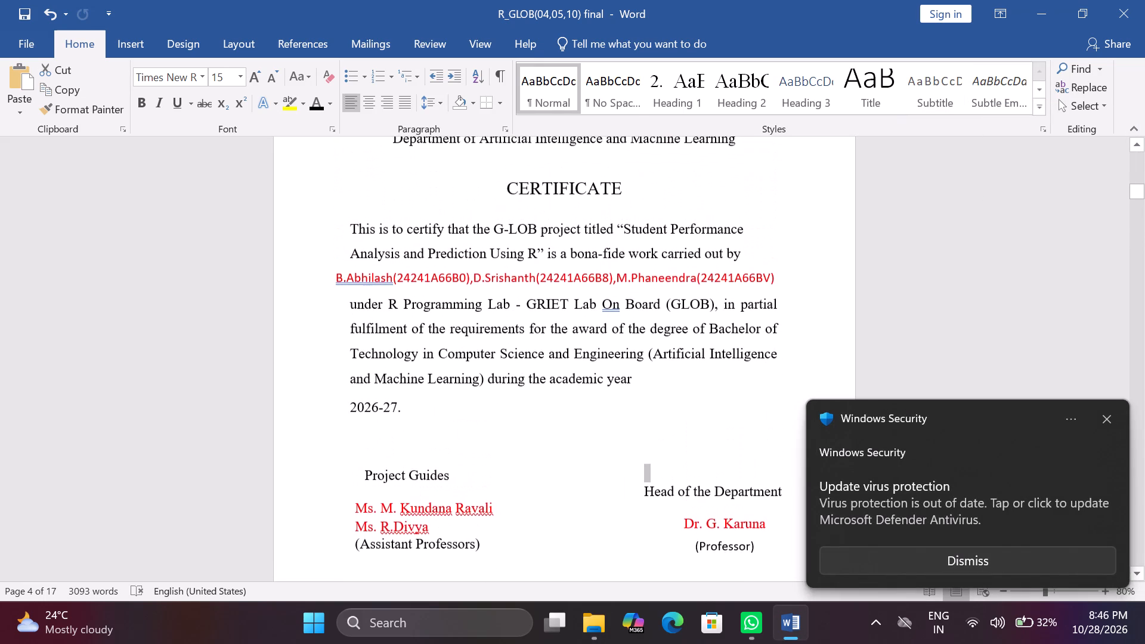
scroll(685, 267, "down", 3)
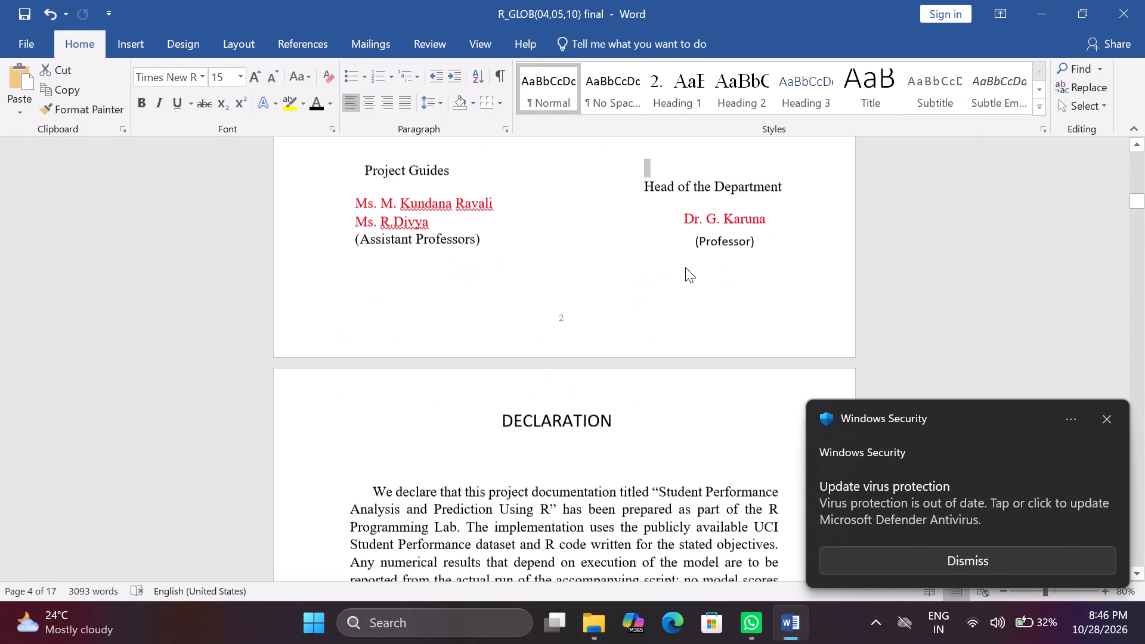
scroll(685, 267, "down", 2)
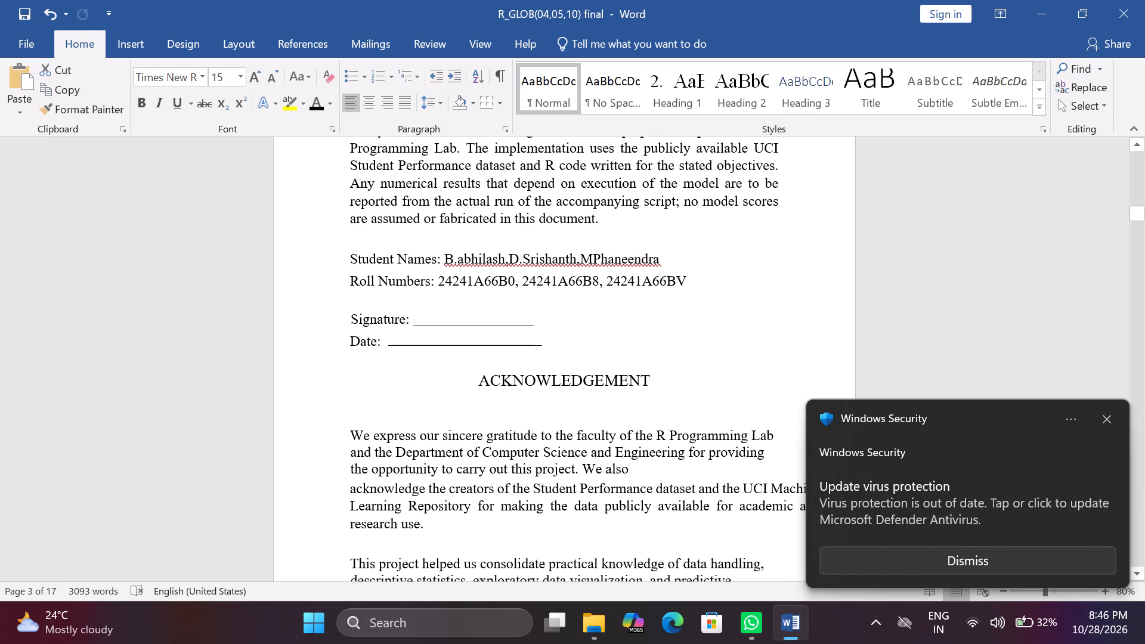
left_click(594, 259)
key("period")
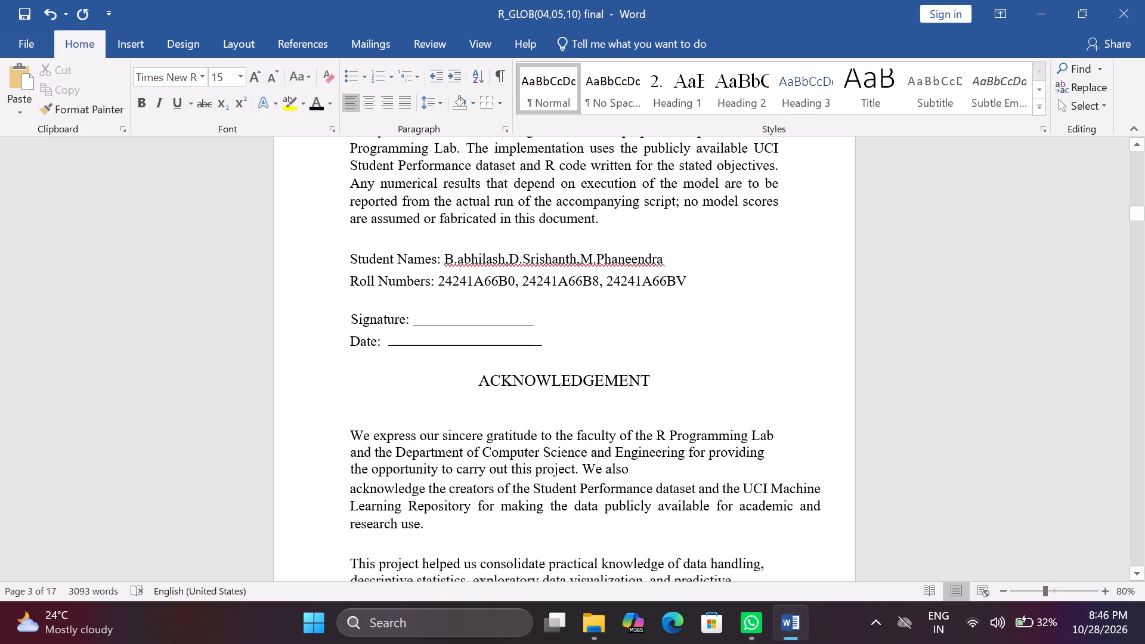
left_click(463, 257)
key("BackSpace")
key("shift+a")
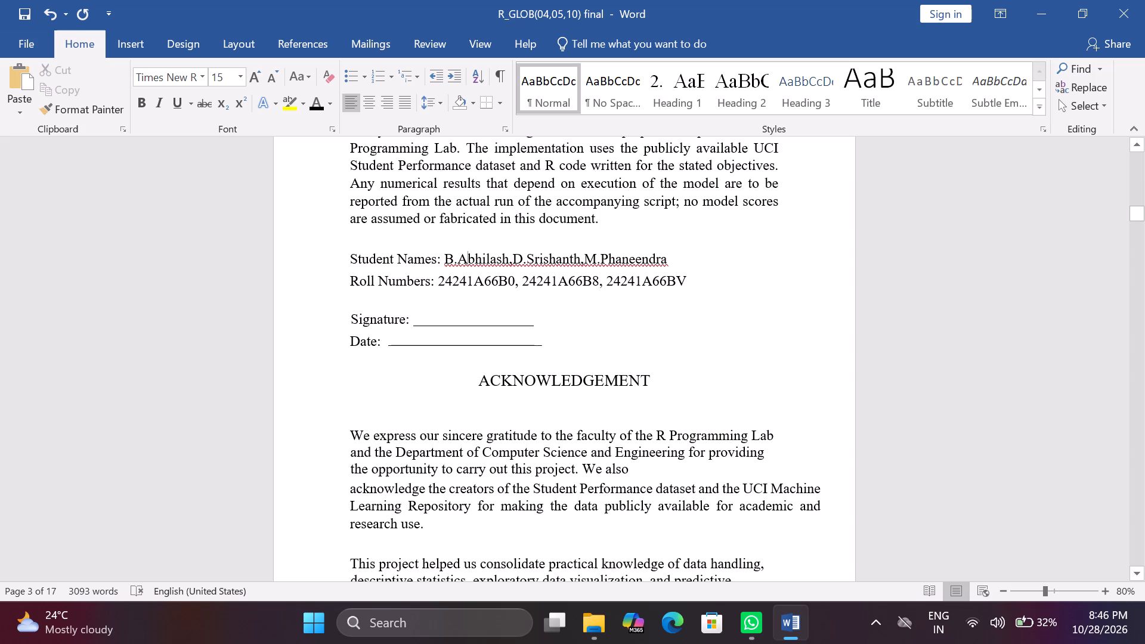
Save the corrected report.
left_click(20, 12)
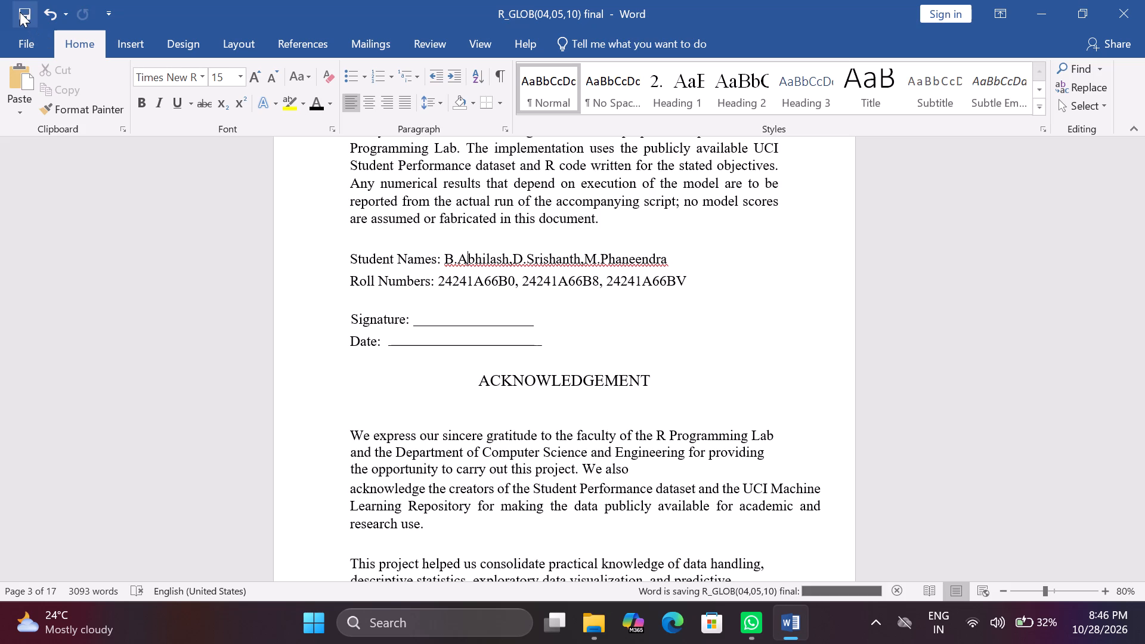
Switch to File Explorer and share the recent Word document "R_GLOB(04,05,10) final" with WhatsApp.
left_click(586, 623)
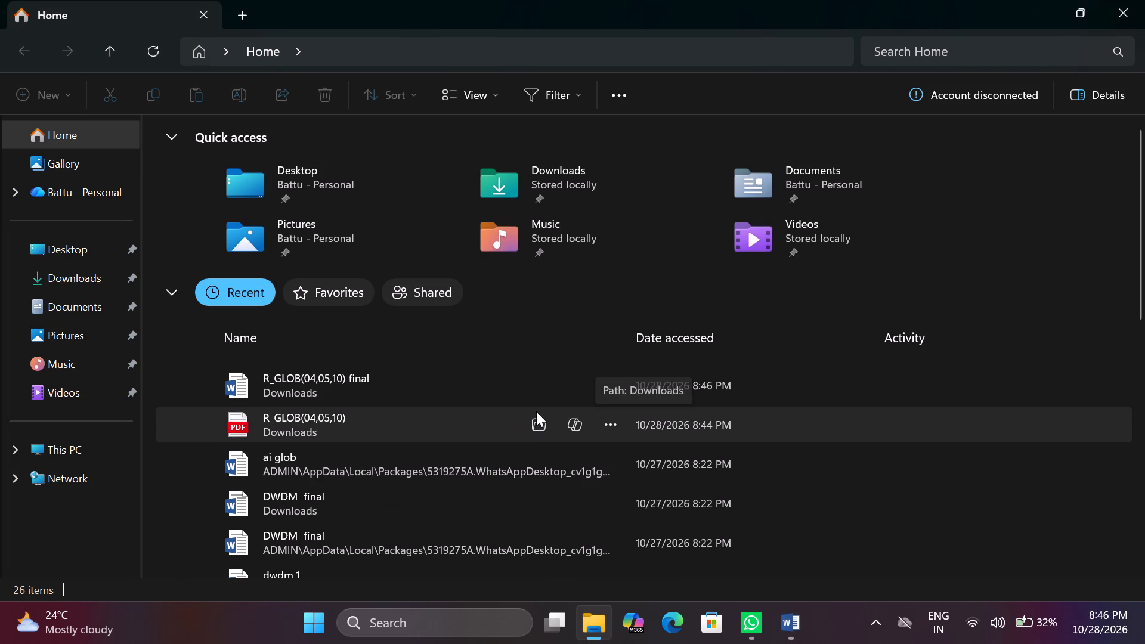
left_click(612, 382)
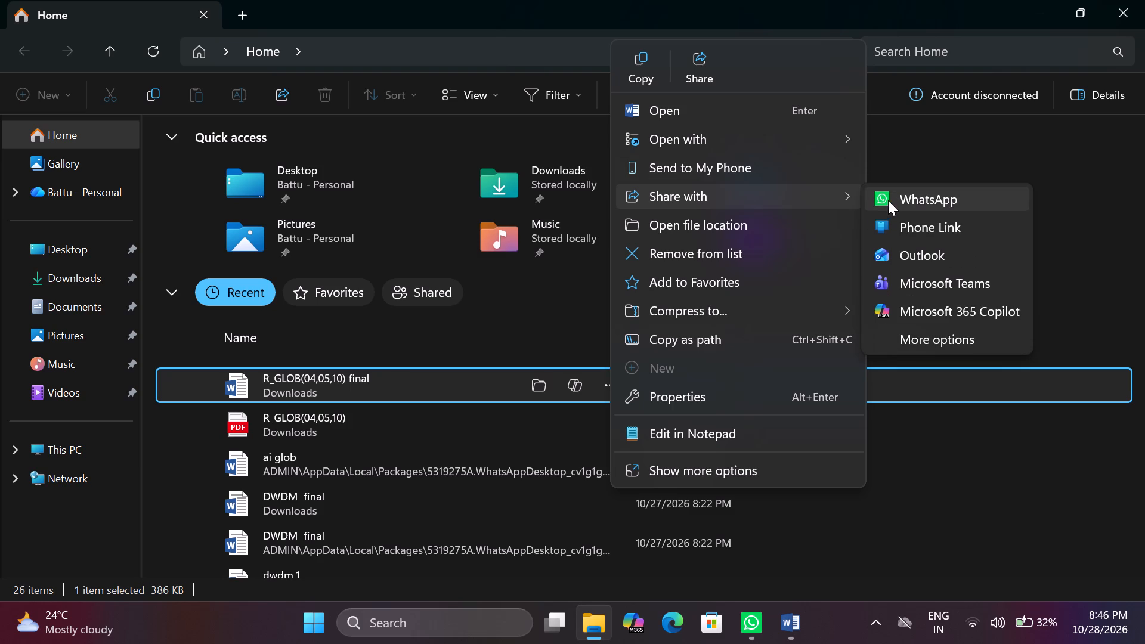
left_click(889, 200)
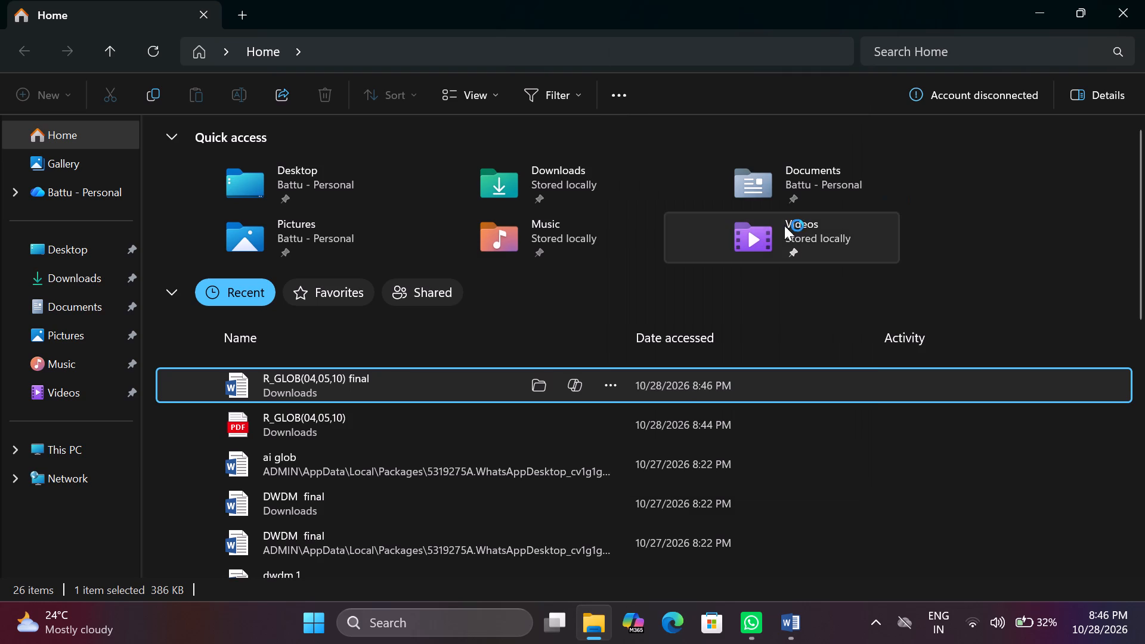
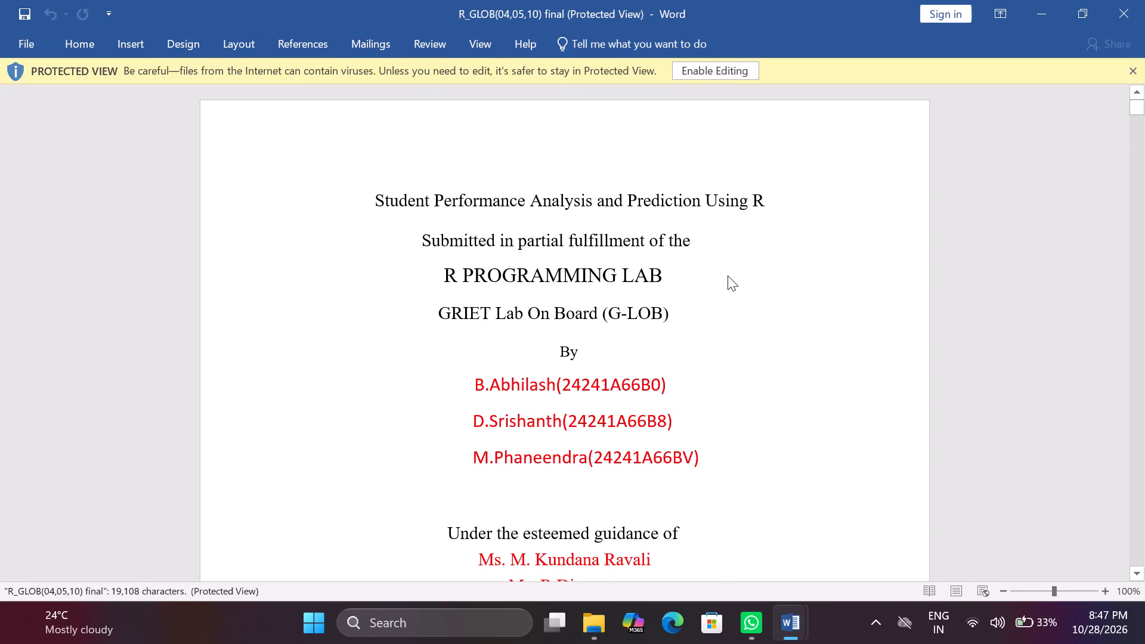
Review the shared report's title page, checking the project title, member names with roll numbers, guides and department details.
scroll(723, 287, "down", 1)
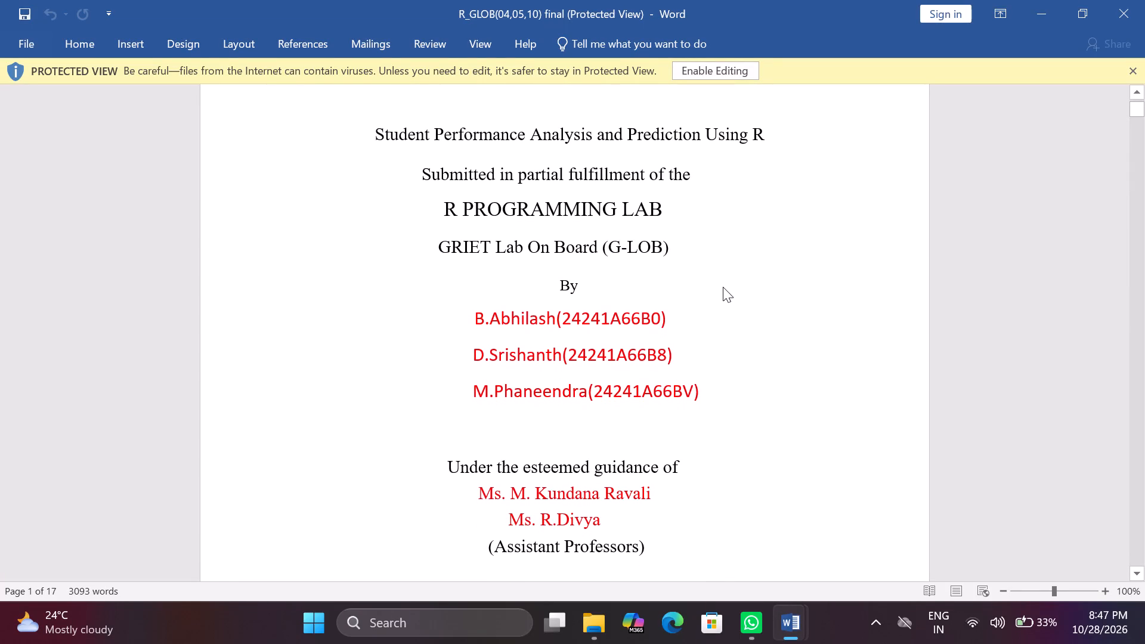
scroll(723, 287, "down", 1)
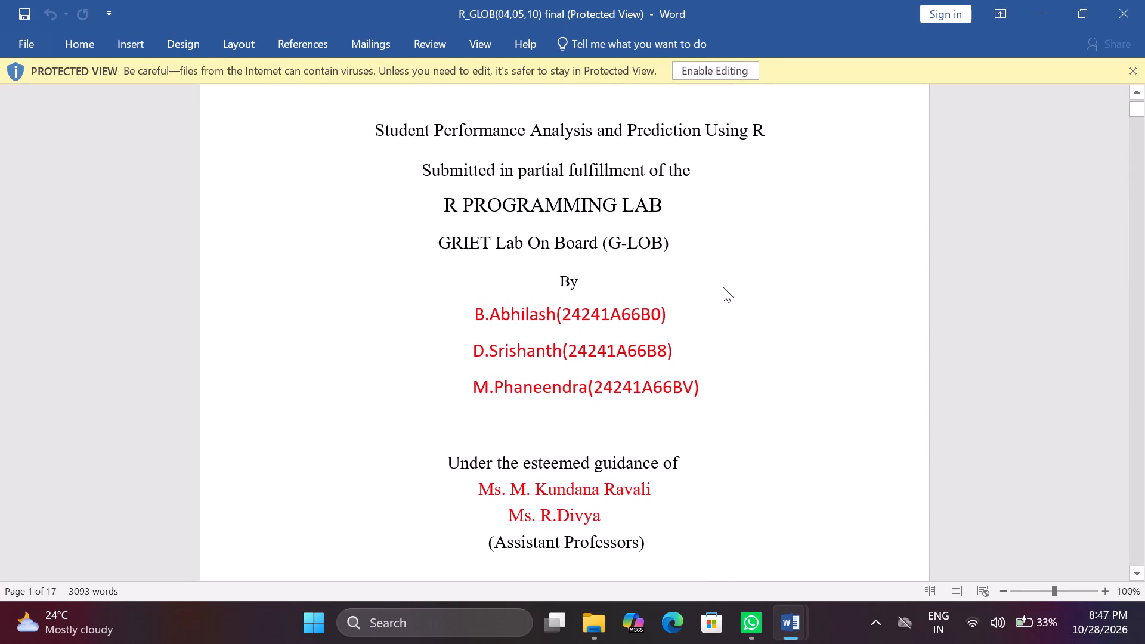
scroll(723, 287, "down", 1)
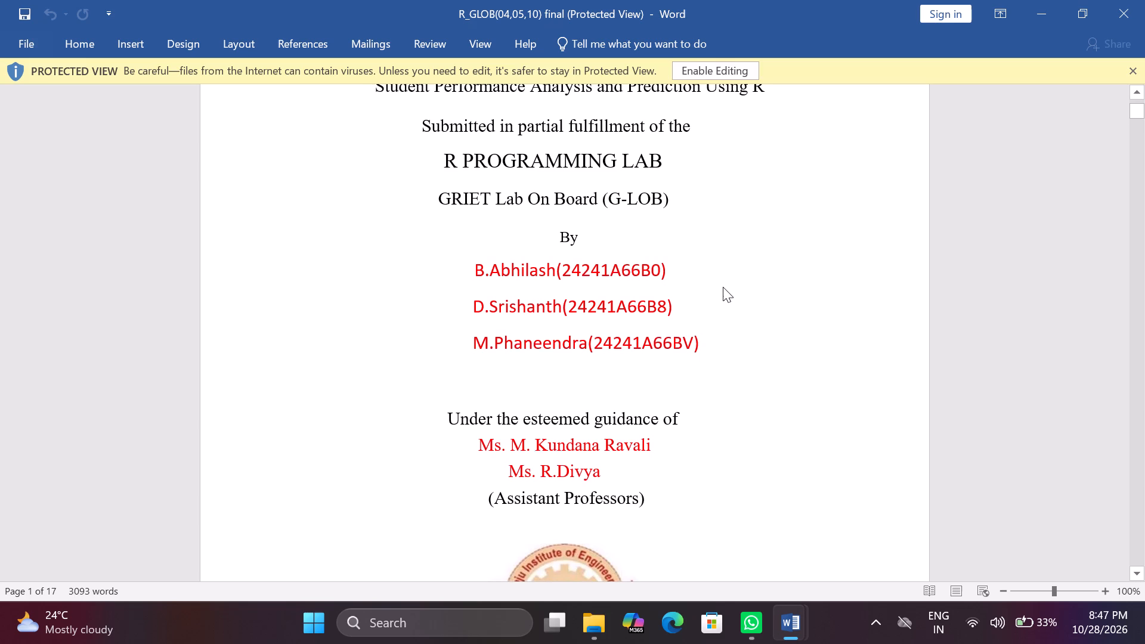
scroll(723, 287, "down", 2)
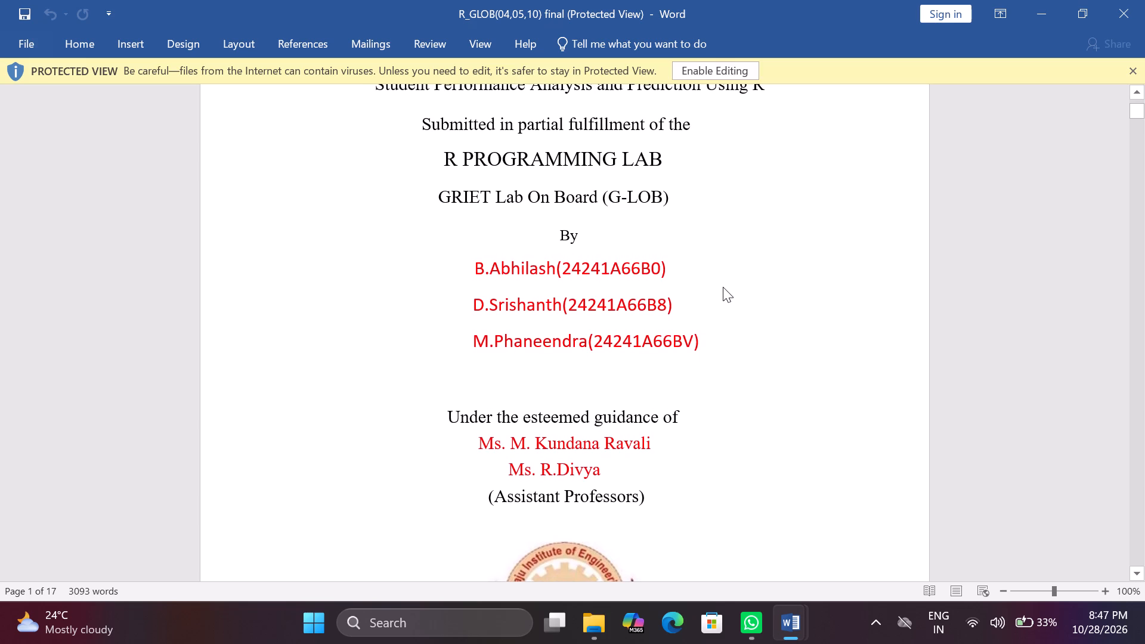
scroll(723, 287, "down", 2)
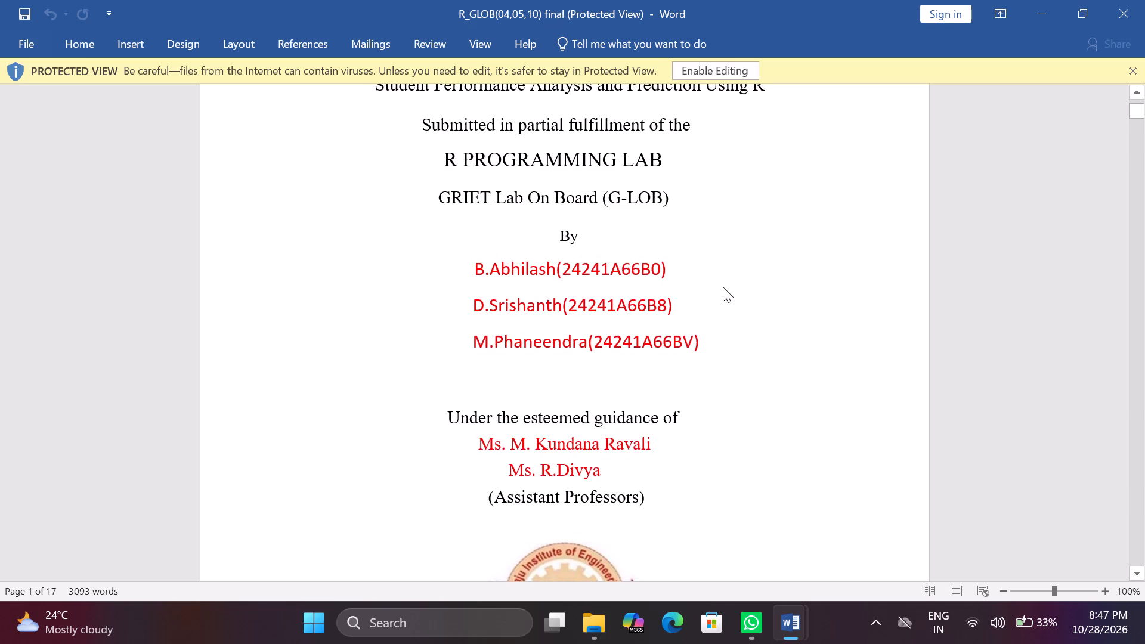
scroll(723, 287, "down", 2)
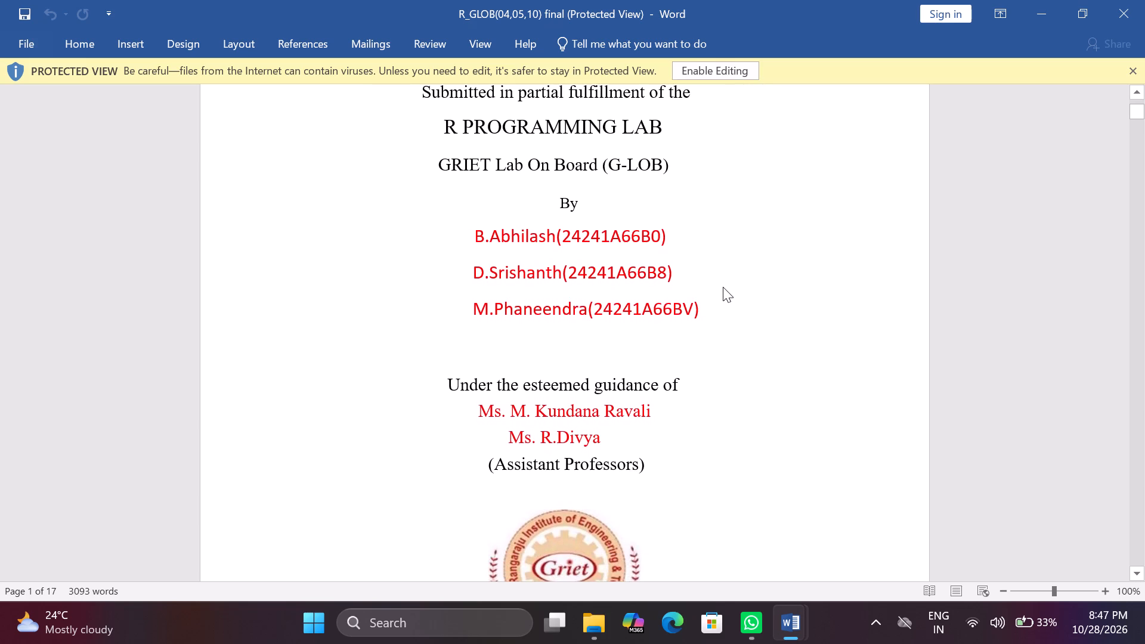
scroll(723, 287, "down", 3)
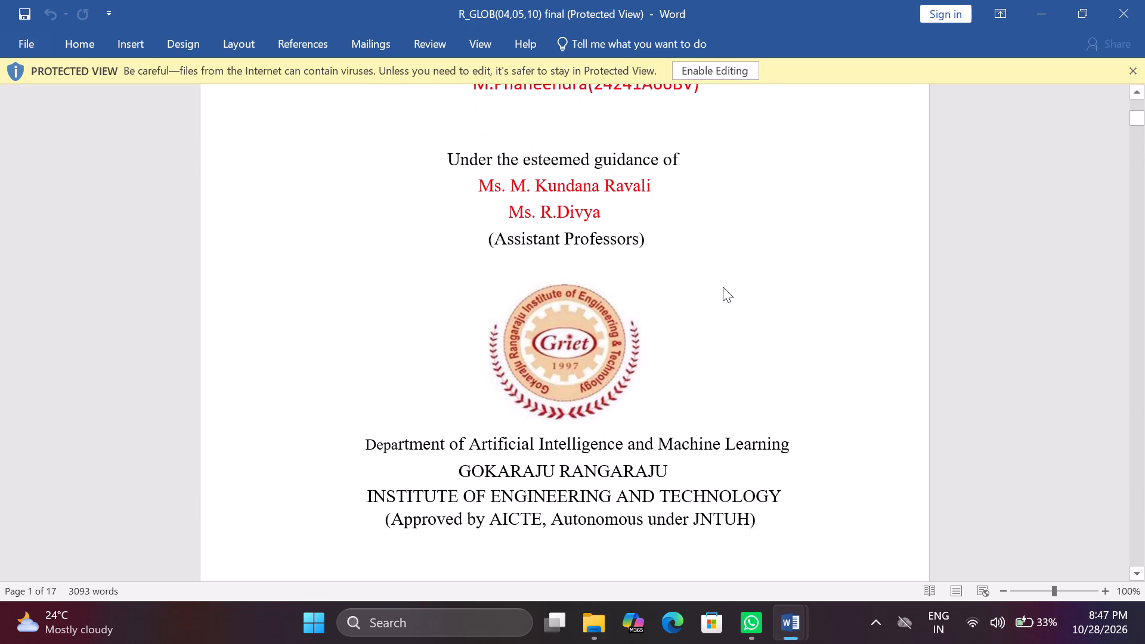
scroll(723, 287, "down", 1)
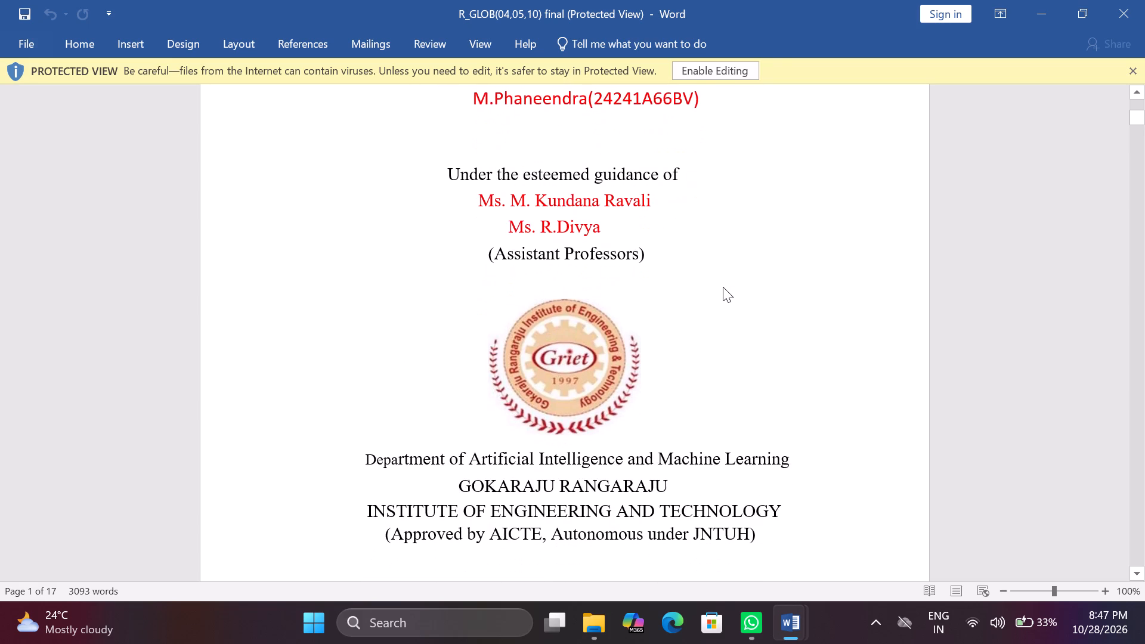
scroll(723, 287, "down", 2)
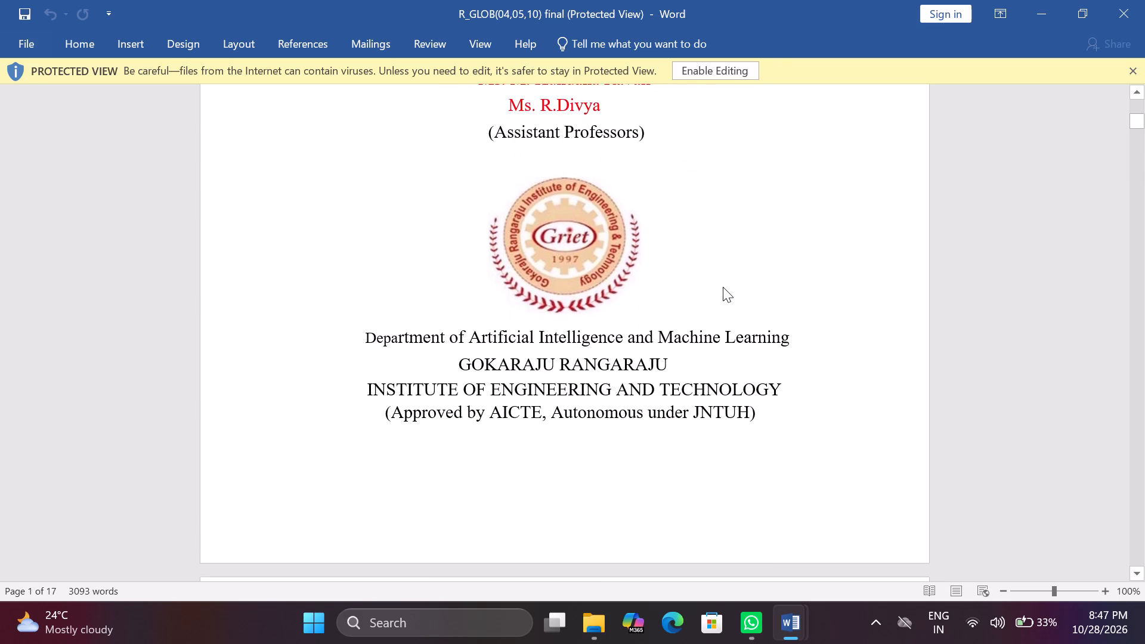
scroll(723, 287, "down", 2)
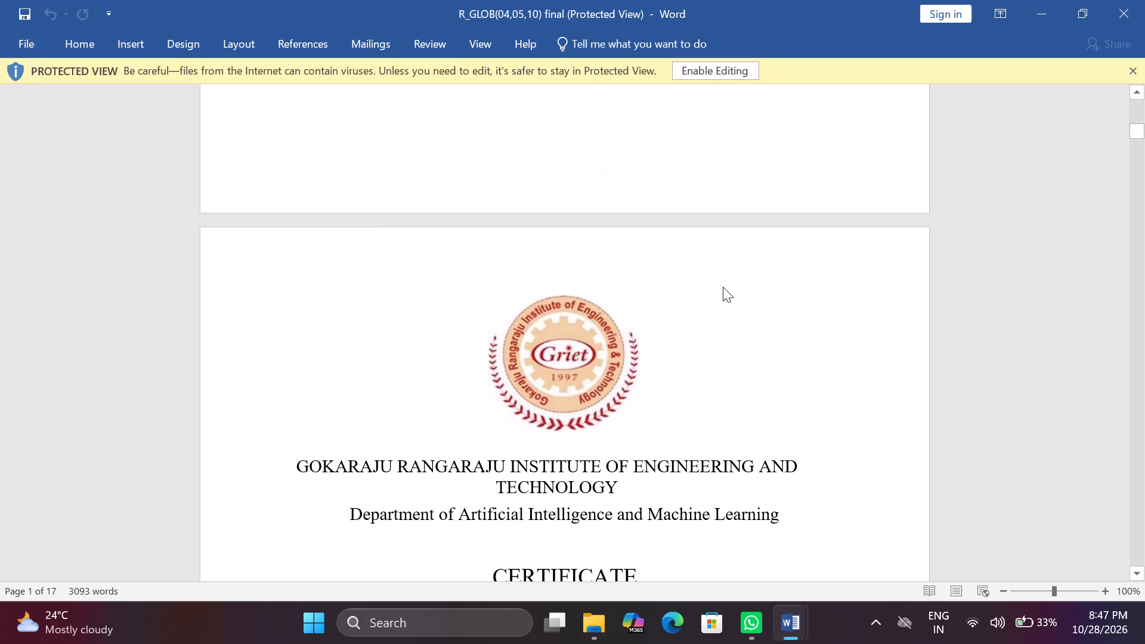
scroll(723, 287, "up", 2)
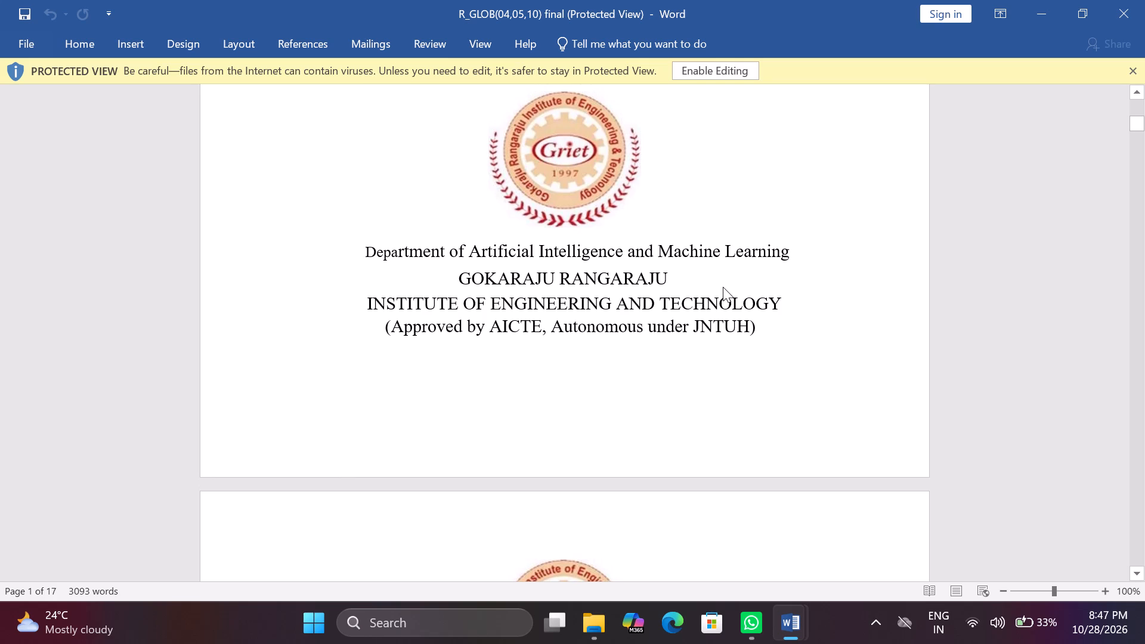
scroll(723, 287, "down", 1)
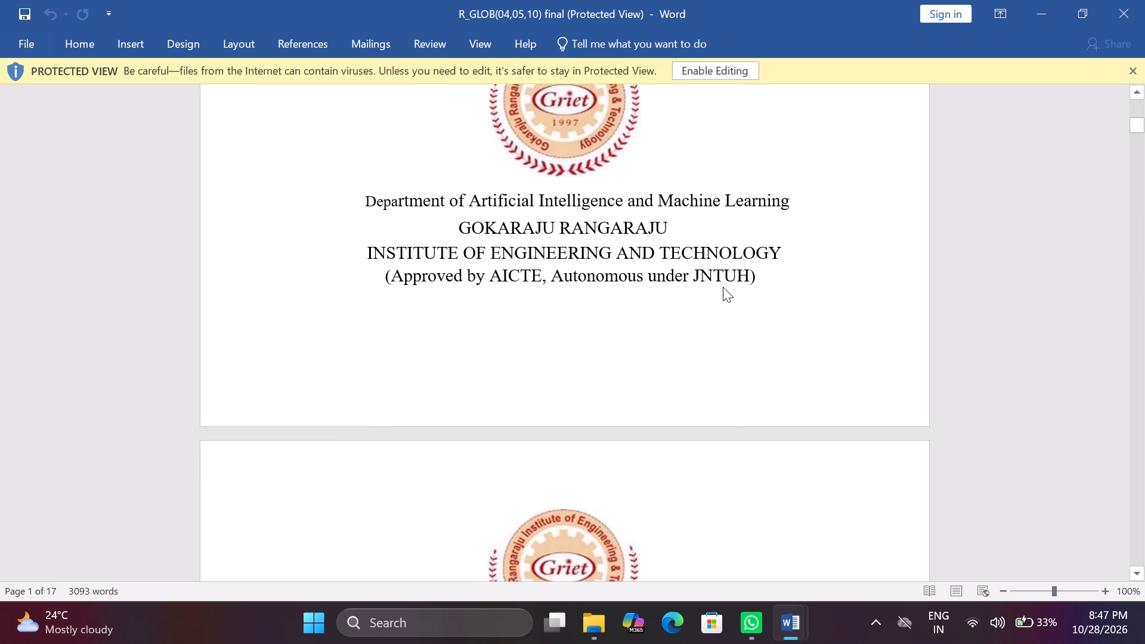
Review the certificate page, checking the member line, academic year, project guides and Head of the Department entries.
scroll(723, 287, "down", 3)
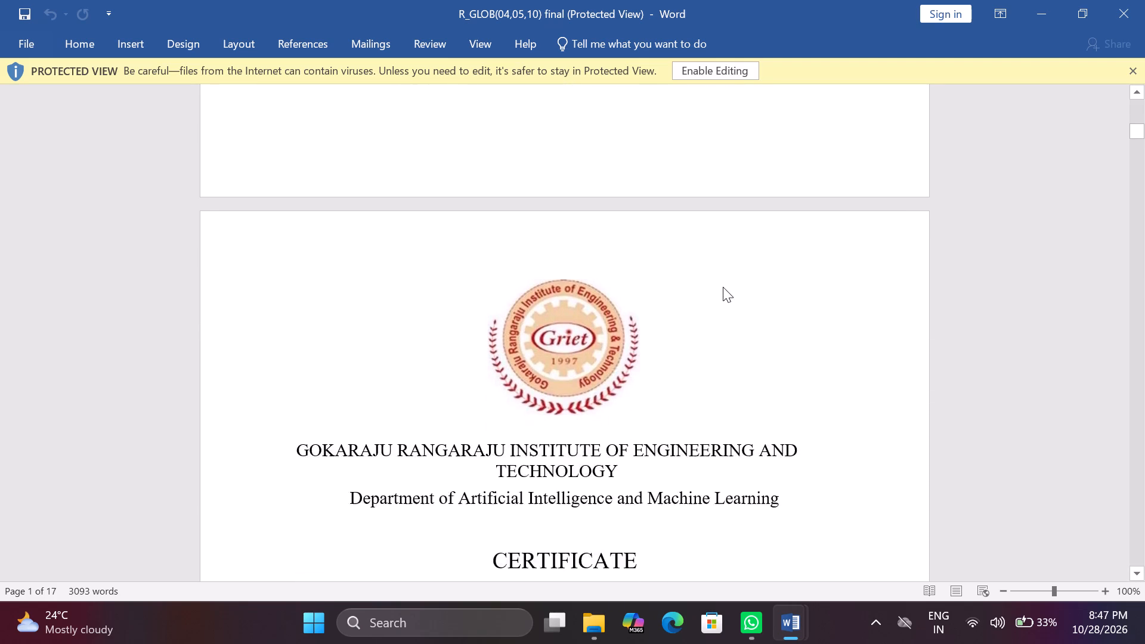
scroll(723, 287, "down", 3)
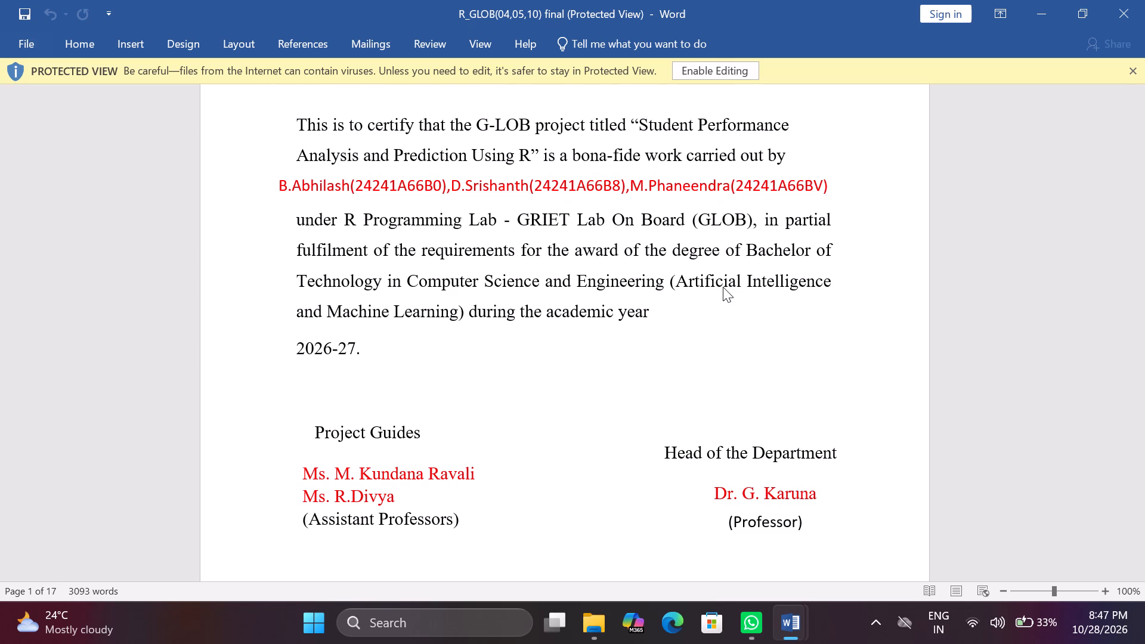
scroll(723, 287, "down", 1)
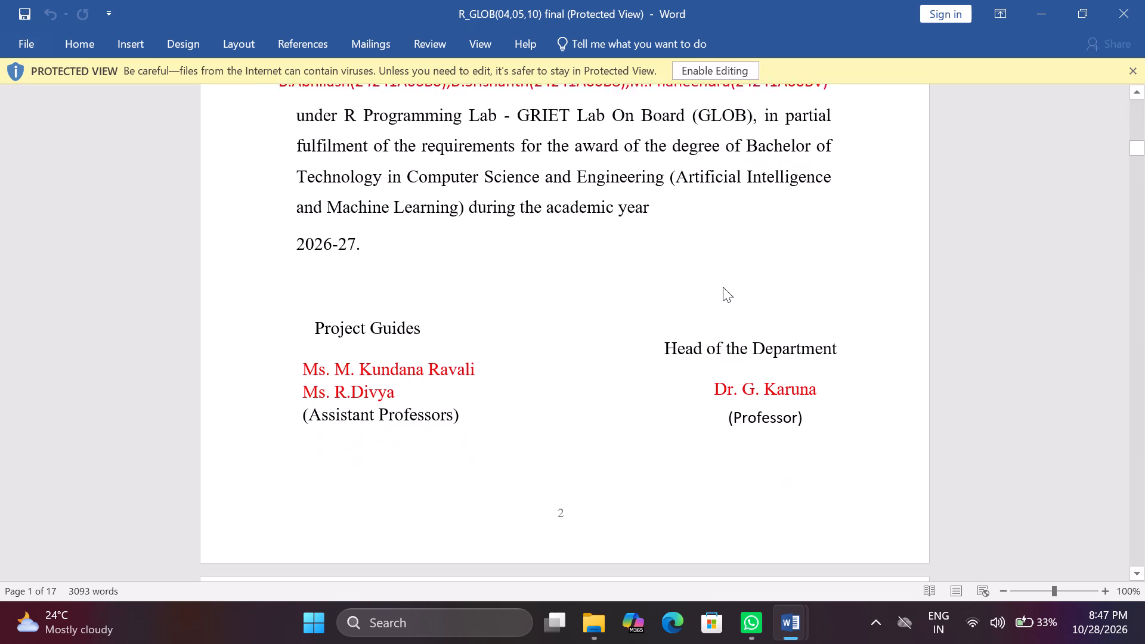
scroll(723, 287, "down", 2)
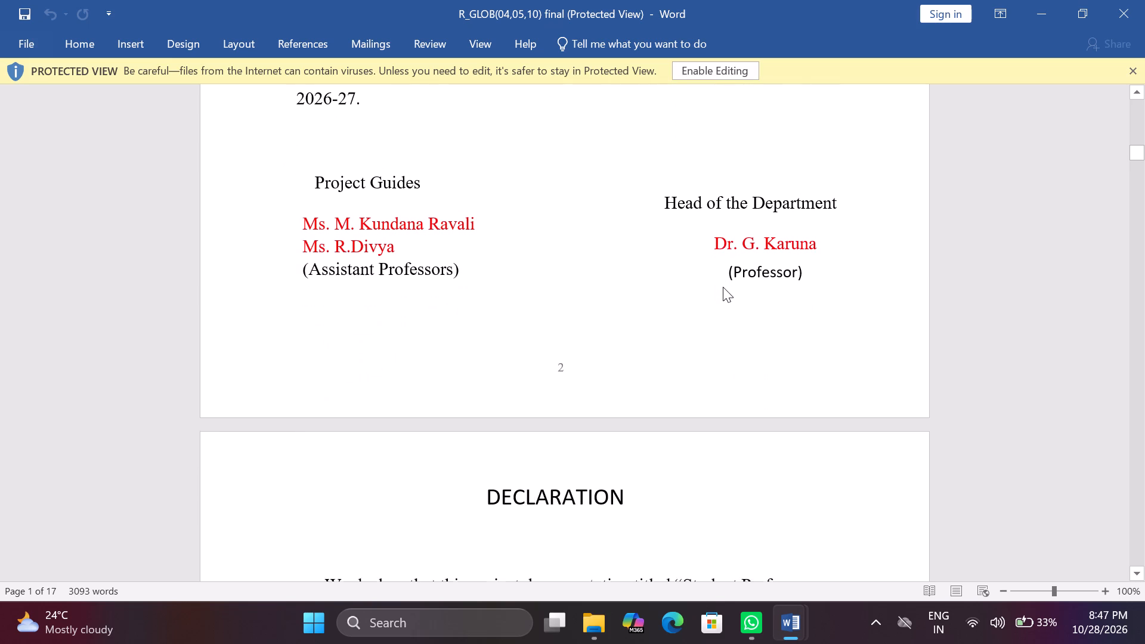
scroll(723, 287, "down", 2)
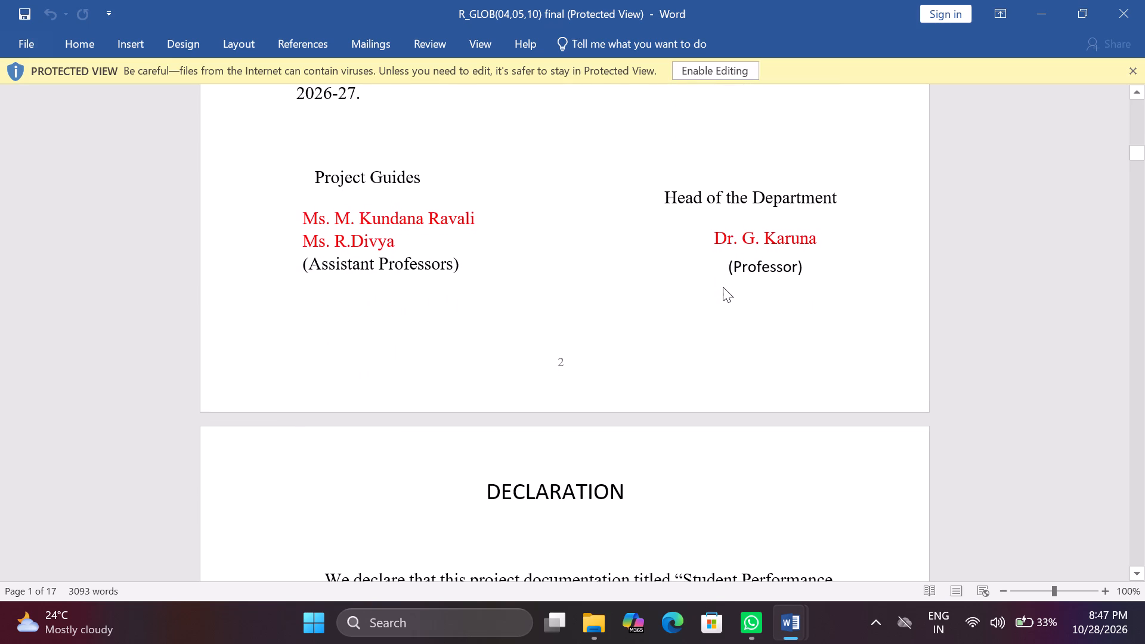
scroll(723, 287, "down", 3)
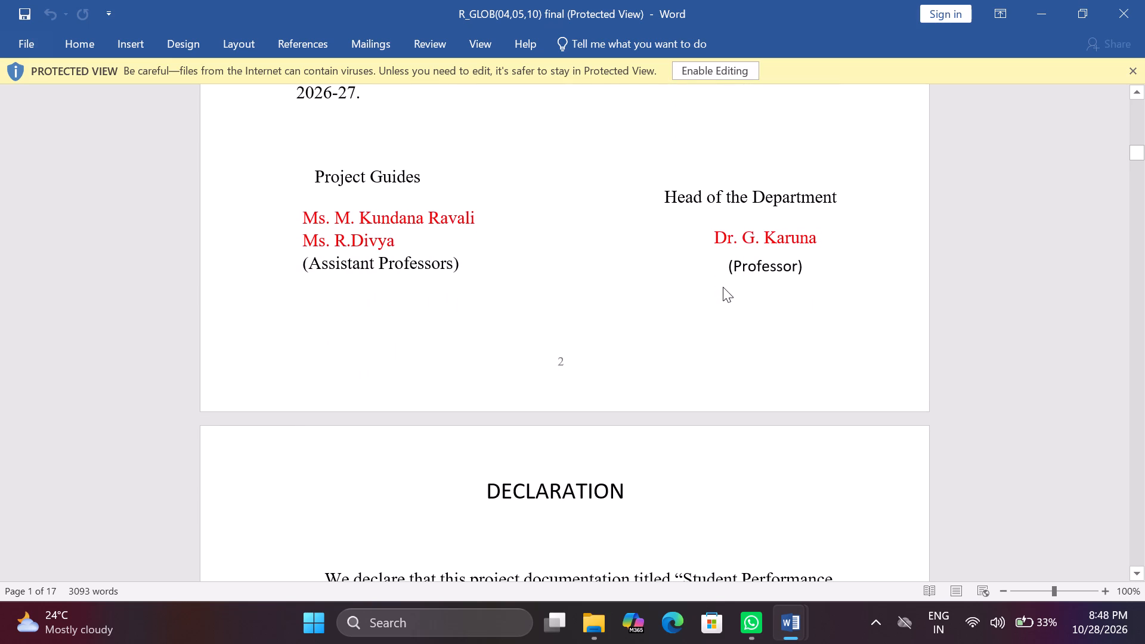
scroll(723, 287, "down", 2)
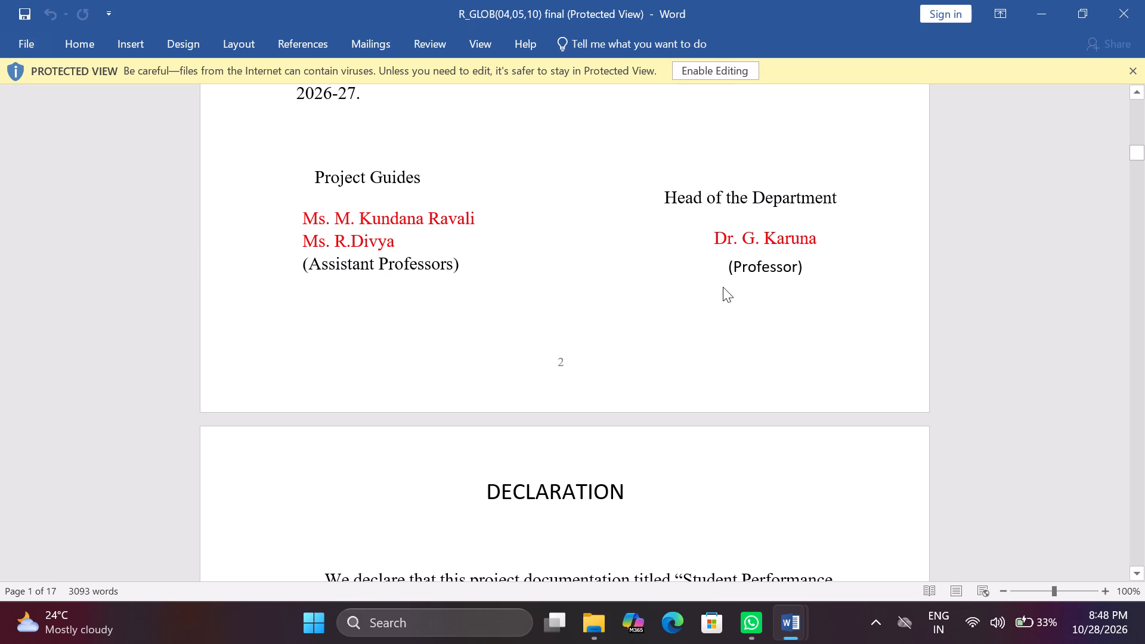
scroll(723, 287, "down", 2)
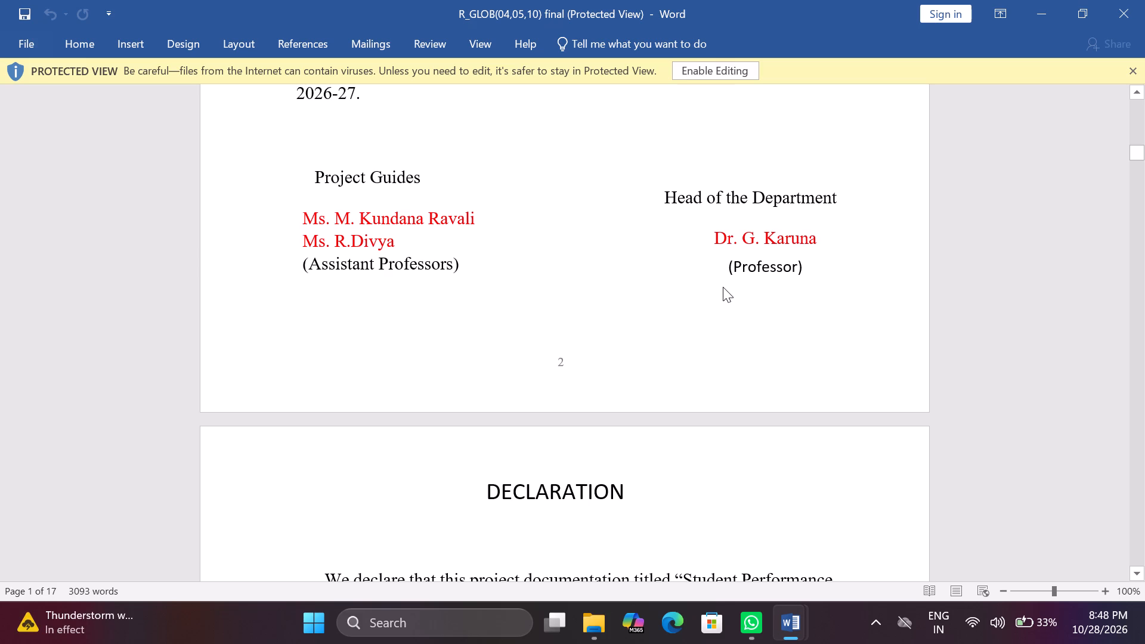
scroll(723, 287, "down", 3)
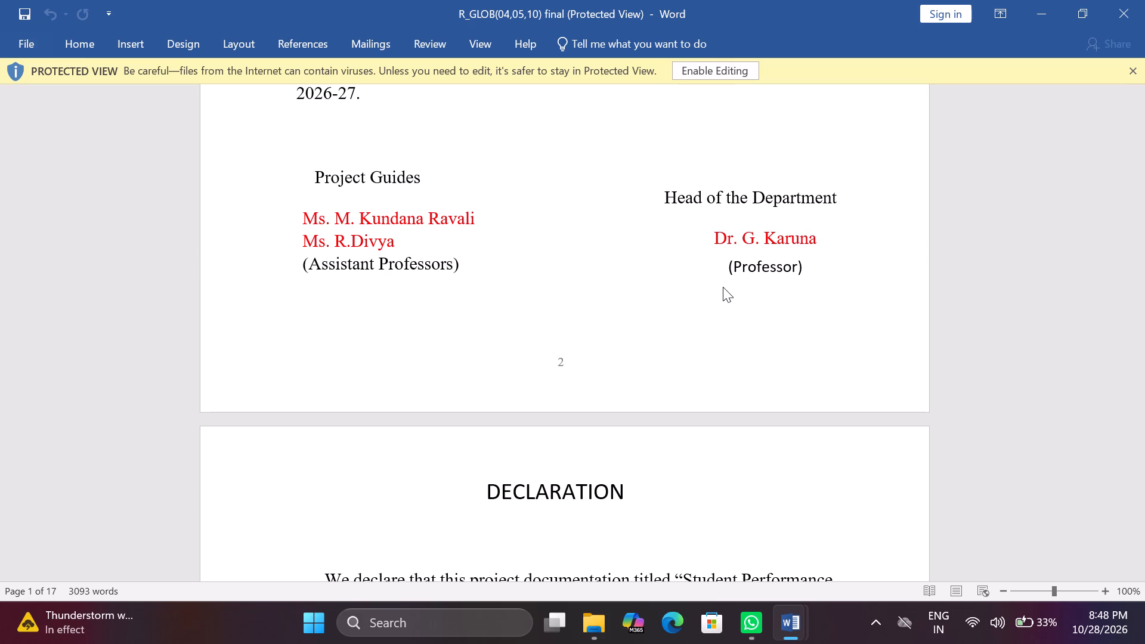
scroll(723, 287, "down", 2)
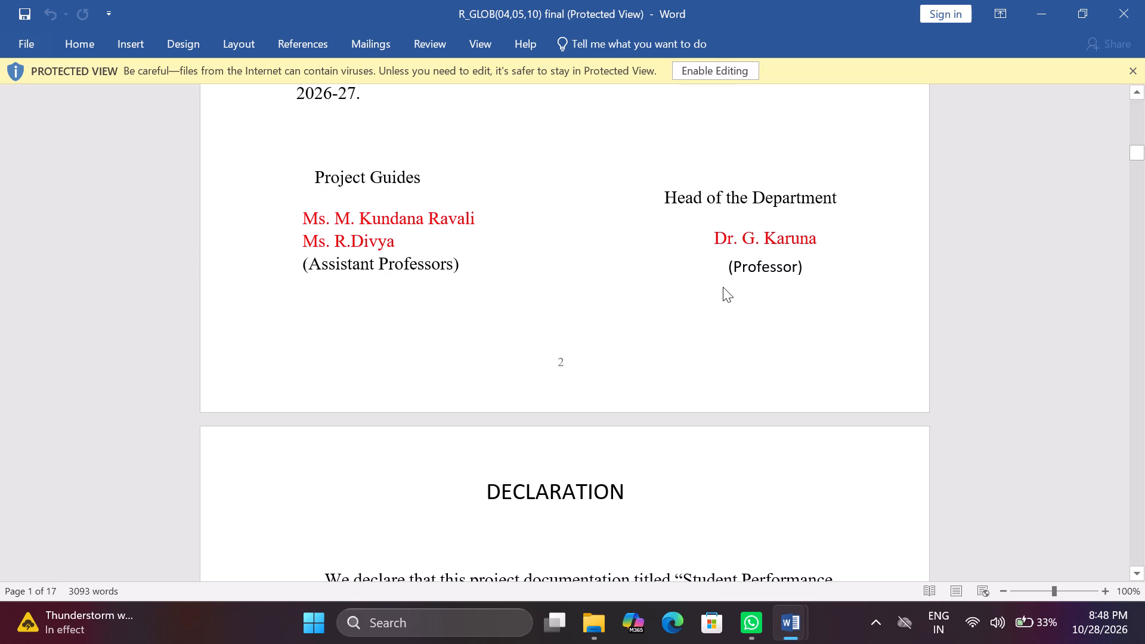
scroll(723, 287, "down", 2)
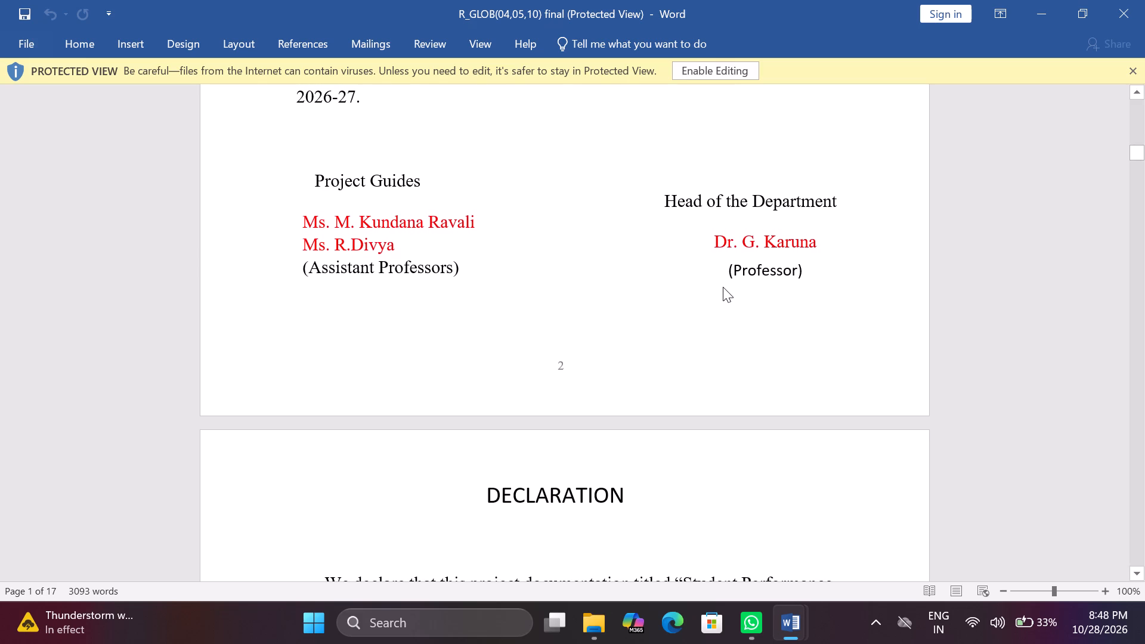
scroll(723, 287, "down", 1)
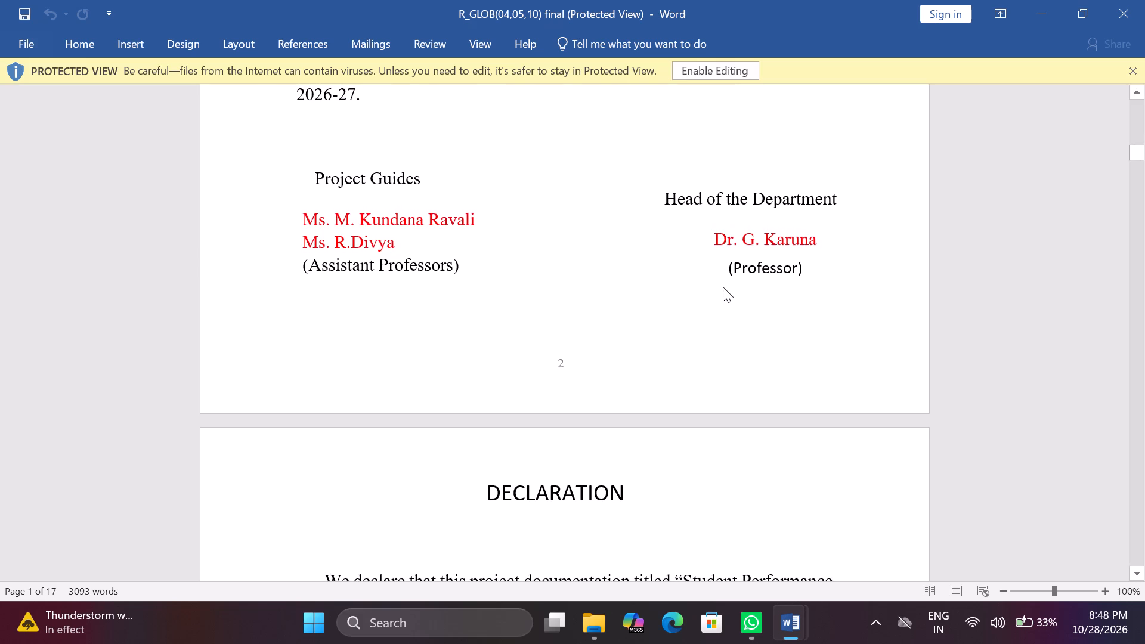
Review the Declaration's student names and roll numbers, and read on through the Acknowledgement to the start of the Table of Contents.
scroll(723, 287, "down", 2)
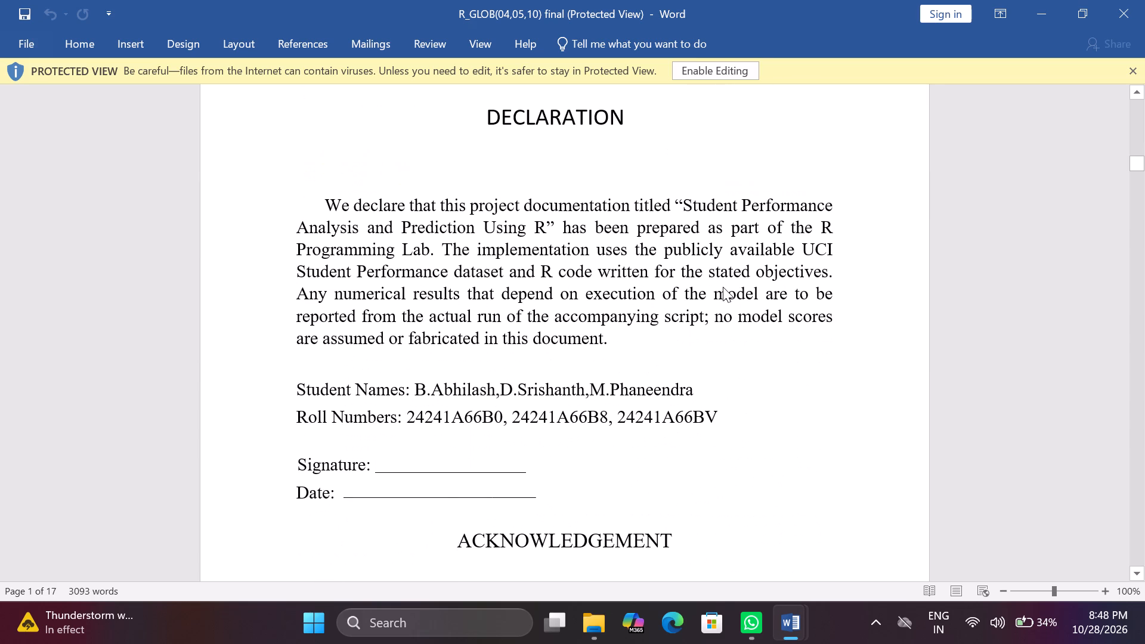
scroll(723, 287, "down", 2)
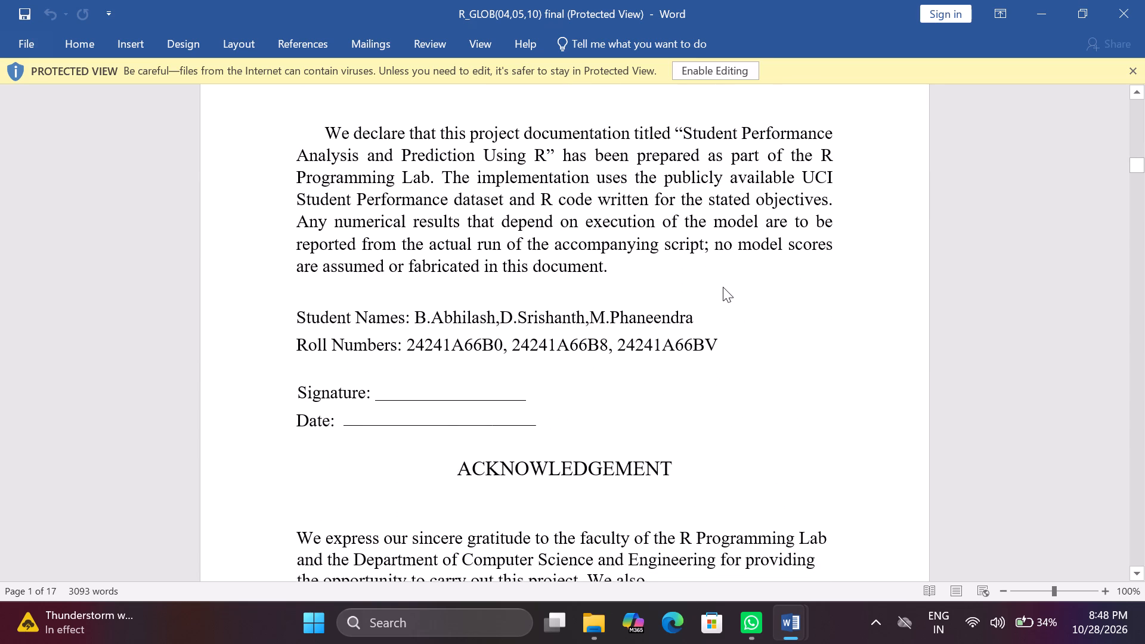
scroll(723, 287, "down", 2)
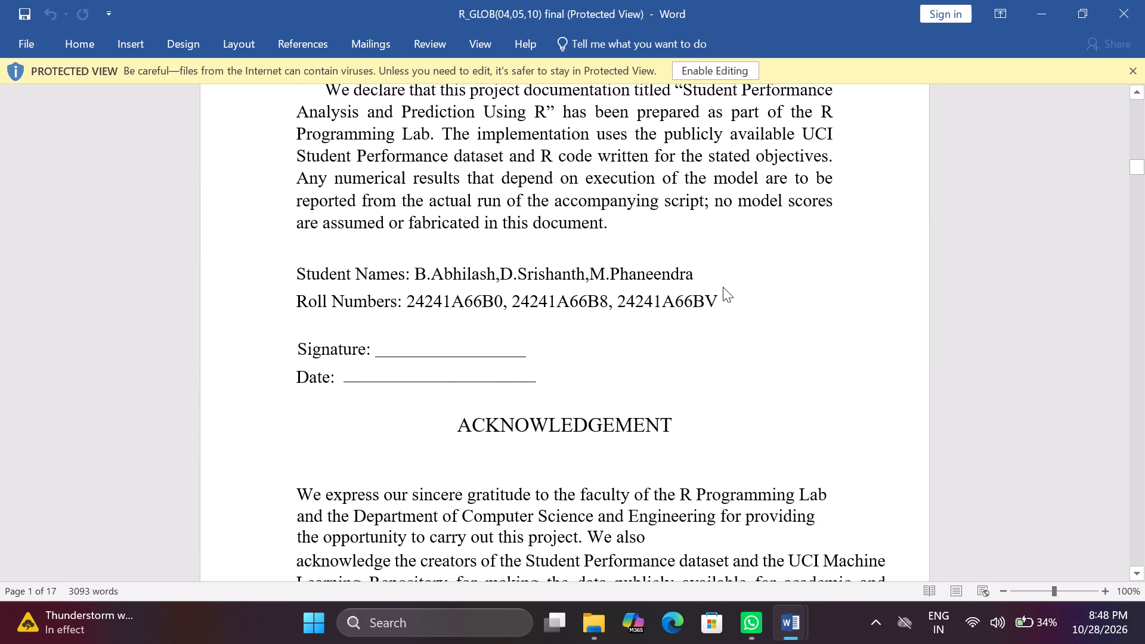
scroll(723, 287, "down", 3)
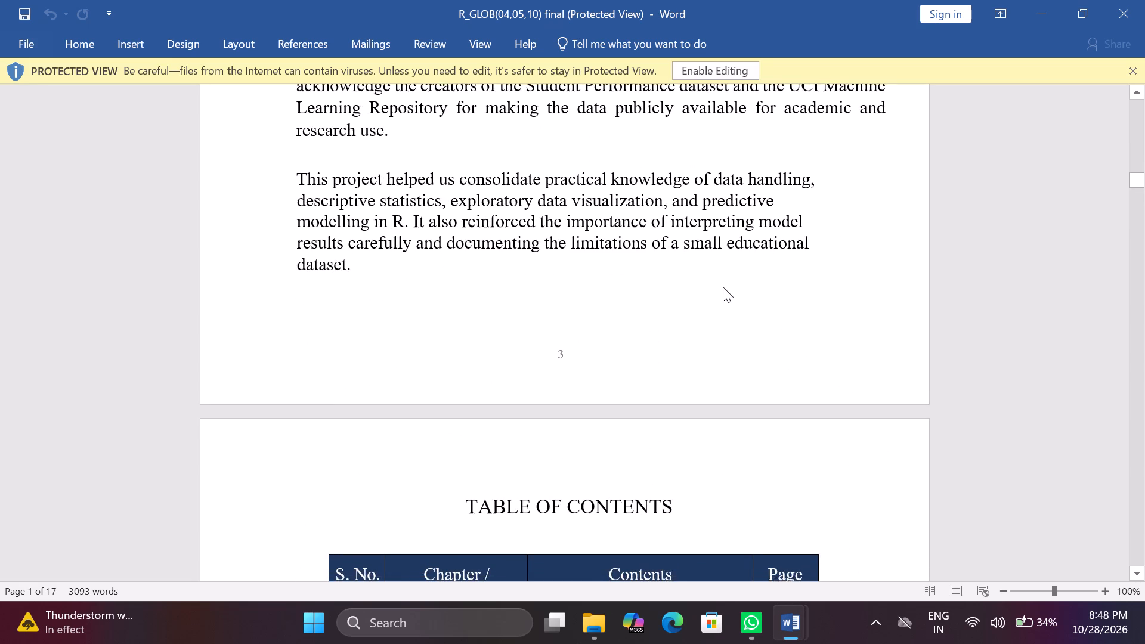
scroll(723, 287, "down", 2)
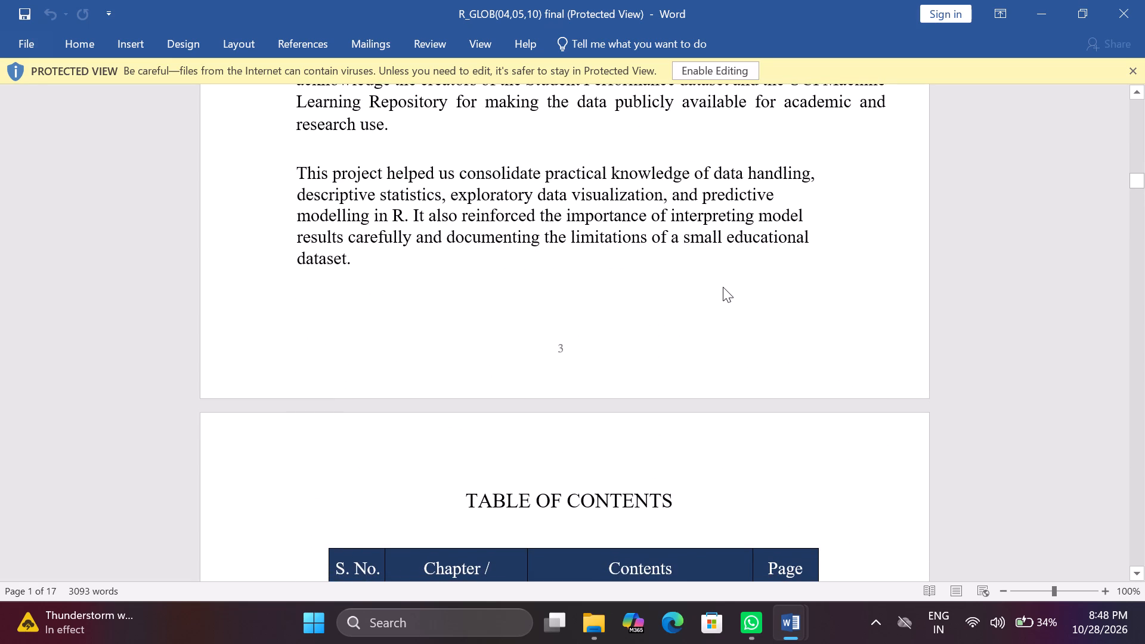
scroll(723, 287, "down", 2)
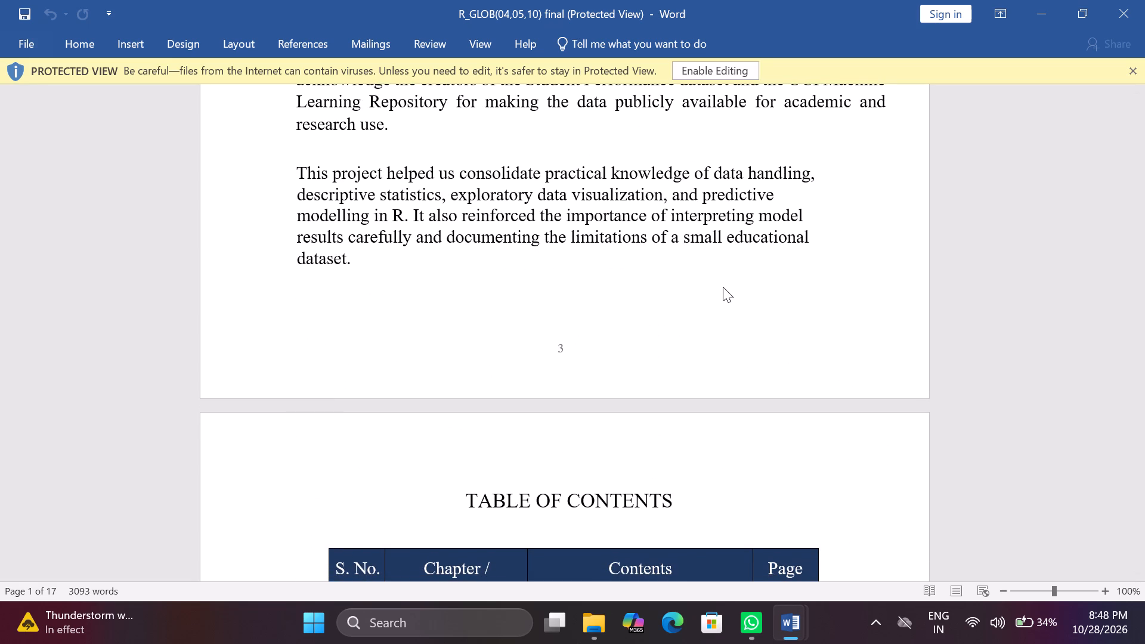
scroll(723, 287, "down", 2)
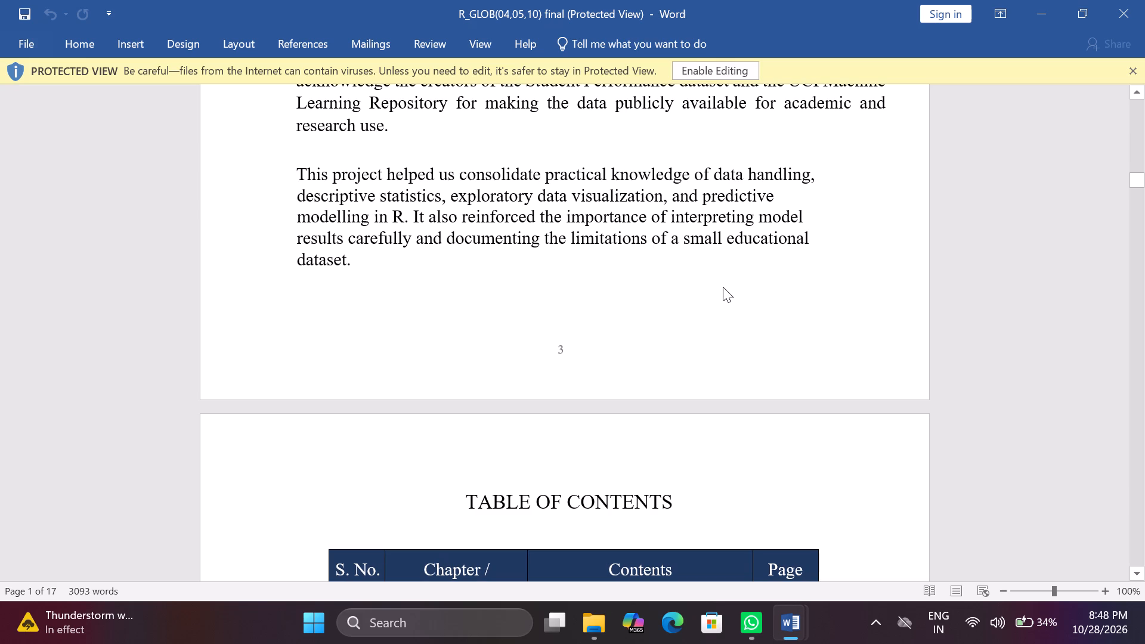
scroll(723, 287, "down", 3)
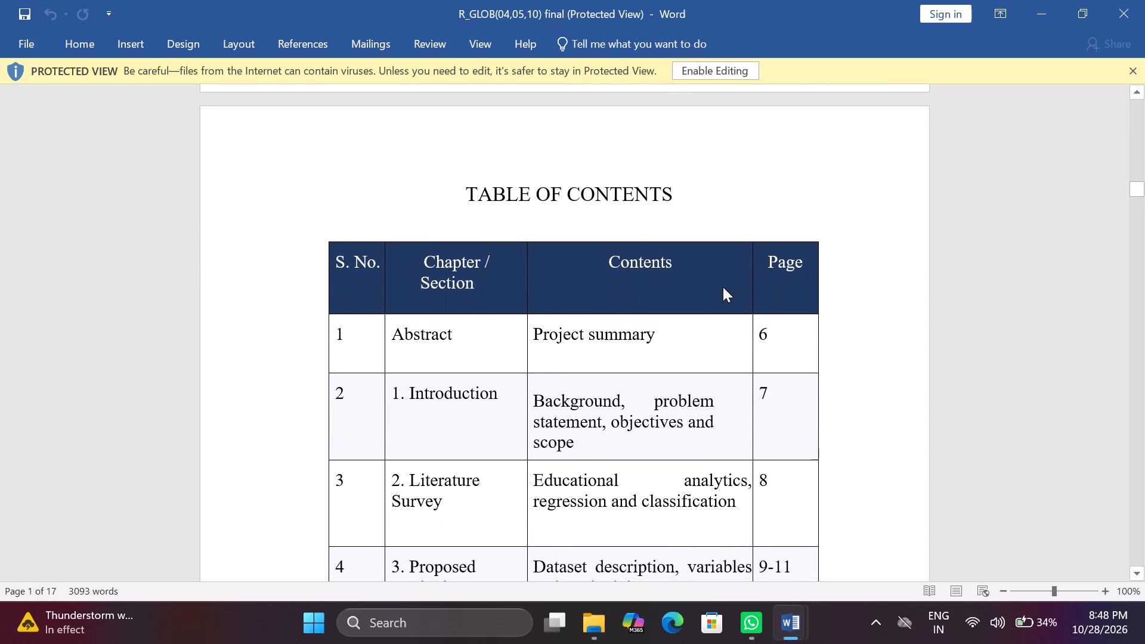
Review the rest of the Table of Contents and read into the Abstract of the shared report.
scroll(723, 287, "down", 4)
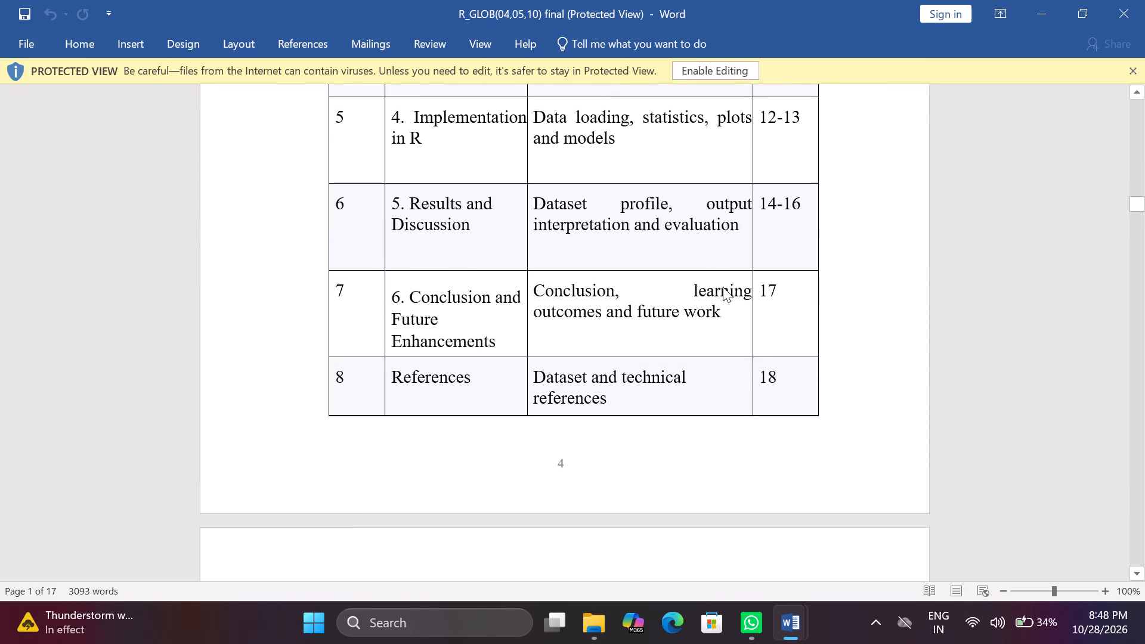
scroll(723, 287, "down", 3)
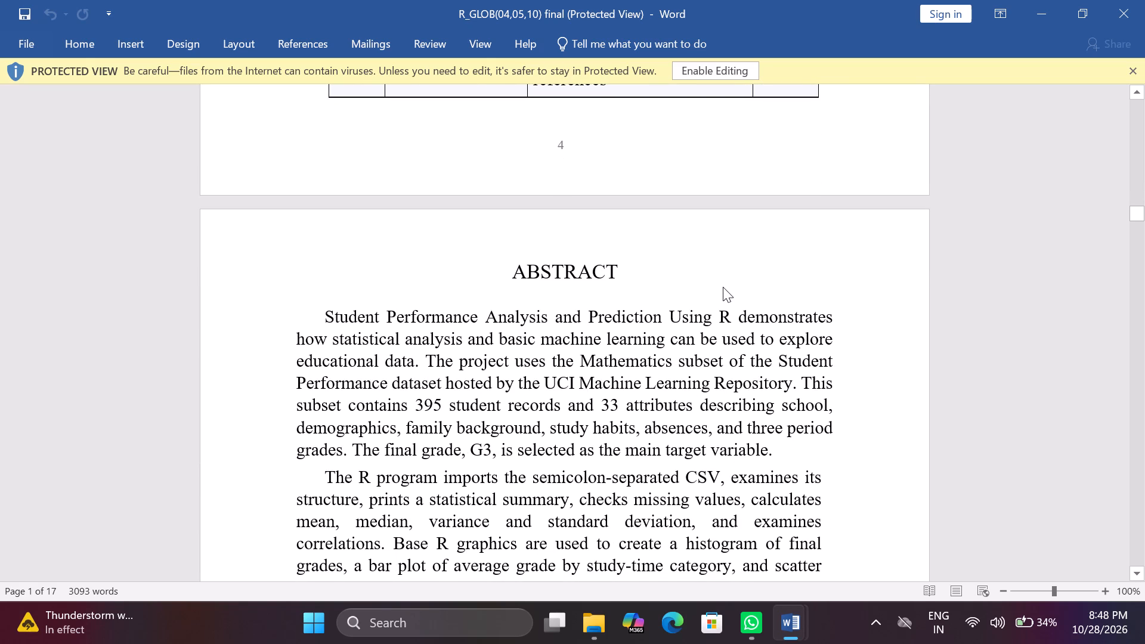
scroll(723, 287, "down", 3)
Review the Introduction subsections, the Course Outcome Mapping table and the start of the Literature Survey for layout.
scroll(723, 287, "down", 3)
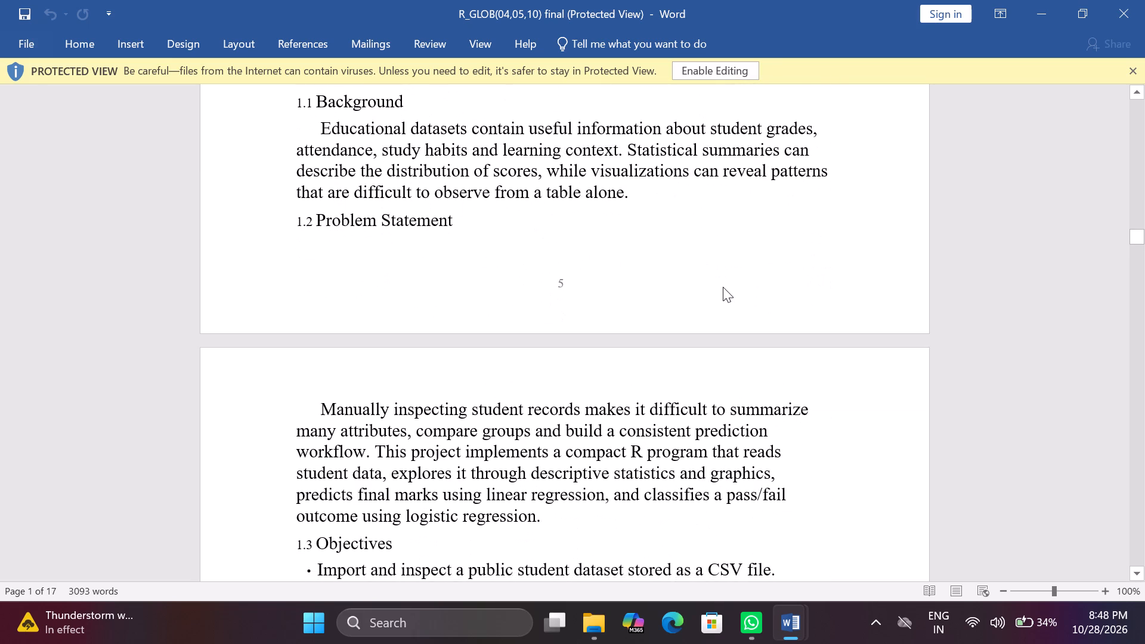
scroll(723, 287, "down", 1)
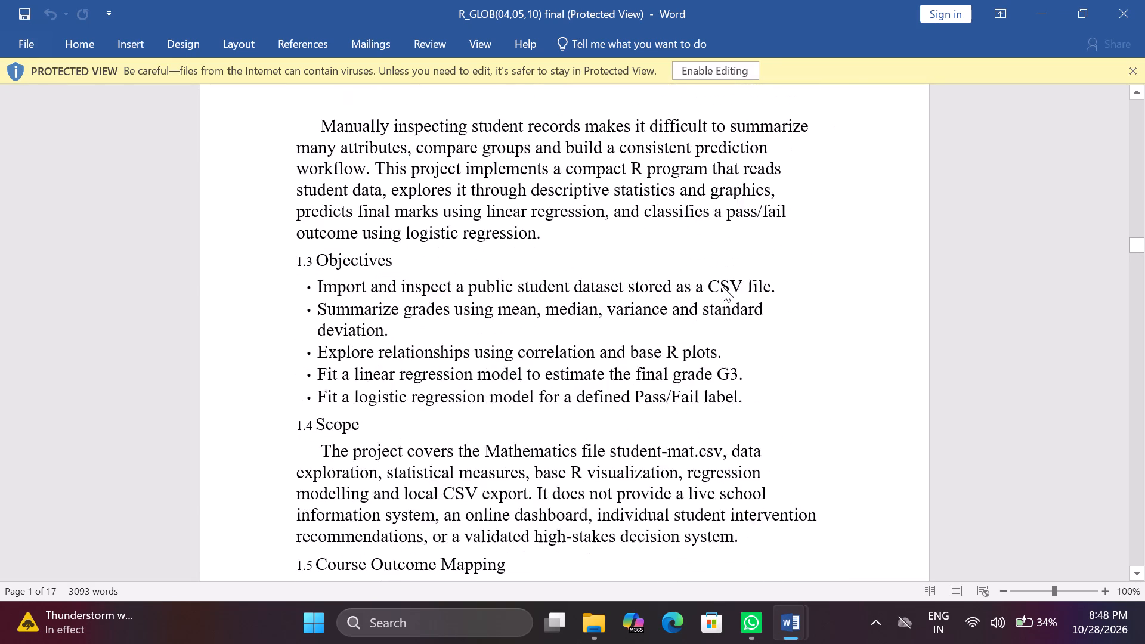
scroll(723, 287, "down", 3)
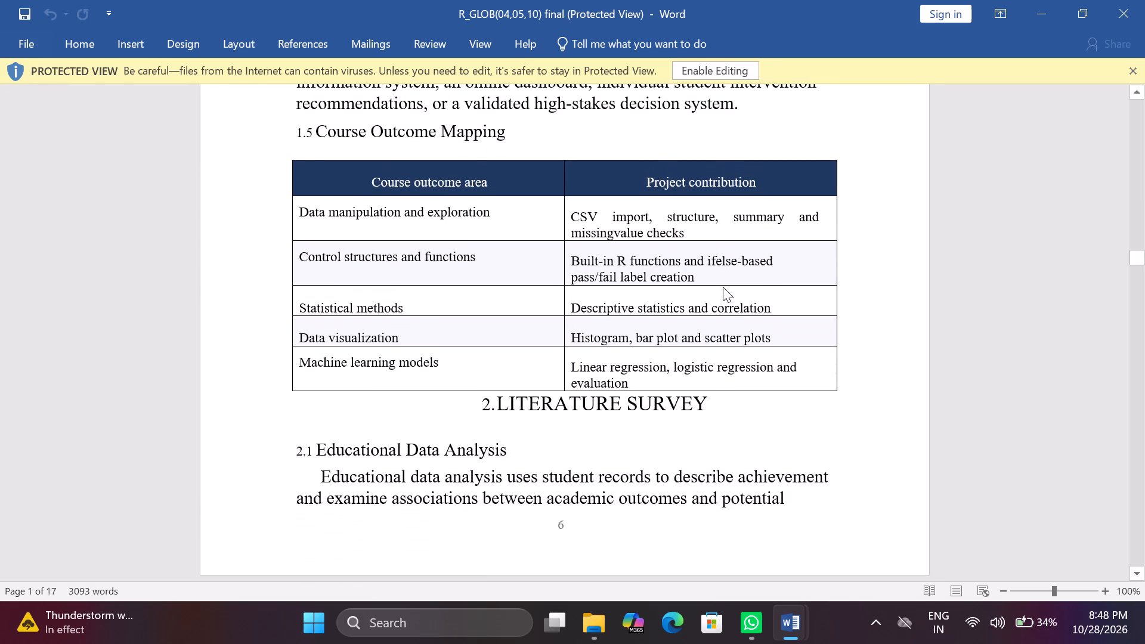
scroll(723, 287, "down", 4)
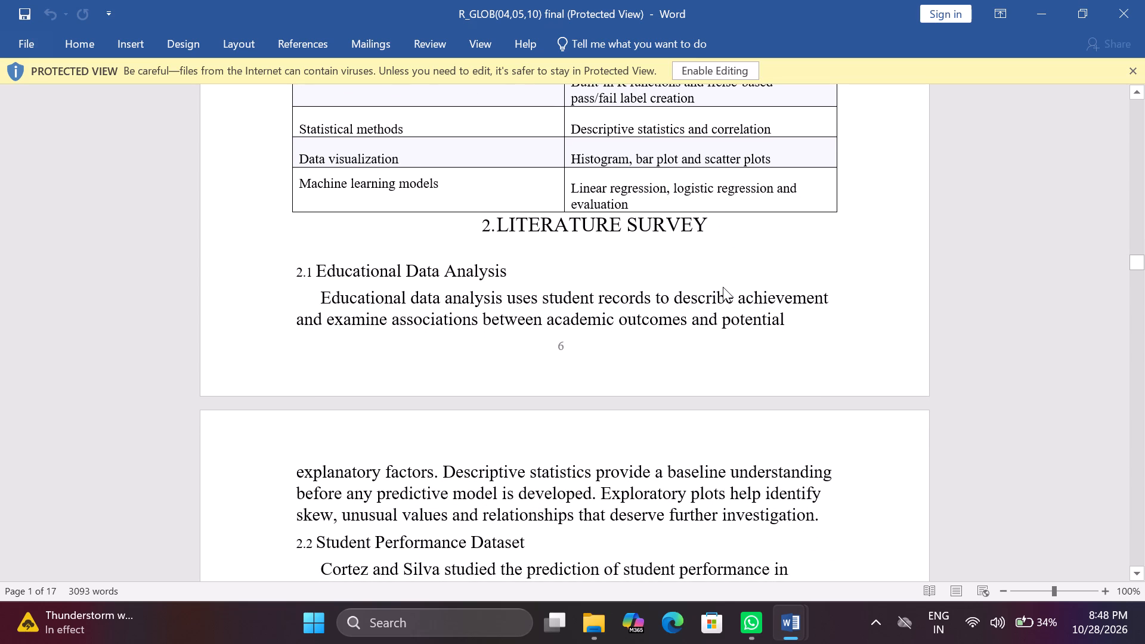
scroll(723, 287, "down", 1)
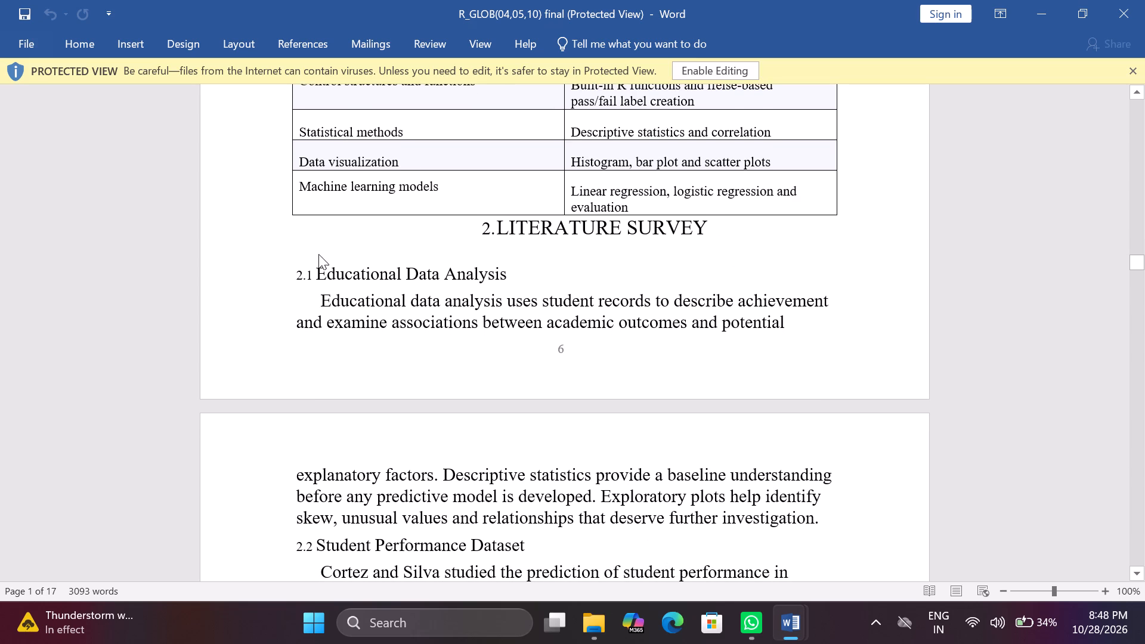
scroll(597, 260, "up", 7)
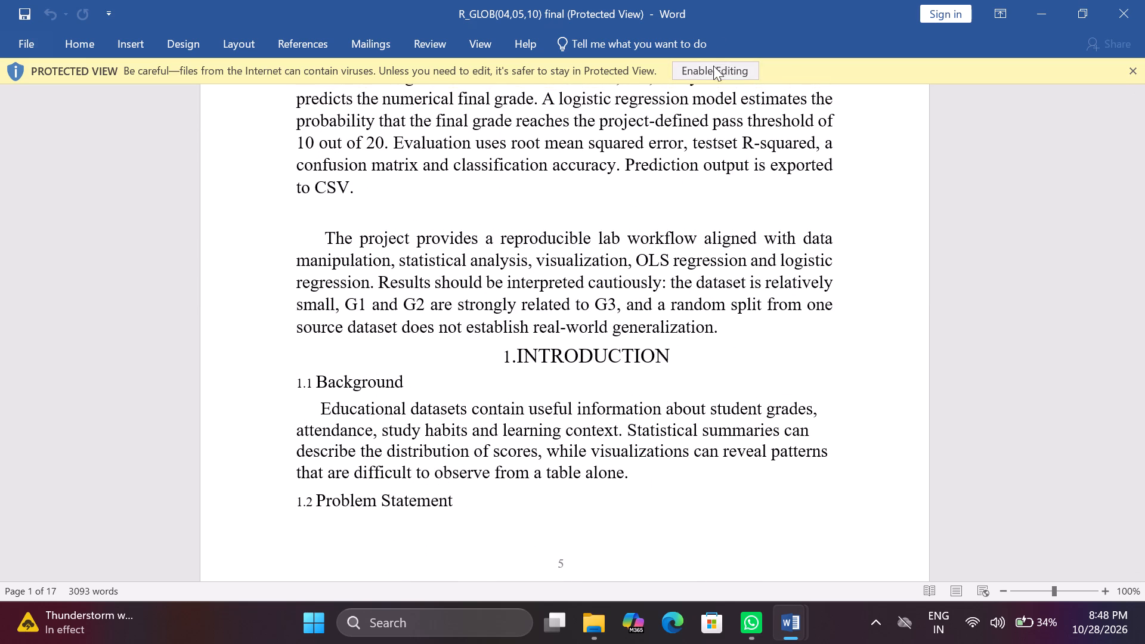
Enable editing of the shared report.
left_click(712, 66)
Look through the editable report from the title page to the "1.INTRODUCTION" heading, checking member details and page layout.
scroll(608, 178, "up", 3)
scroll(608, 178, "down", 2)
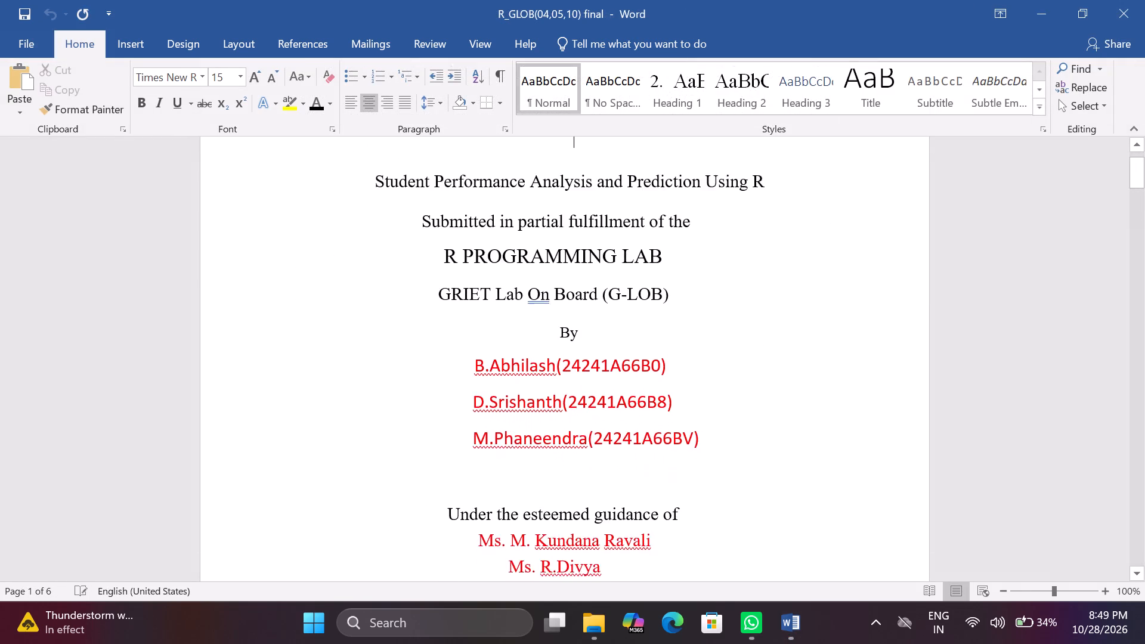
scroll(608, 178, "down", 5)
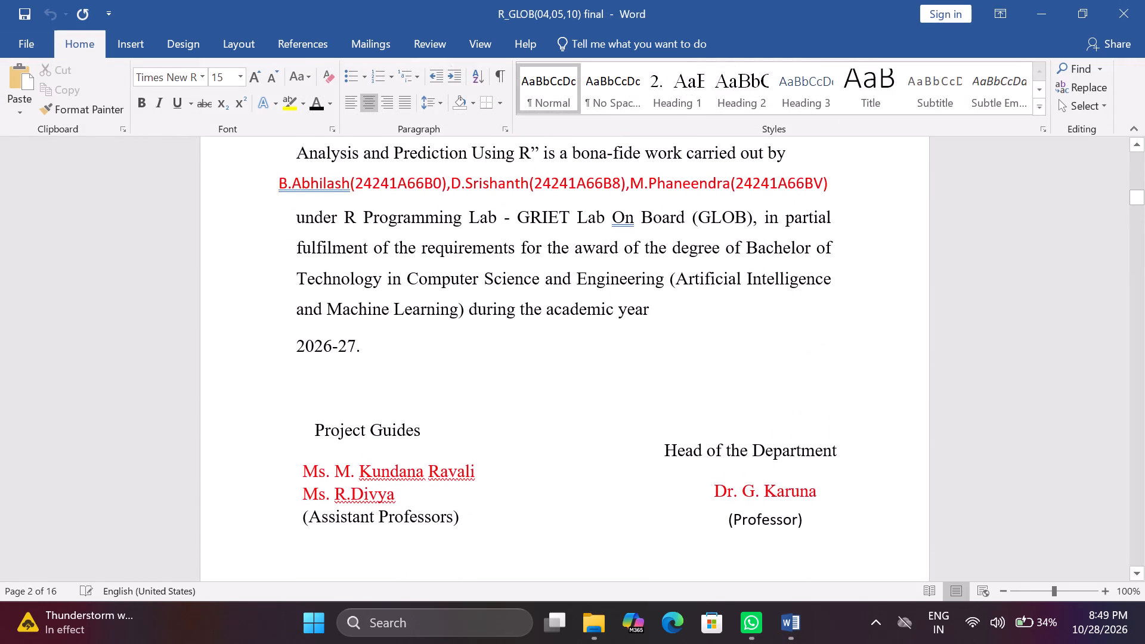
scroll(608, 178, "down", 2)
scroll(585, 259, "down", 3)
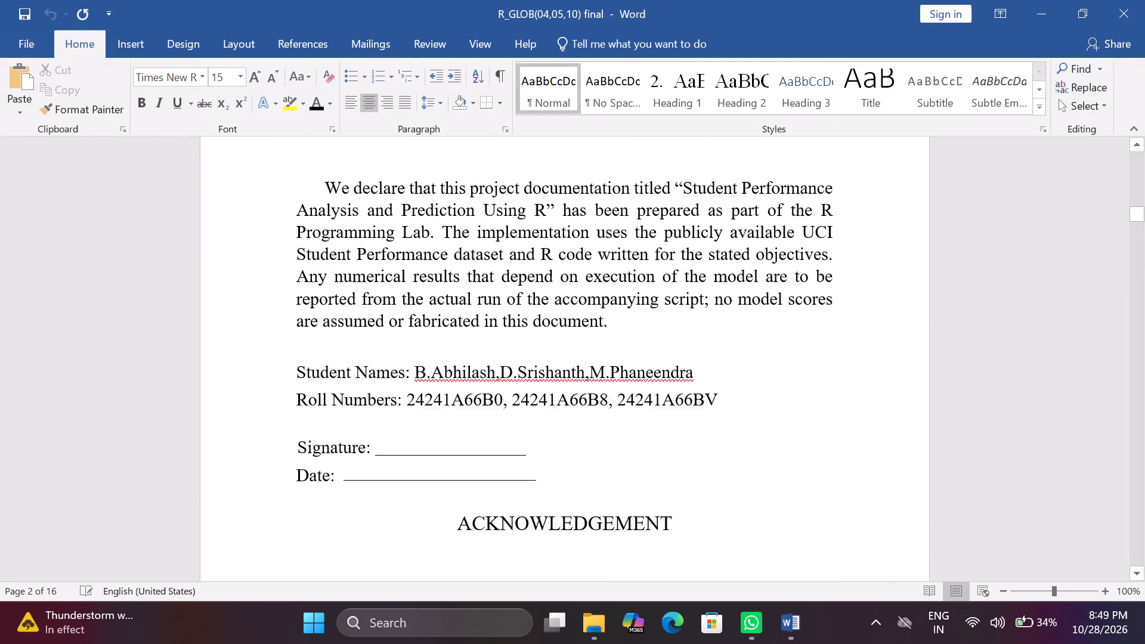
scroll(585, 259, "down", 1)
scroll(543, 281, "down", 2)
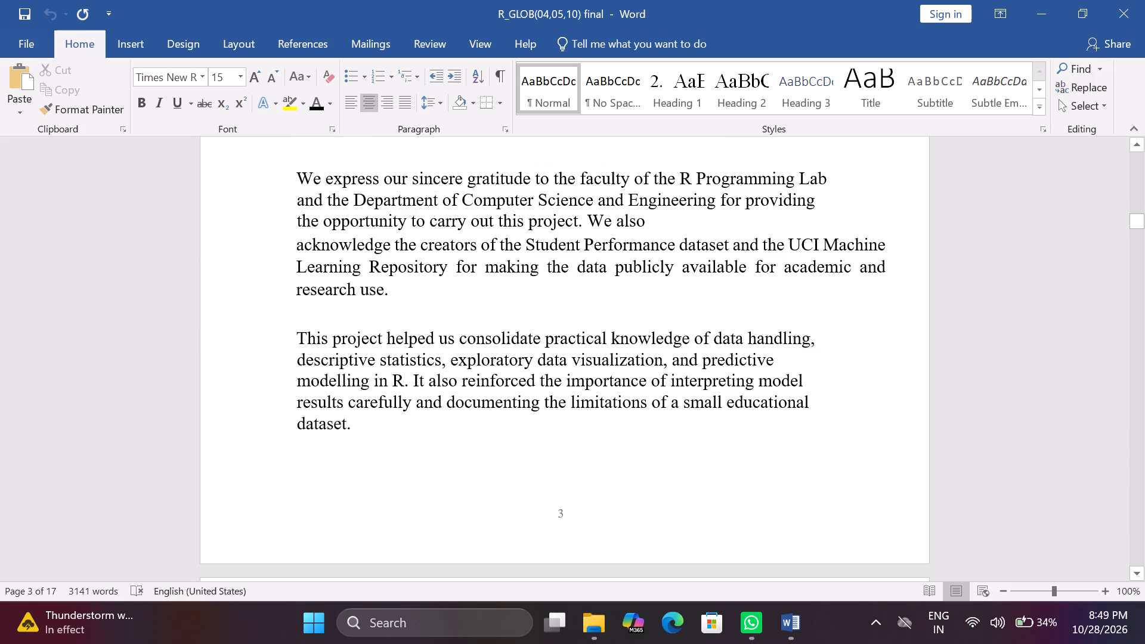
scroll(543, 281, "down", 6)
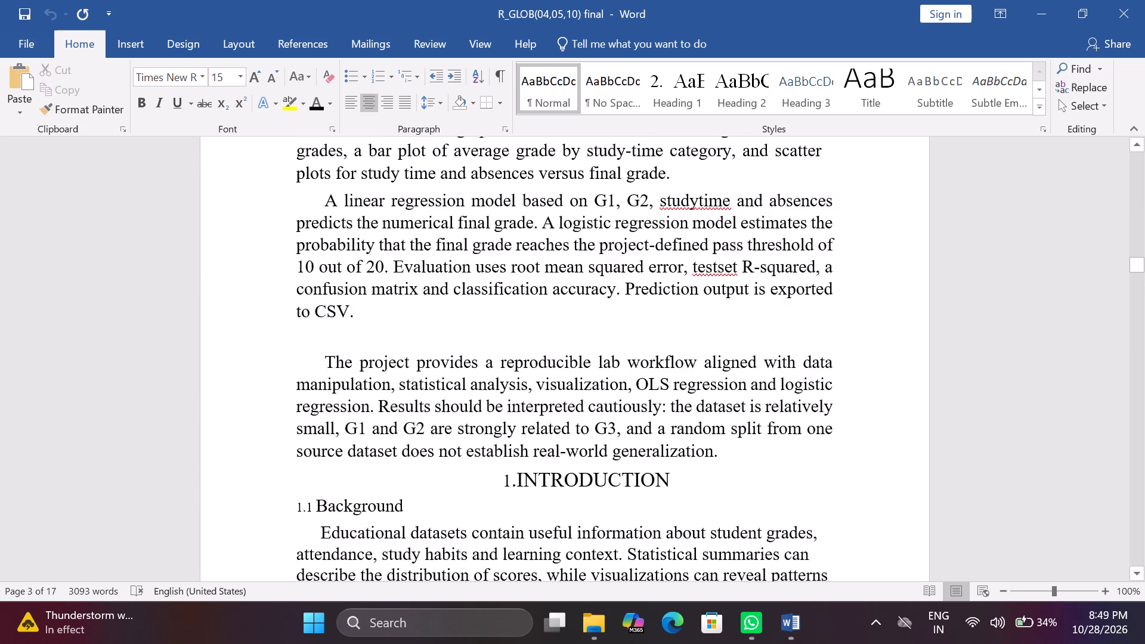
scroll(543, 281, "up", 1)
scroll(543, 281, "down", 1)
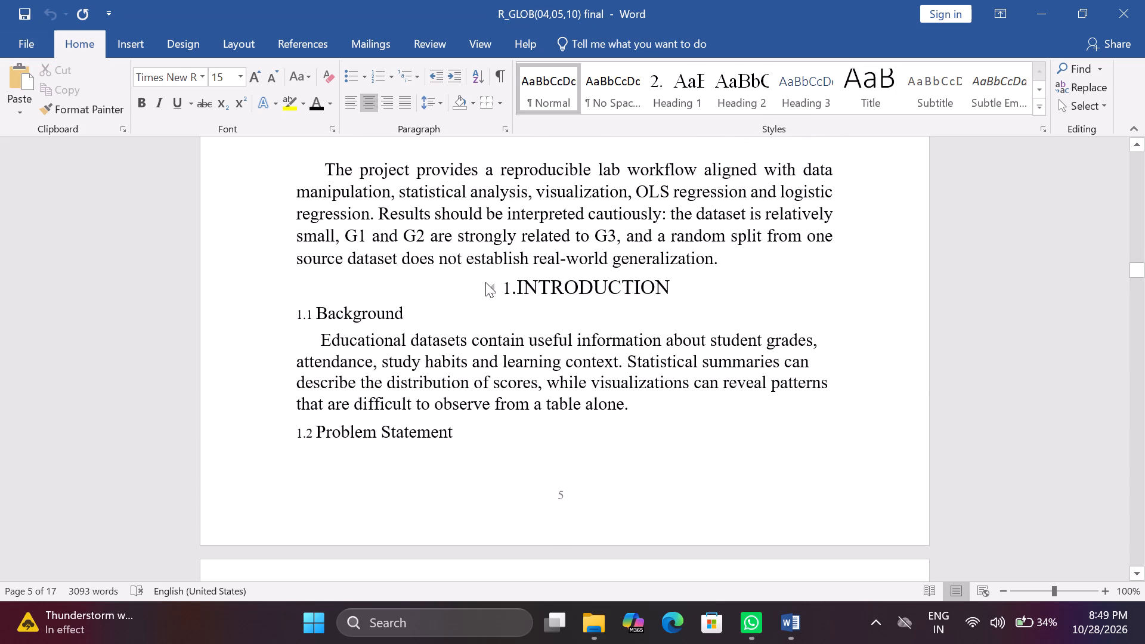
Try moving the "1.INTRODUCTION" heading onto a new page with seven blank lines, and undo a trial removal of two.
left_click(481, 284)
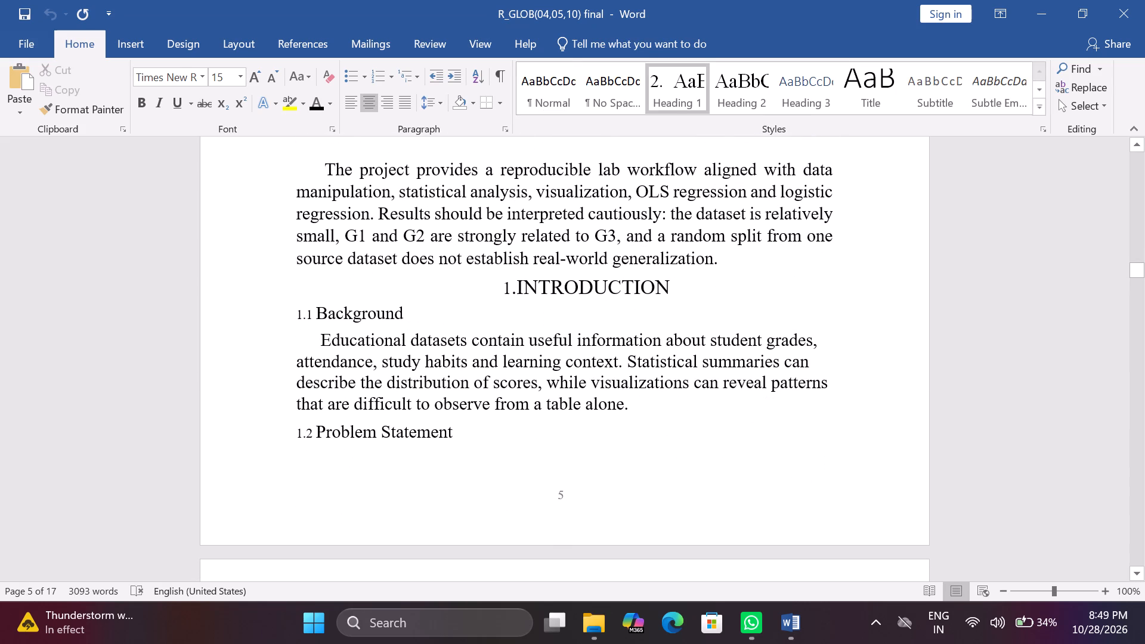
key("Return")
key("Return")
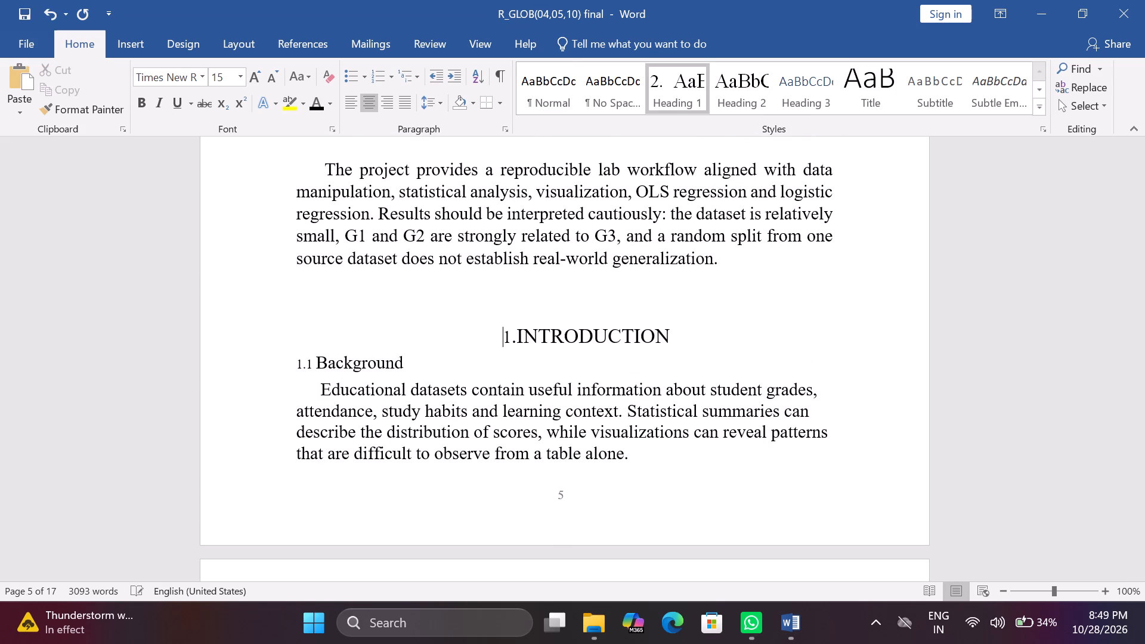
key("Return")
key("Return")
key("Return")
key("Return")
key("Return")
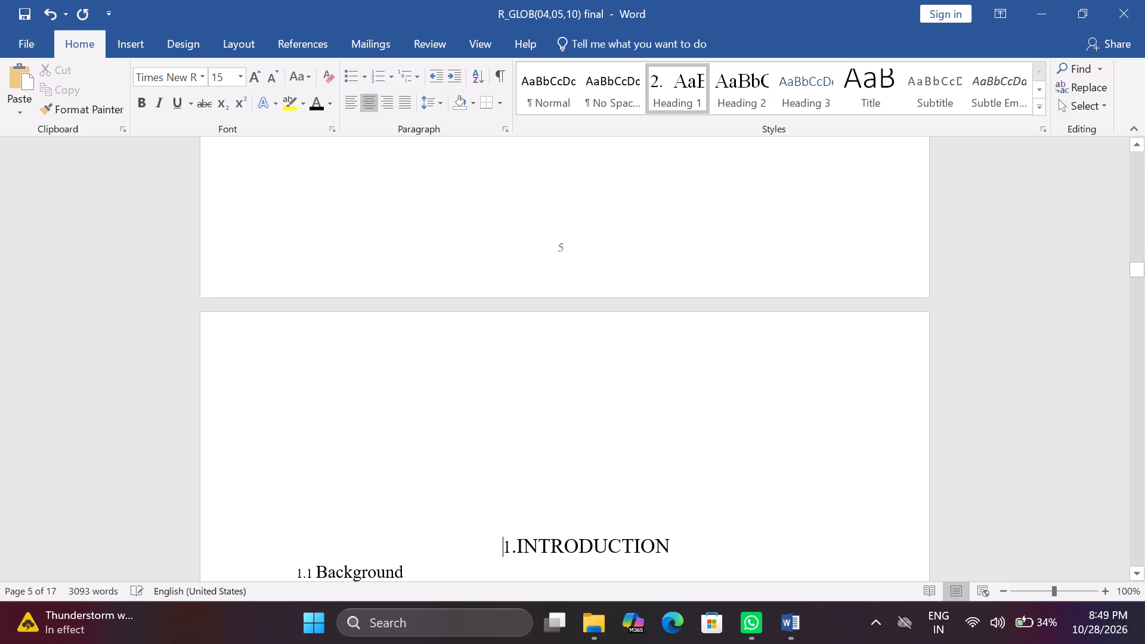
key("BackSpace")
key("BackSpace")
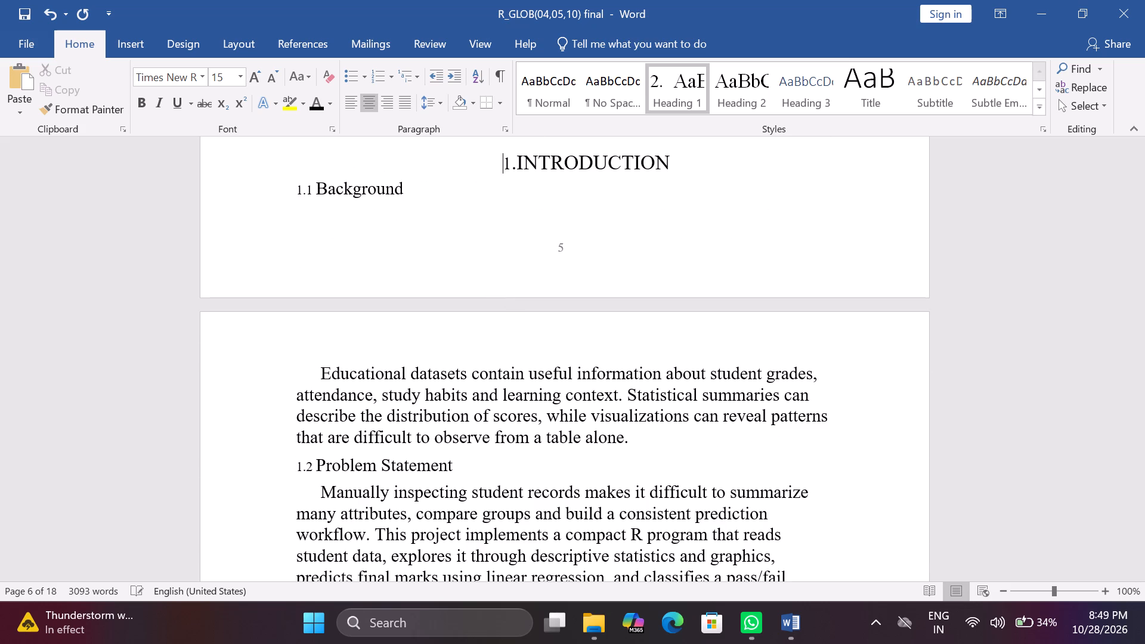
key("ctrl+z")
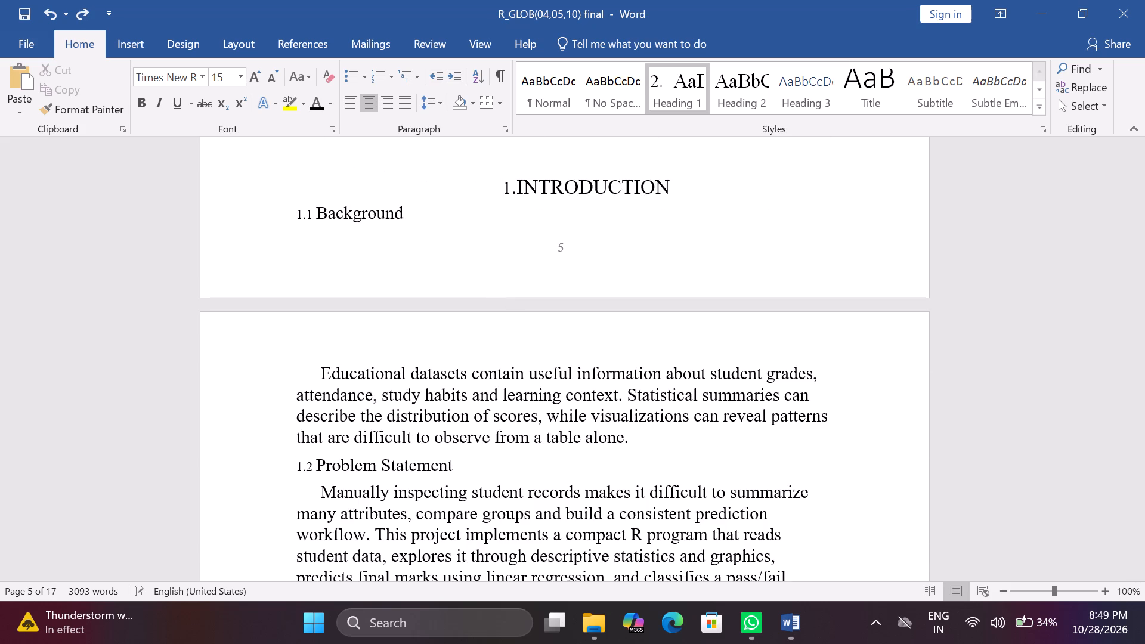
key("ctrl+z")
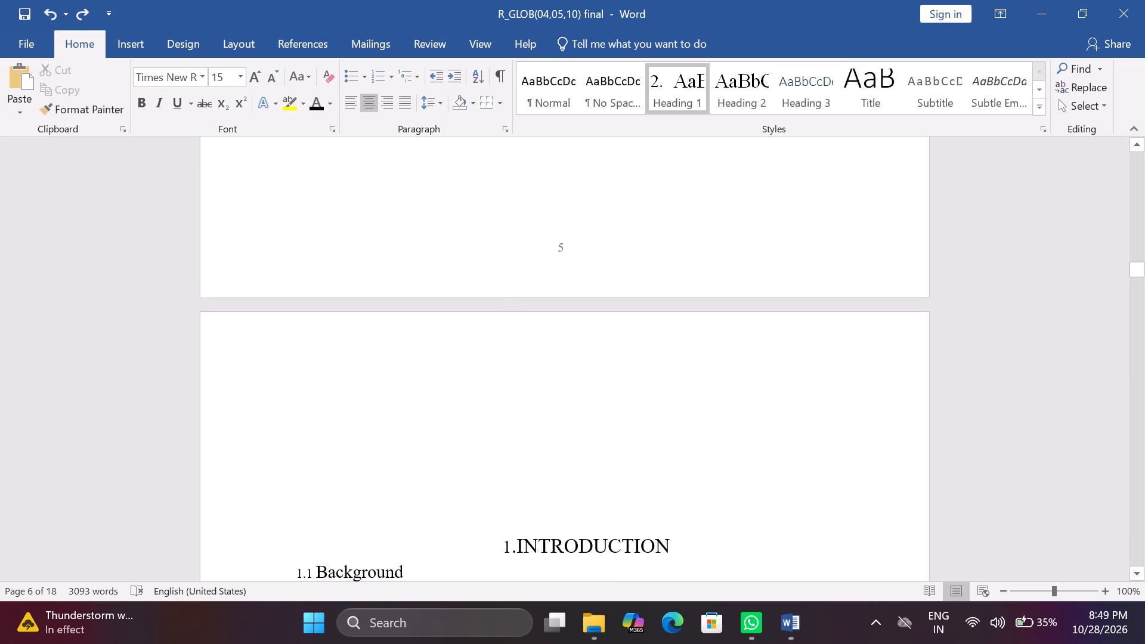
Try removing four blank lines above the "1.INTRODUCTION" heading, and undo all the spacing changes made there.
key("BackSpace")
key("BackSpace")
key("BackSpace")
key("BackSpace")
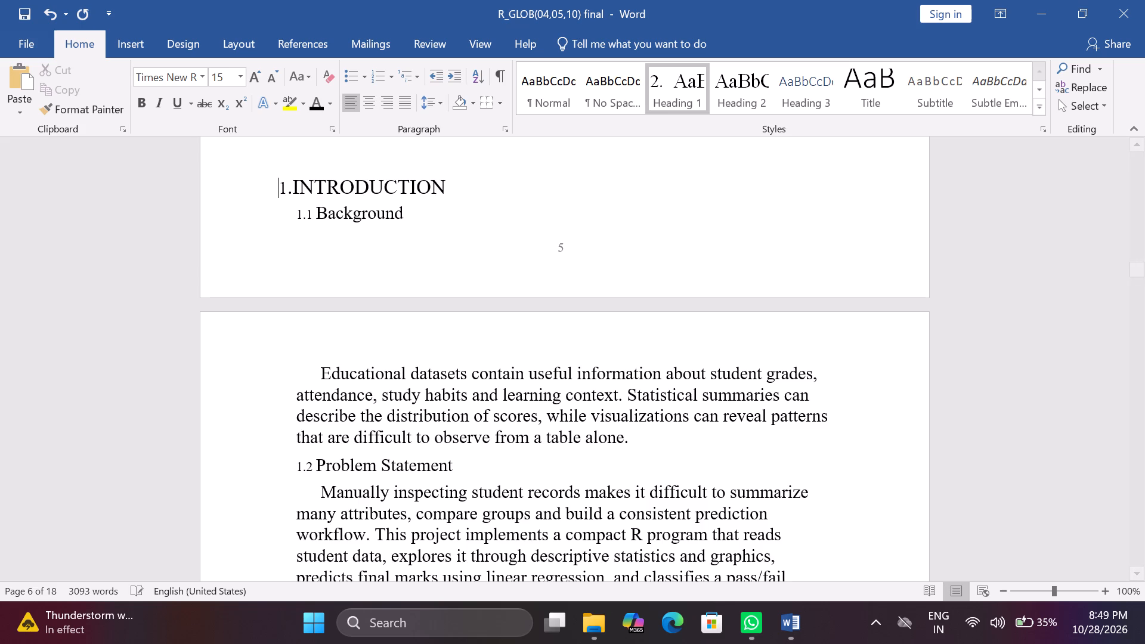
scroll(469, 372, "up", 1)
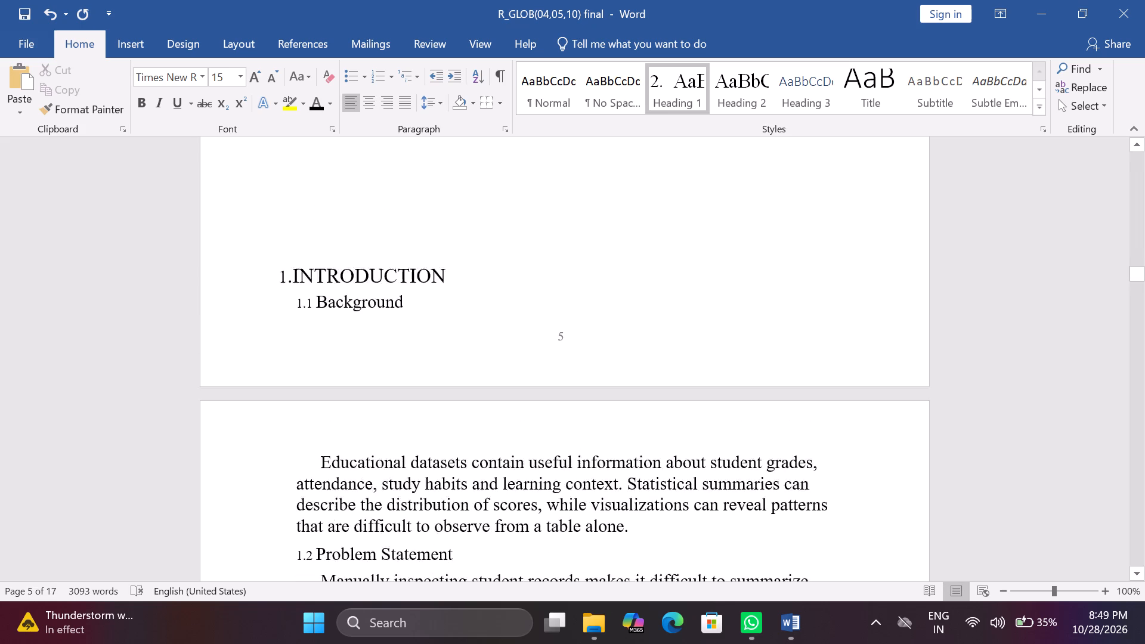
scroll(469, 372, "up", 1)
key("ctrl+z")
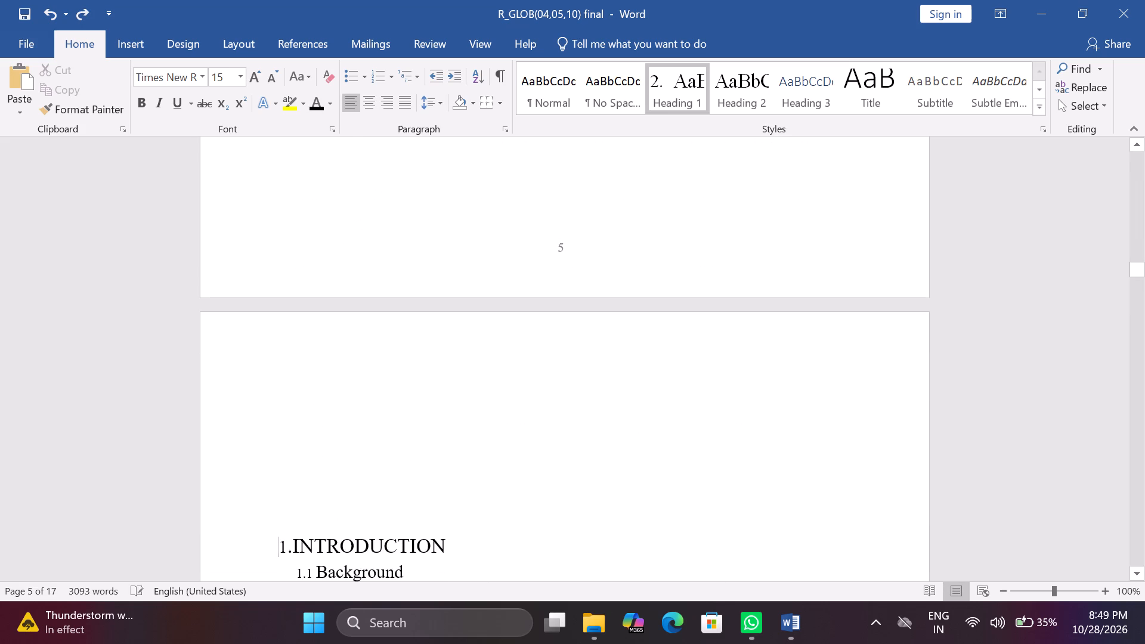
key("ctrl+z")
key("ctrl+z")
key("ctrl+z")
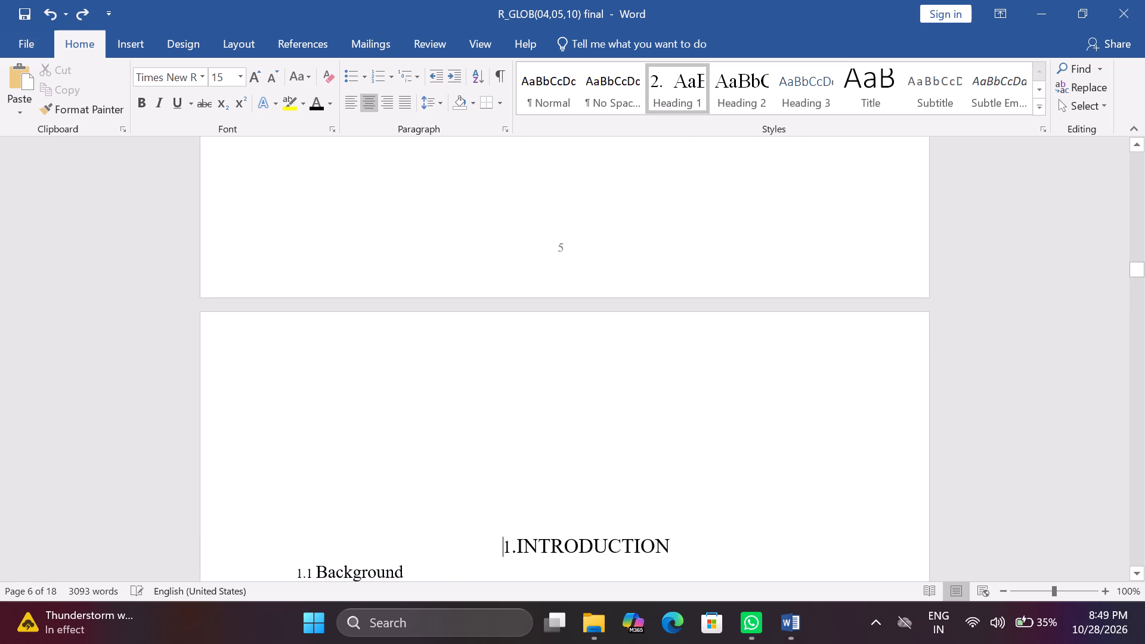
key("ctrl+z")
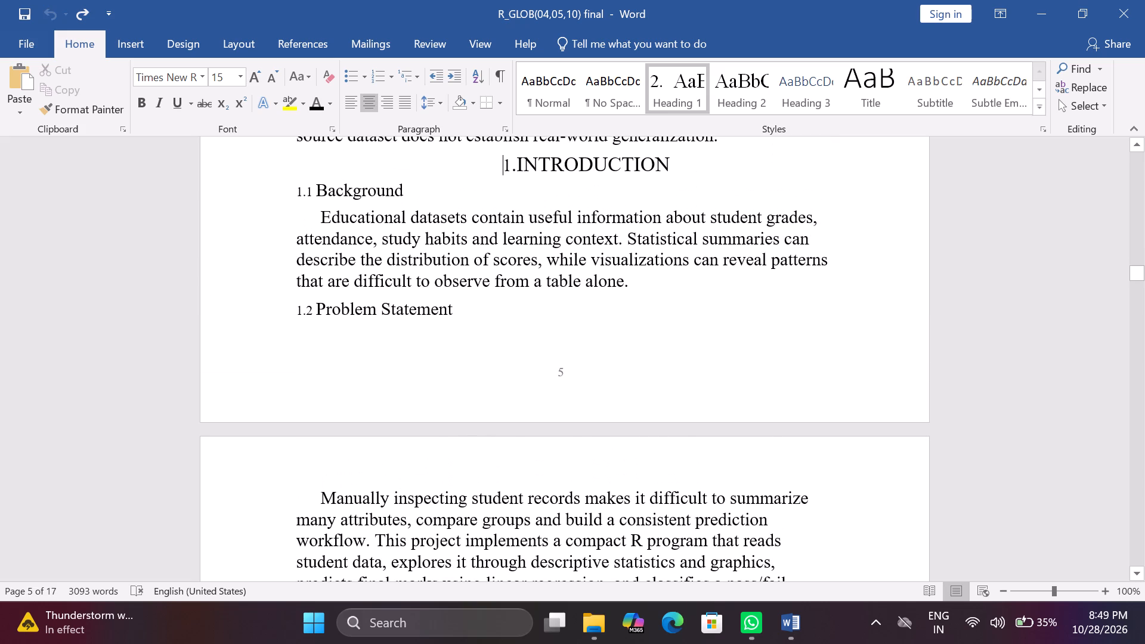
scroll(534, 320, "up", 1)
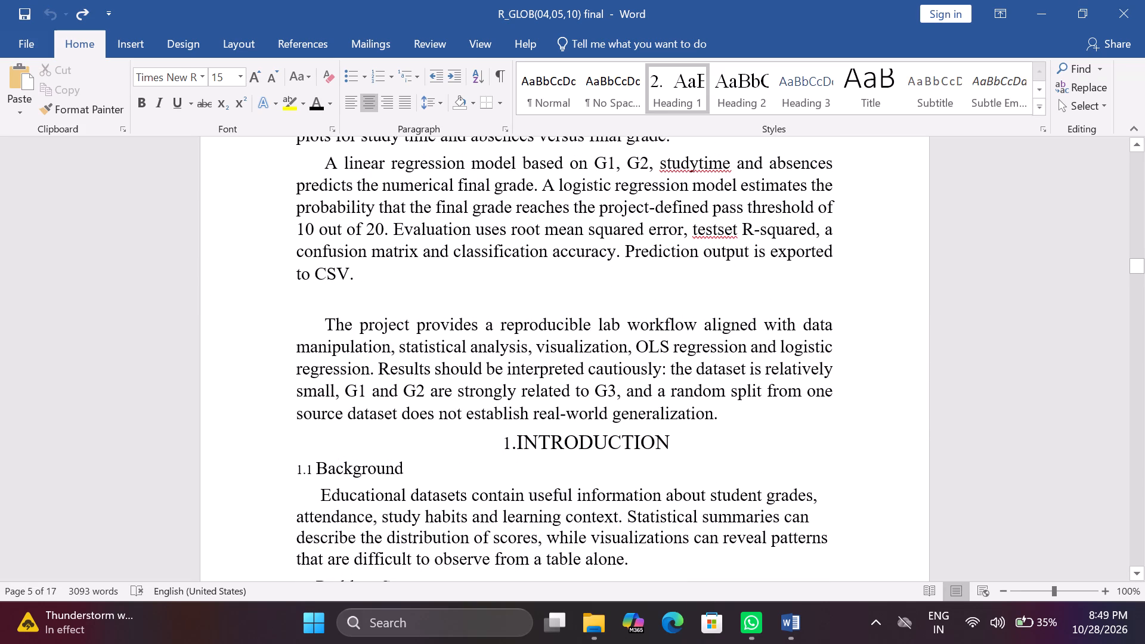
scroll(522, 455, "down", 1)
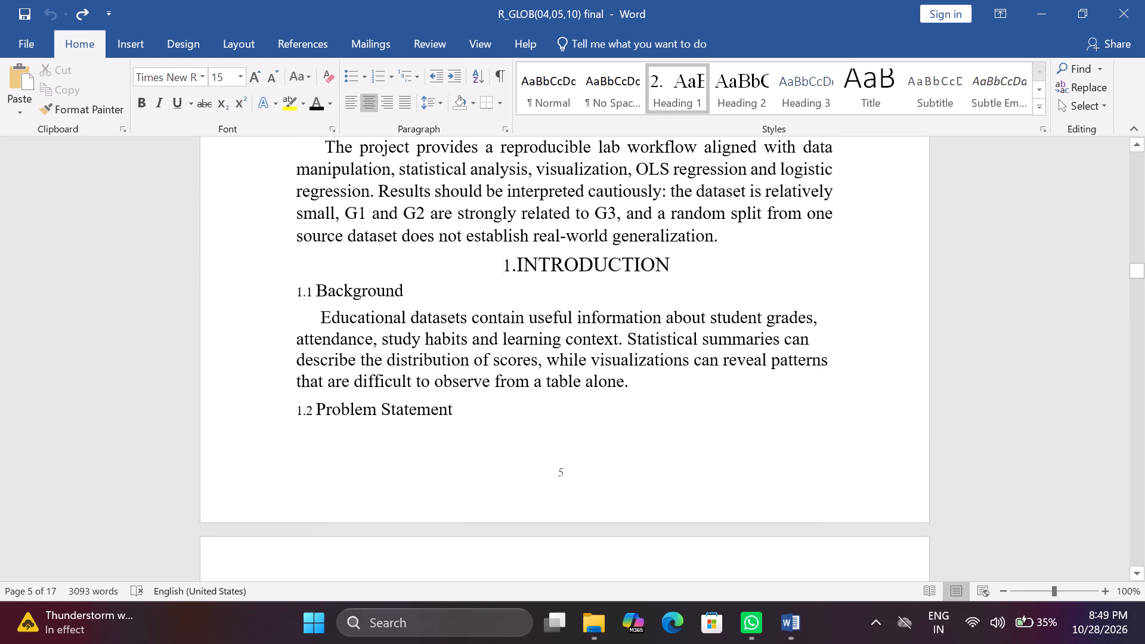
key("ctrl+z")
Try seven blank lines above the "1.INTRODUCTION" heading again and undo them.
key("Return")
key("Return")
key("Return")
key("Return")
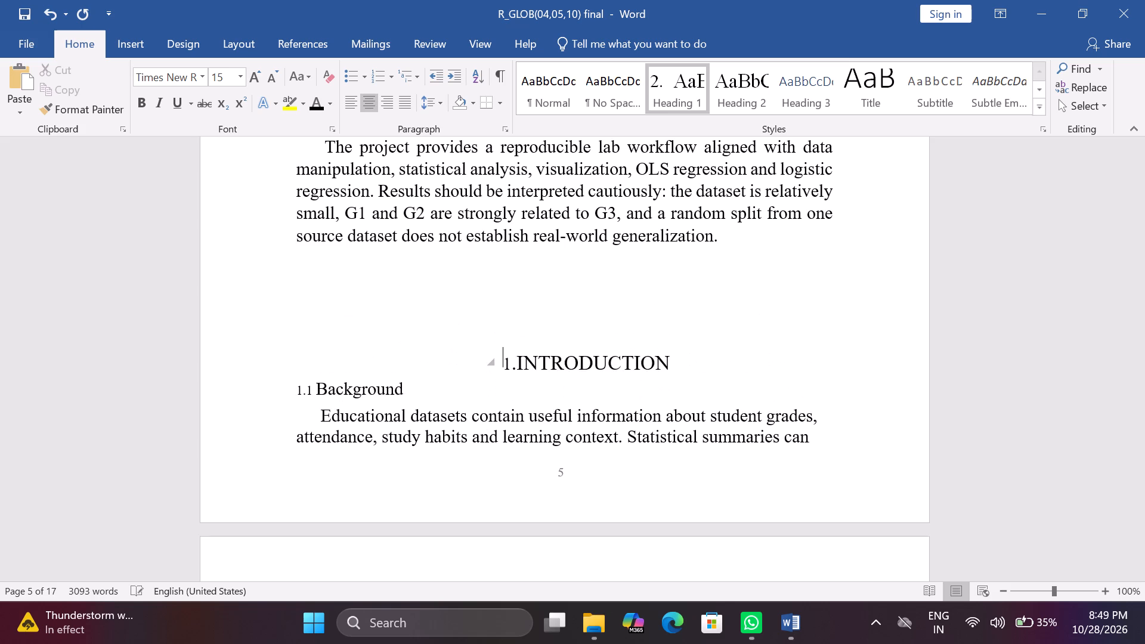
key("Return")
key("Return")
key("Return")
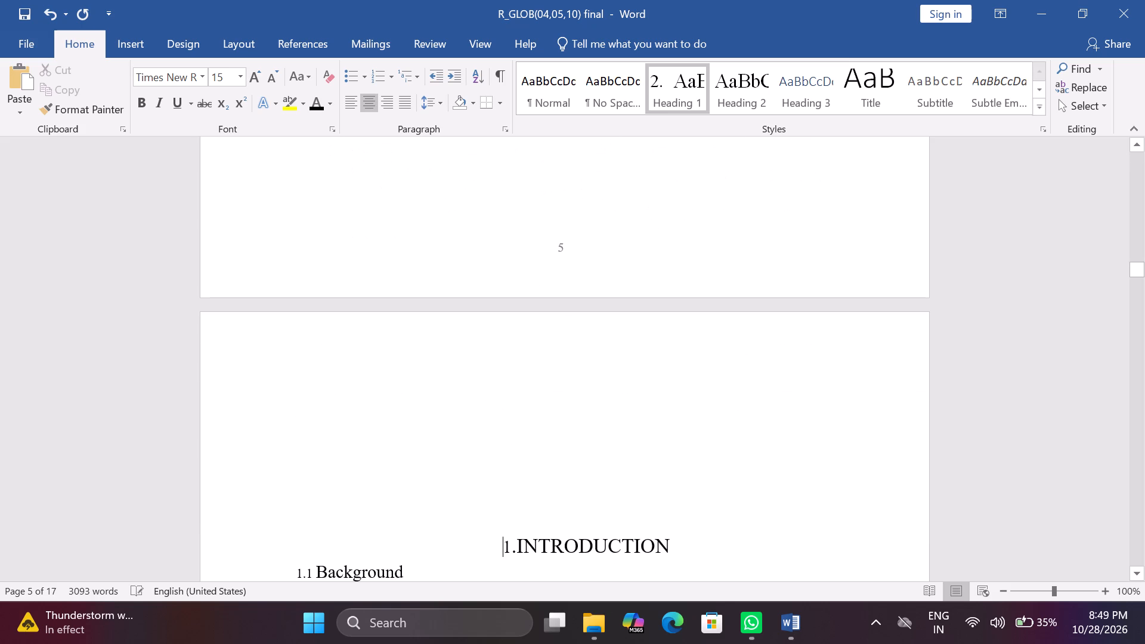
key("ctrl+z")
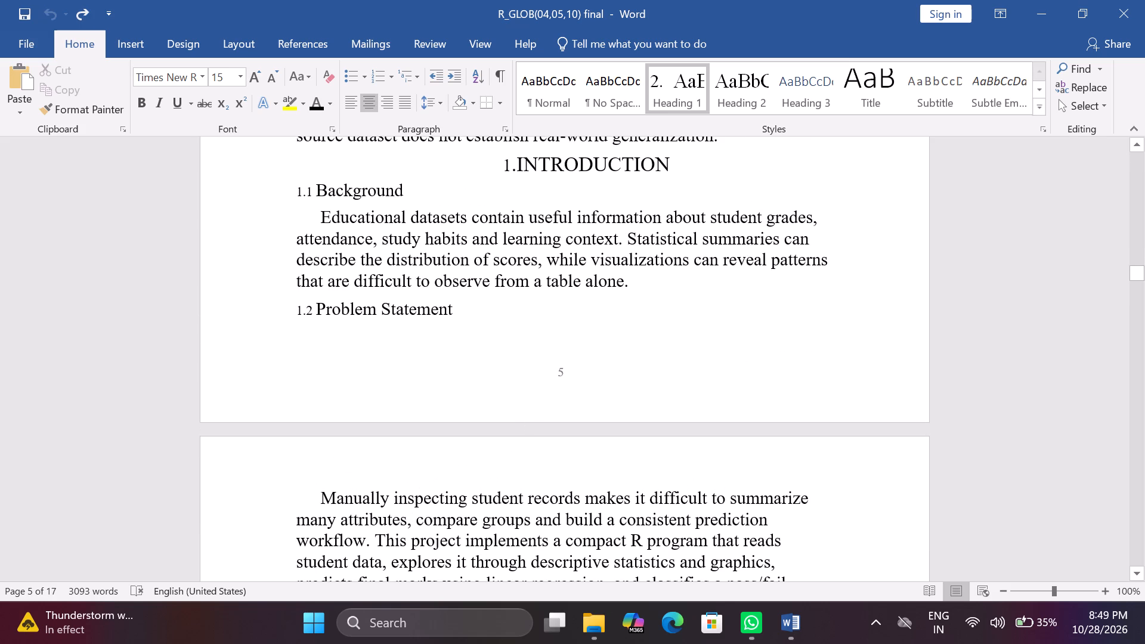
Insert five blank lines between the Abstract's last paragraph and the "1.INTRODUCTION" heading.
key("Return")
key("Return")
key("Return")
key("Return")
key("Return")
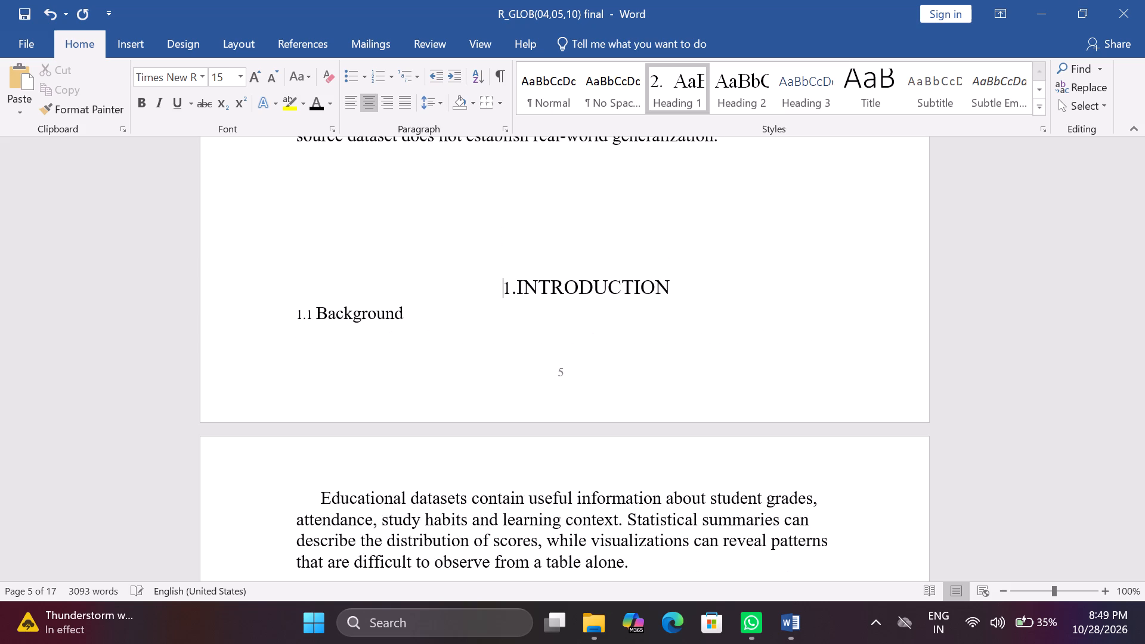
Delete the "1.4 Scope" heading and paragraph together with the "1.5 Course Outcome Mapping" heading, leaving the course outcome table in place.
scroll(587, 328, "down", 3)
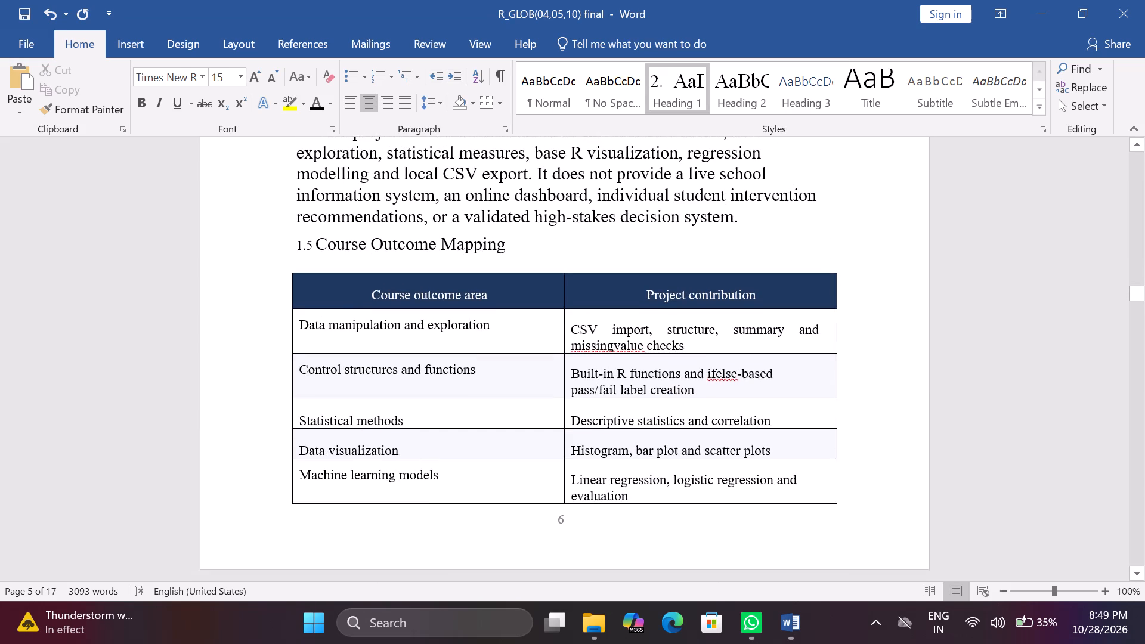
scroll(587, 328, "down", 1)
scroll(587, 328, "up", 1)
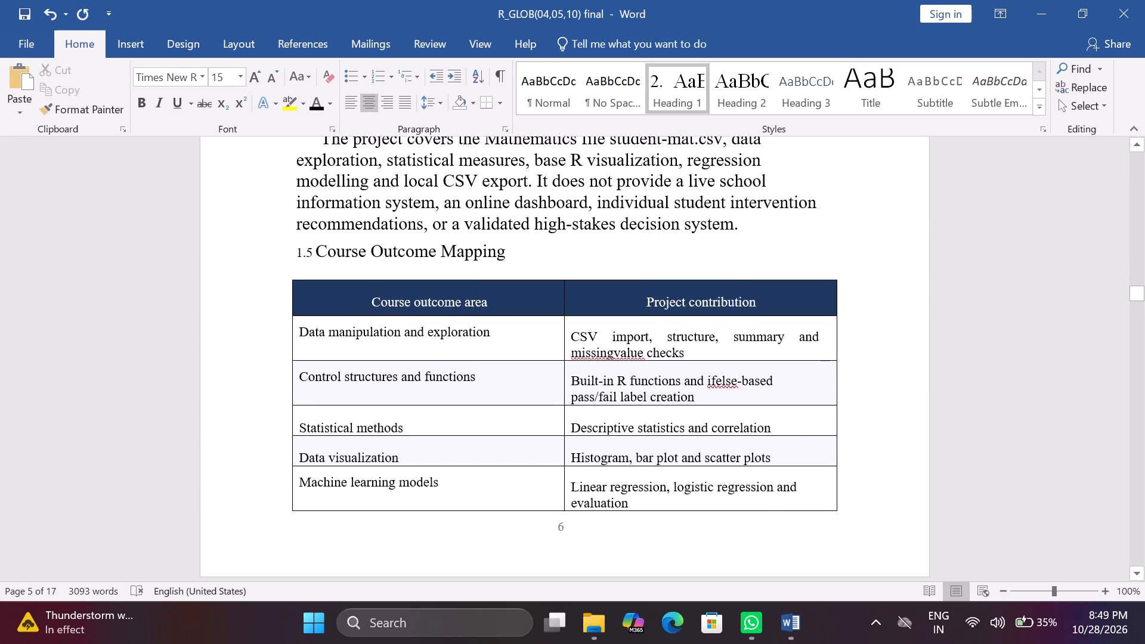
scroll(587, 328, "up", 2)
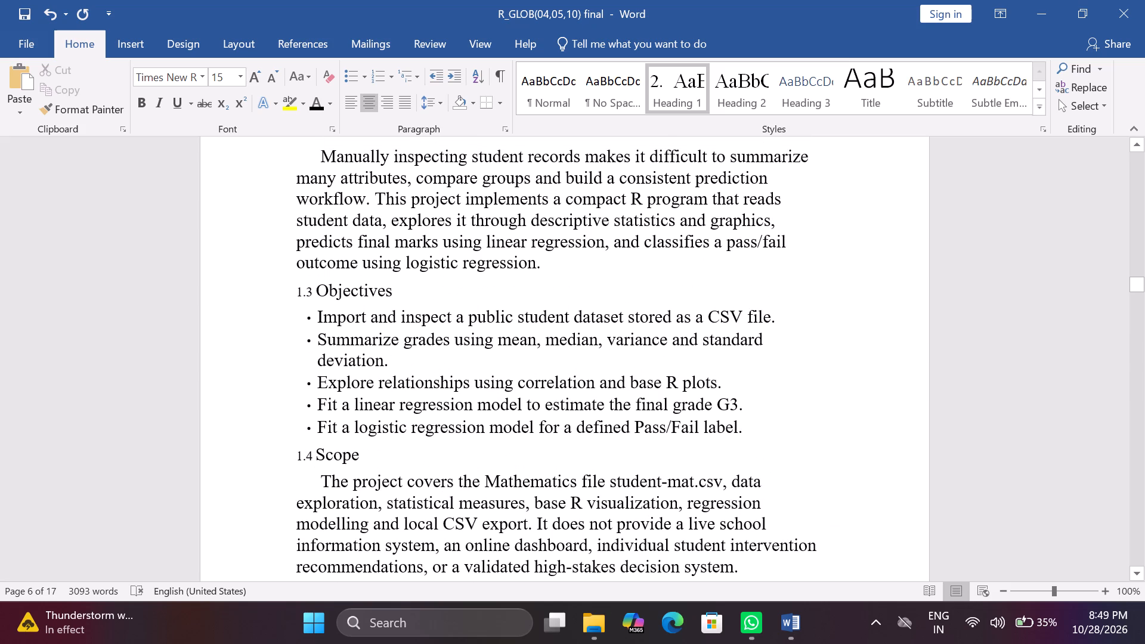
scroll(332, 422, "down", 1)
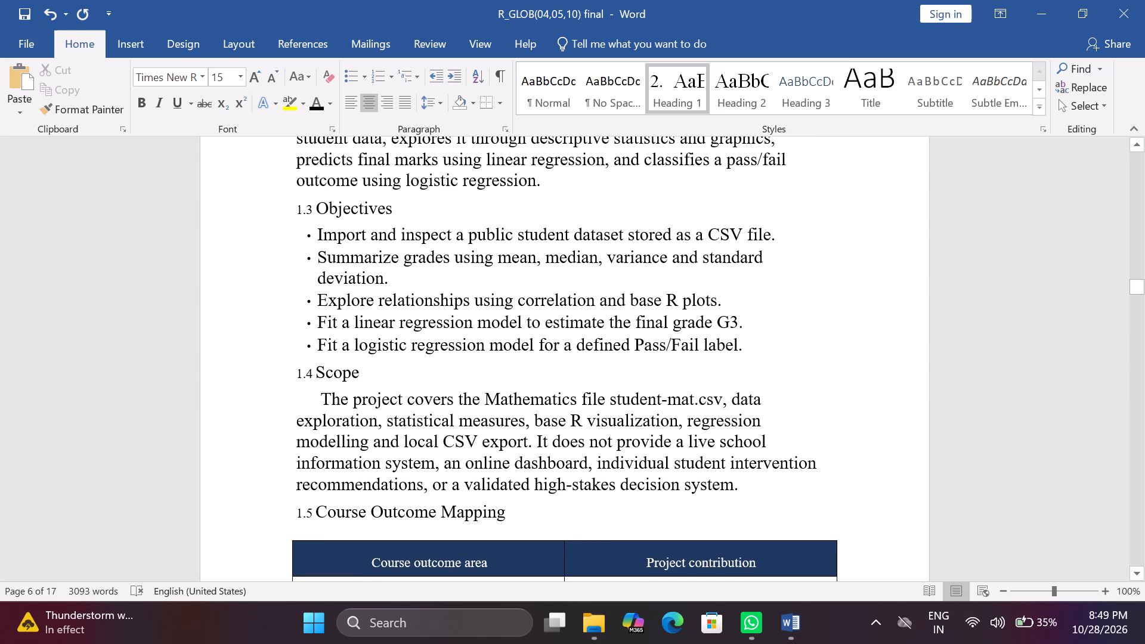
left_click(323, 397)
left_click_drag(323, 397, 651, 504)
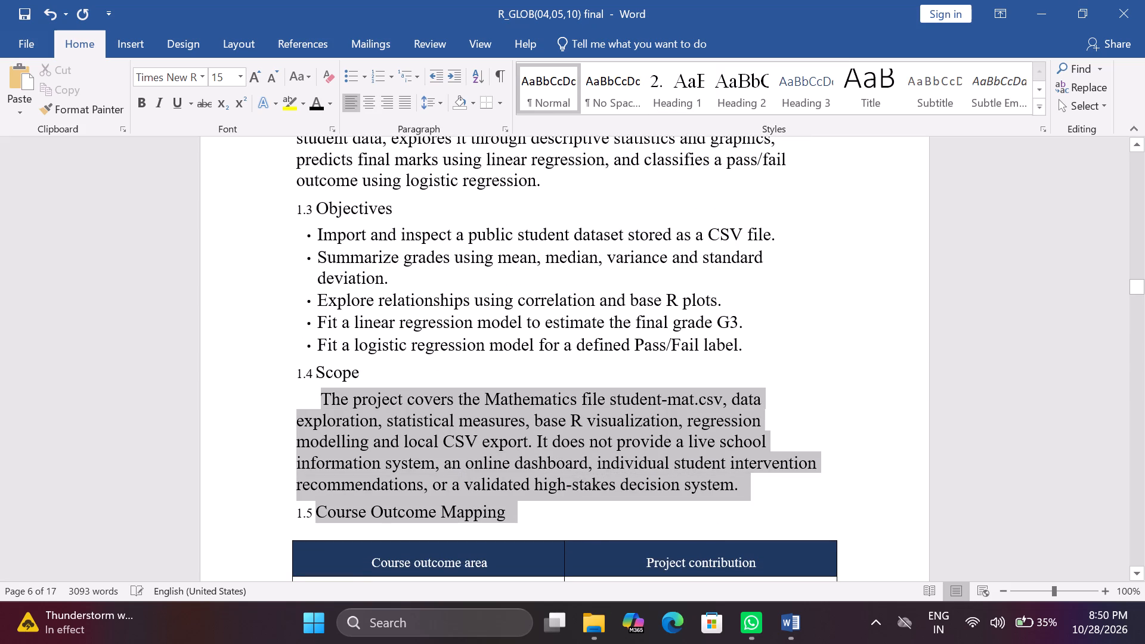
left_click_drag(651, 504, 735, 504)
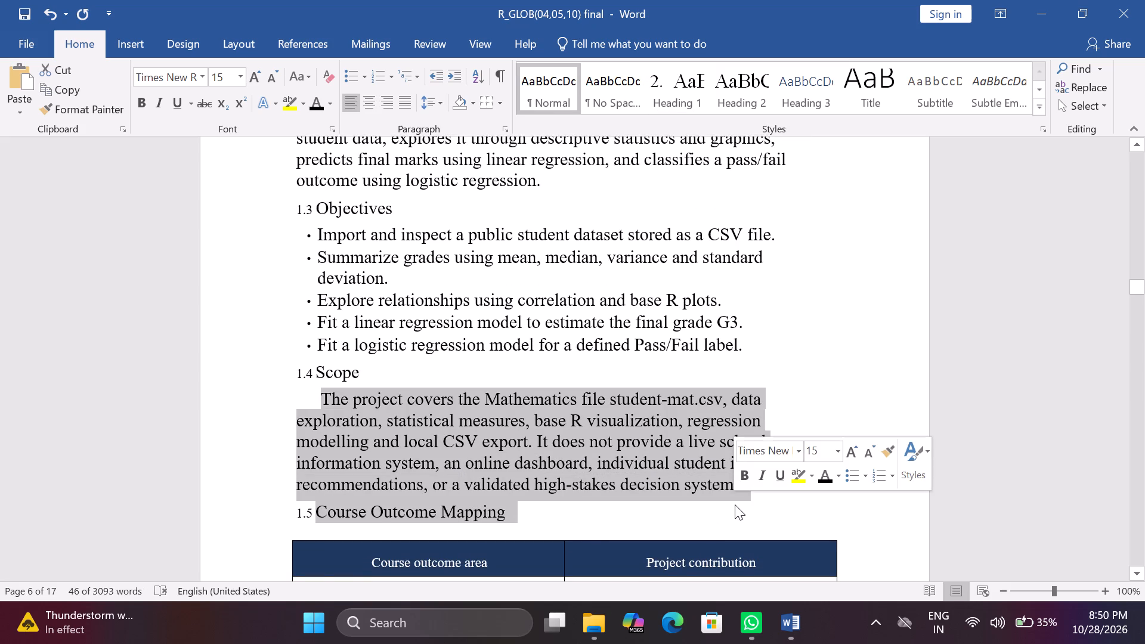
key("BackSpace")
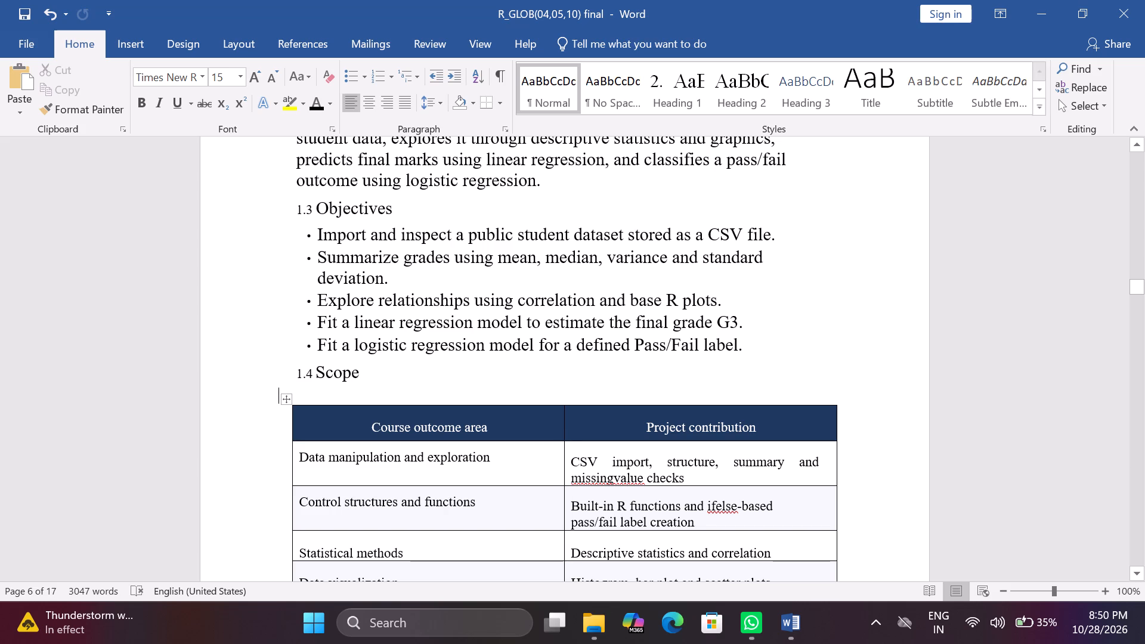
left_click(360, 366)
left_click_drag(360, 366, 286, 369)
key("BackSpace")
key("BackSpace")
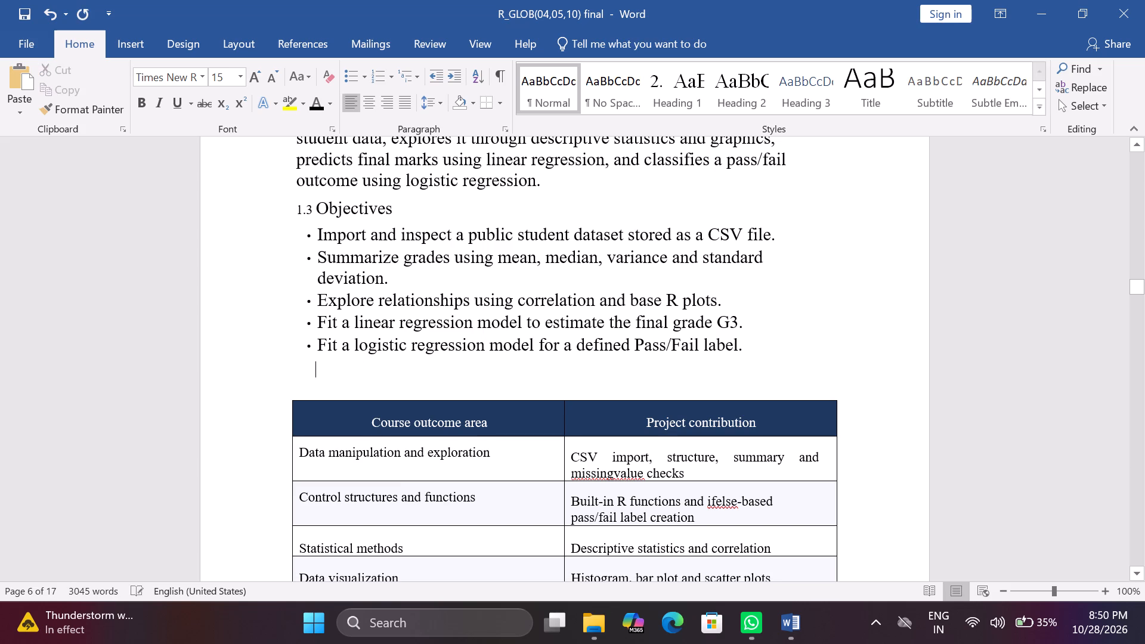
Insert two blank lines above the "1.INTRODUCTION" heading and remove one of them again.
scroll(453, 292, "up", 4)
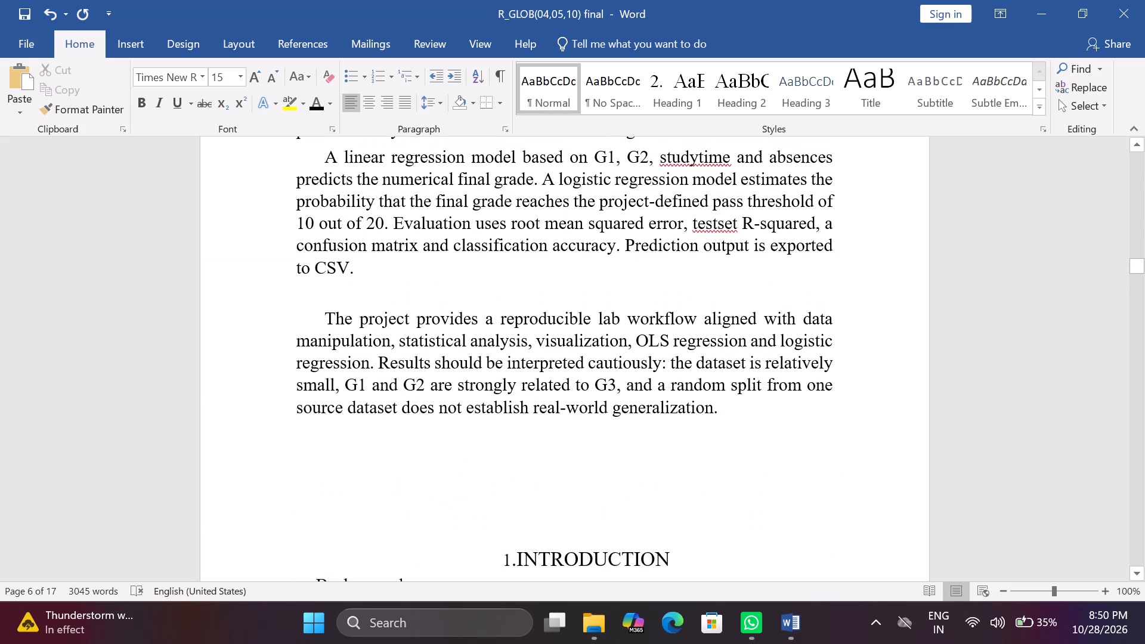
left_click(508, 447)
scroll(508, 447, "down", 1)
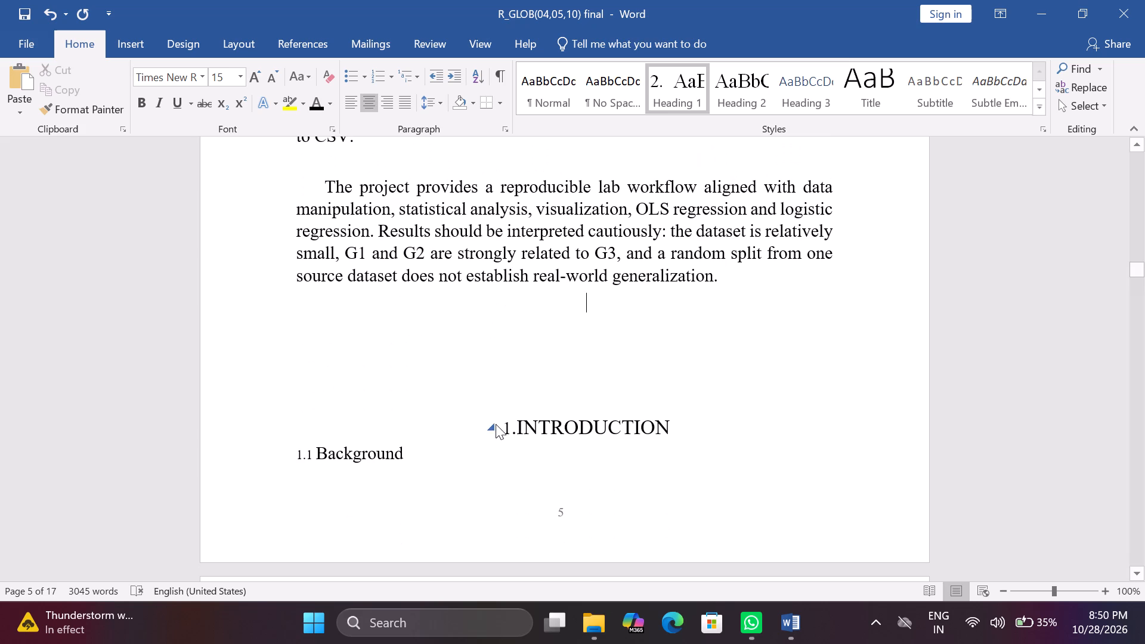
left_click(497, 423)
left_click(482, 423)
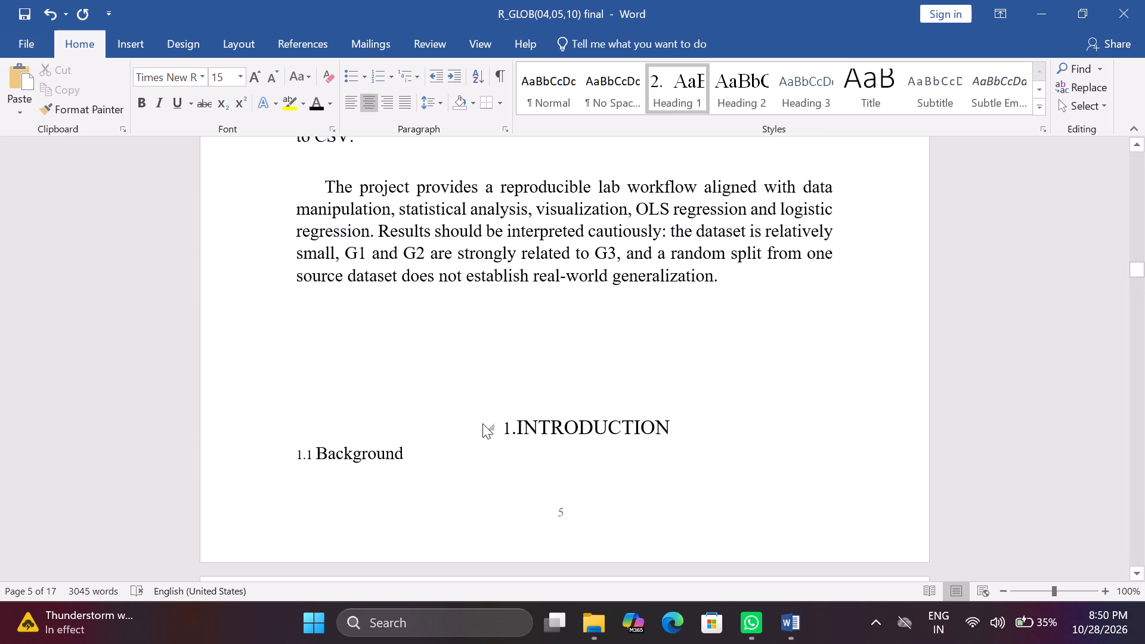
left_click(471, 428)
key("Return")
key("Return")
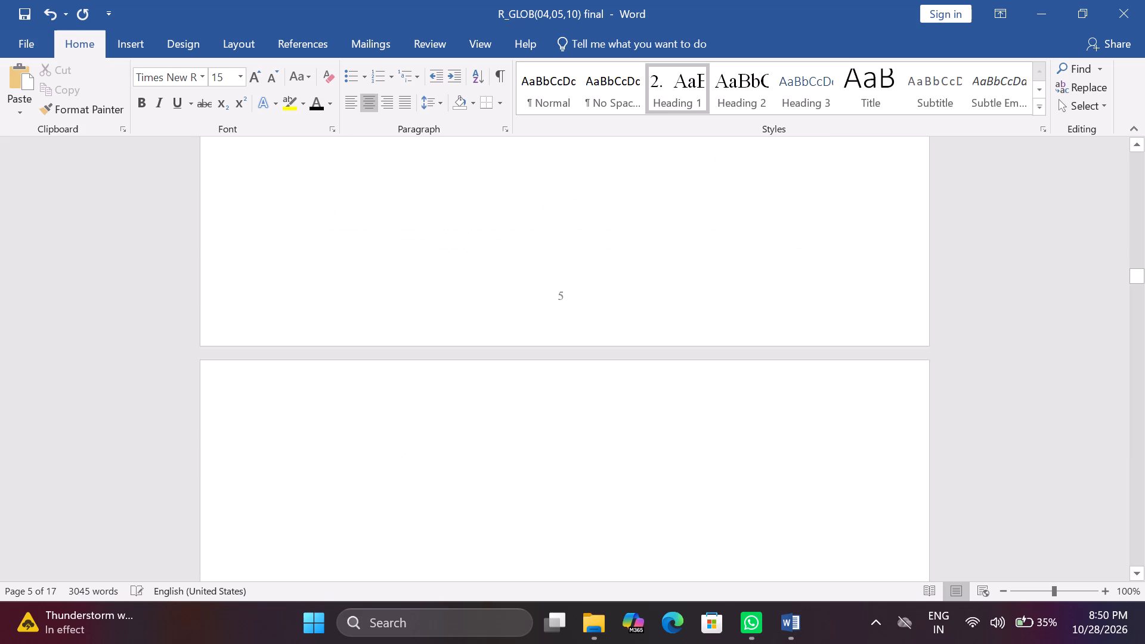
scroll(497, 446, "down", 6)
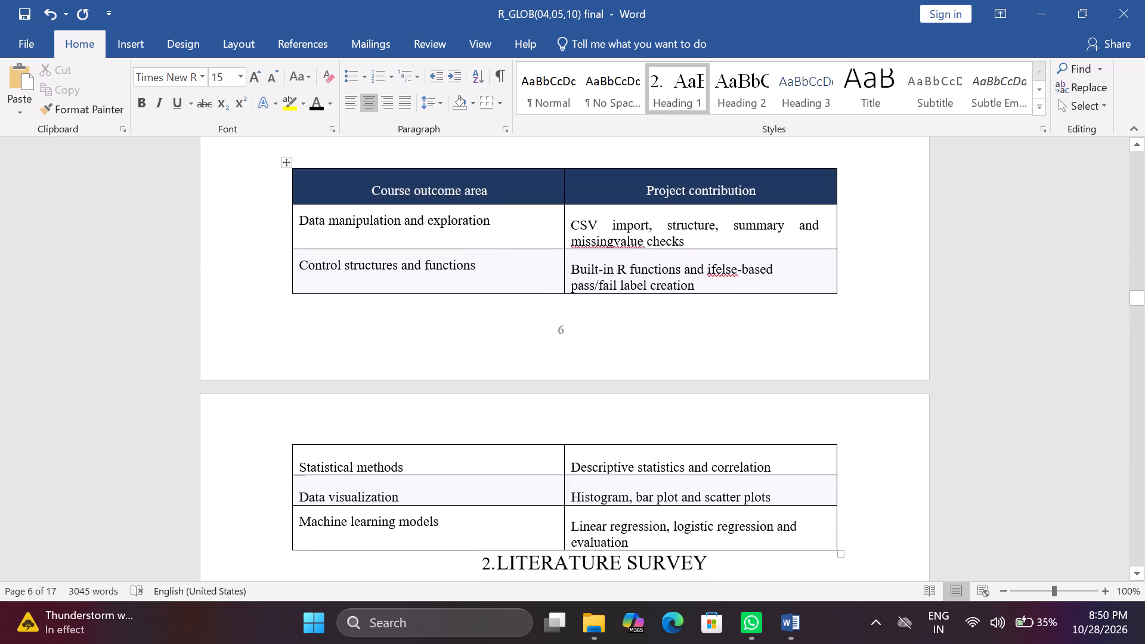
scroll(497, 446, "up", 5)
scroll(497, 446, "down", 1)
key("BackSpace")
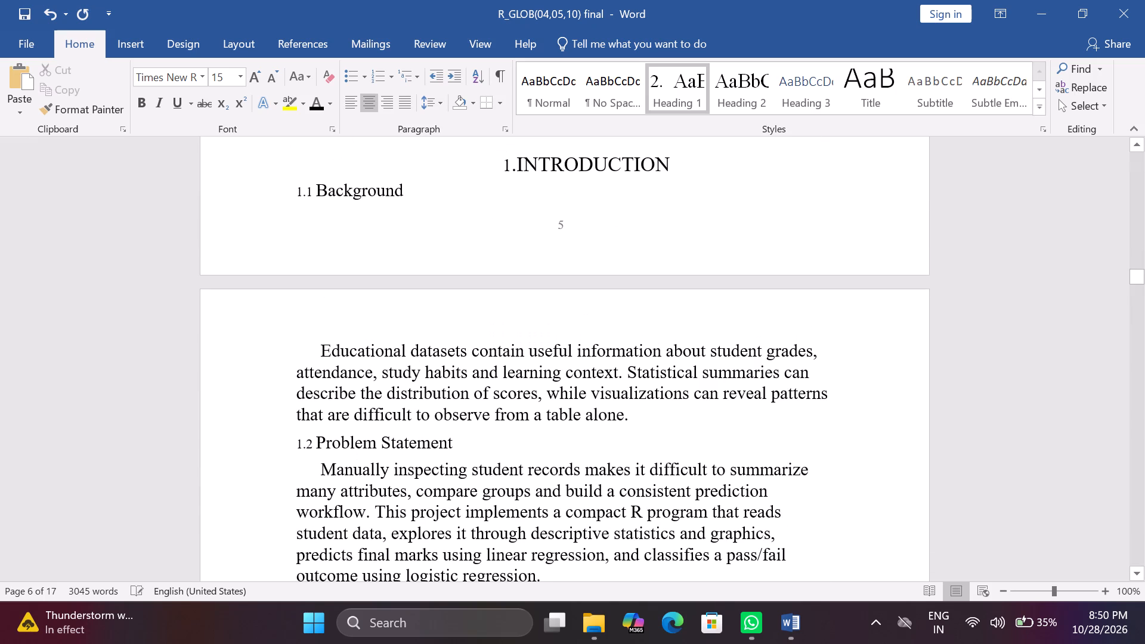
Copy the "1.INTRODUCTION" heading on page 5 for reuse and delete it from there.
left_click(672, 160)
left_click_drag(672, 160, 495, 162)
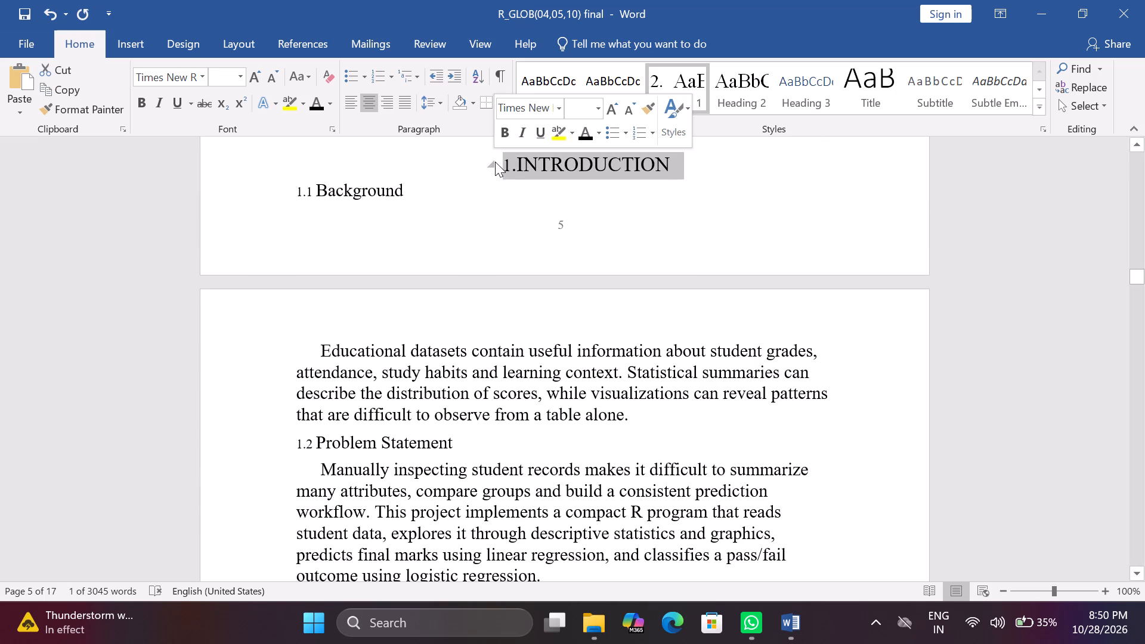
key("ctrl+c")
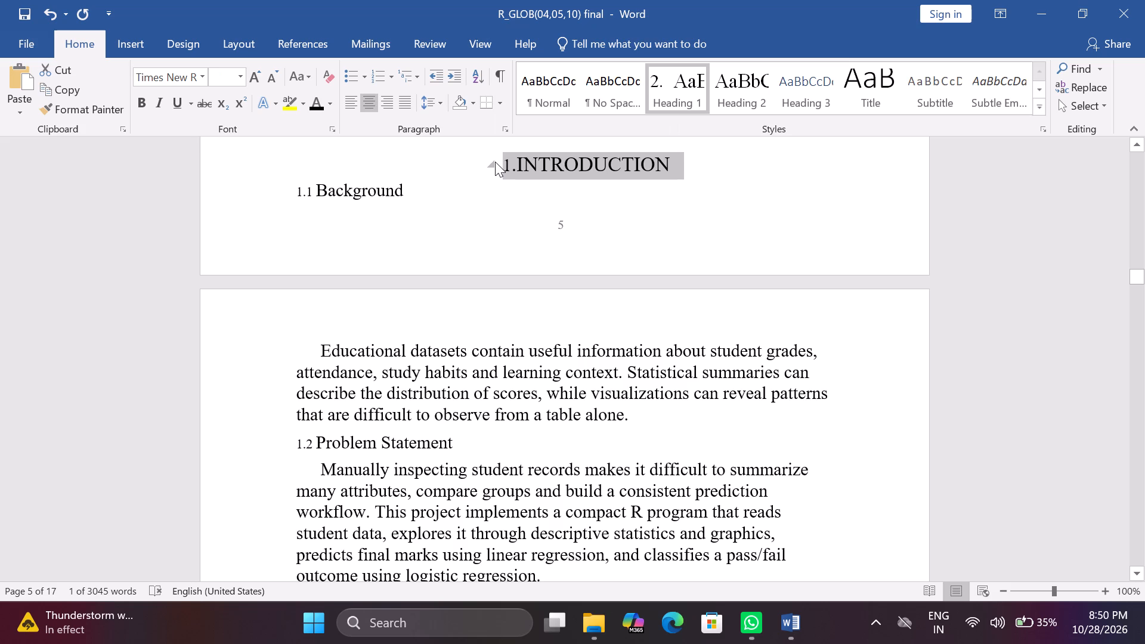
key("BackSpace")
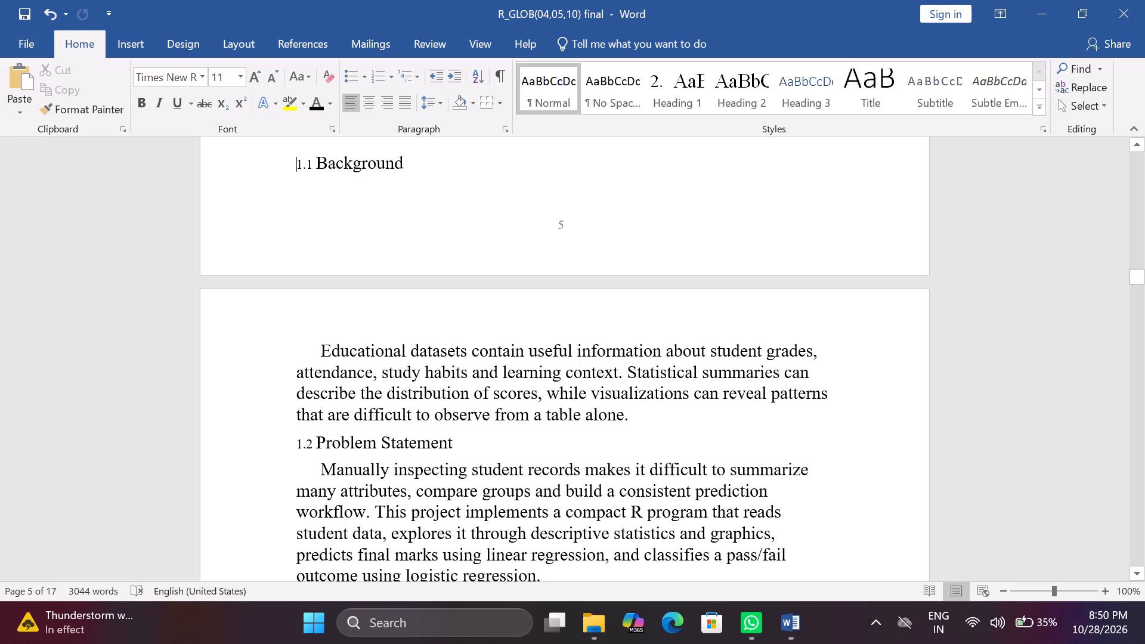
Delete the "1.1 Background" heading, including its number, from the bottom of page 5.
left_click(427, 164)
key("BackSpace")
key("BackSpace")
key("BackSpace")
key("BackSpace")
key("BackSpace")
key("BackSpace")
key("BackSpace")
key("BackSpace")
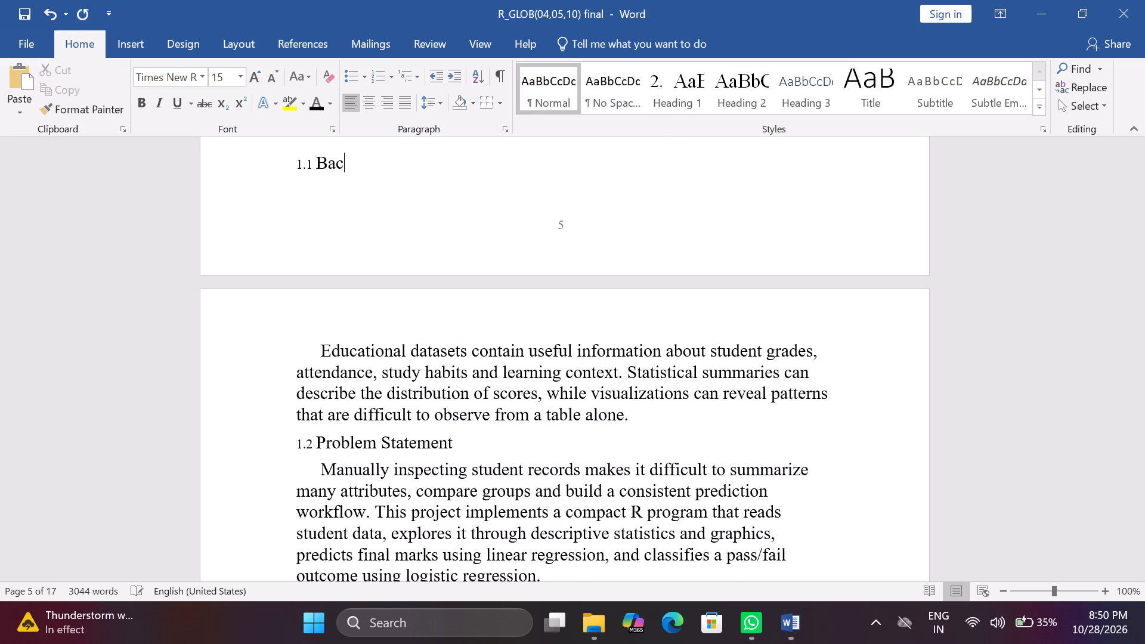
key("BackSpace")
key("BackSpace")
key("BackSpace")
key("BackSpace")
key("BackSpace")
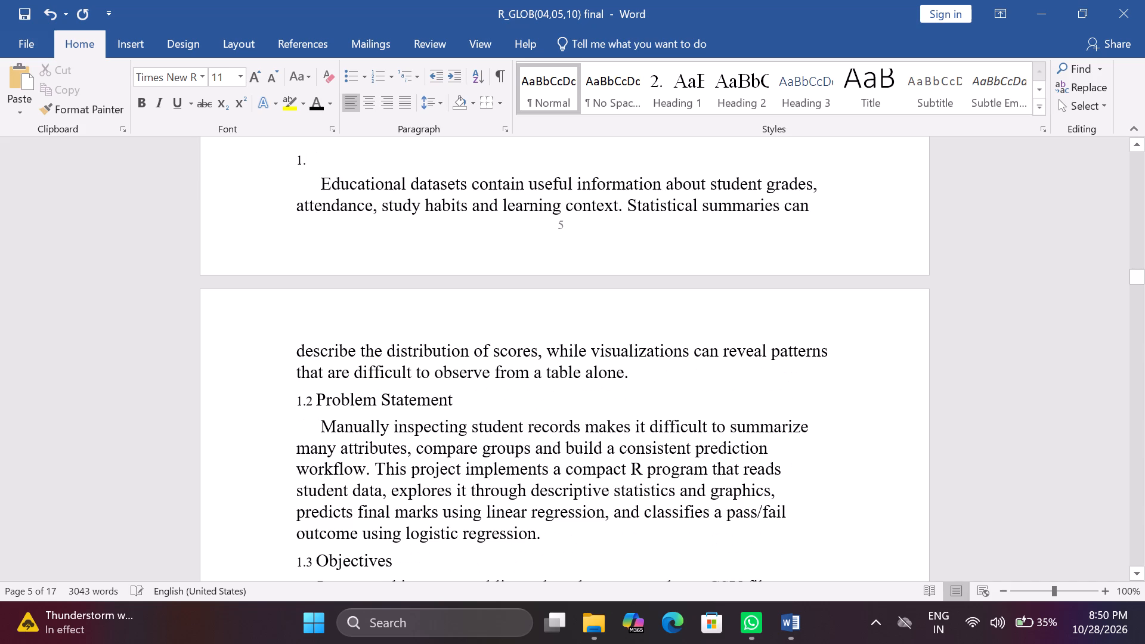
key("BackSpace")
key("BackSpace")
Insert blank lines before the "Educational datasets" paragraph to make room for a chapter heading at the top of page 6.
scroll(522, 175, "up", 2)
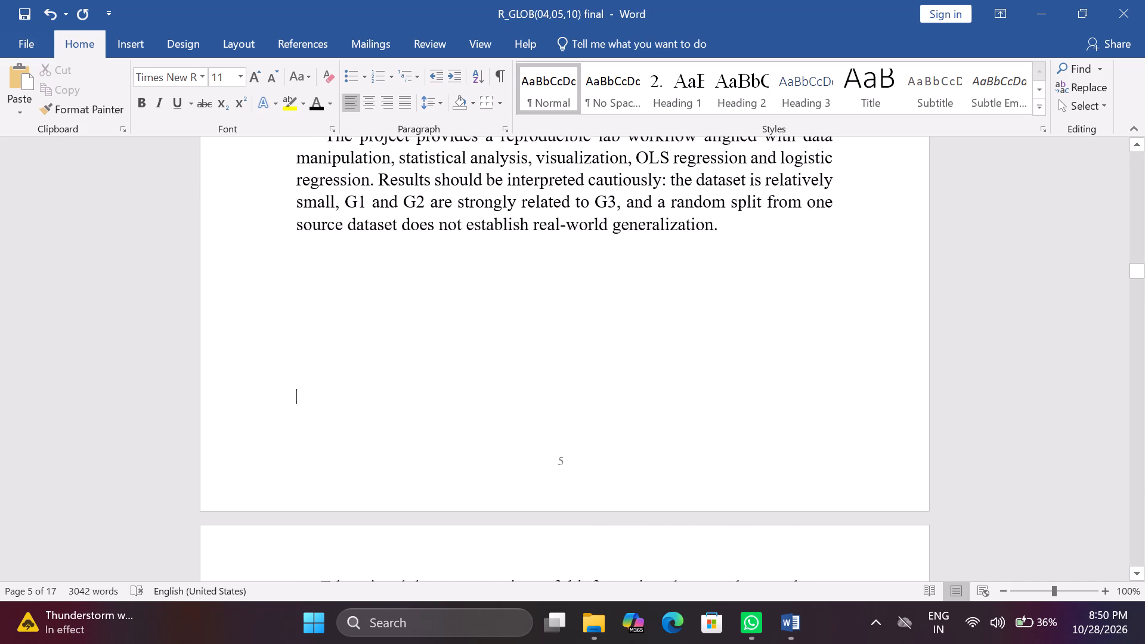
scroll(522, 175, "up", 2)
scroll(522, 175, "down", 1)
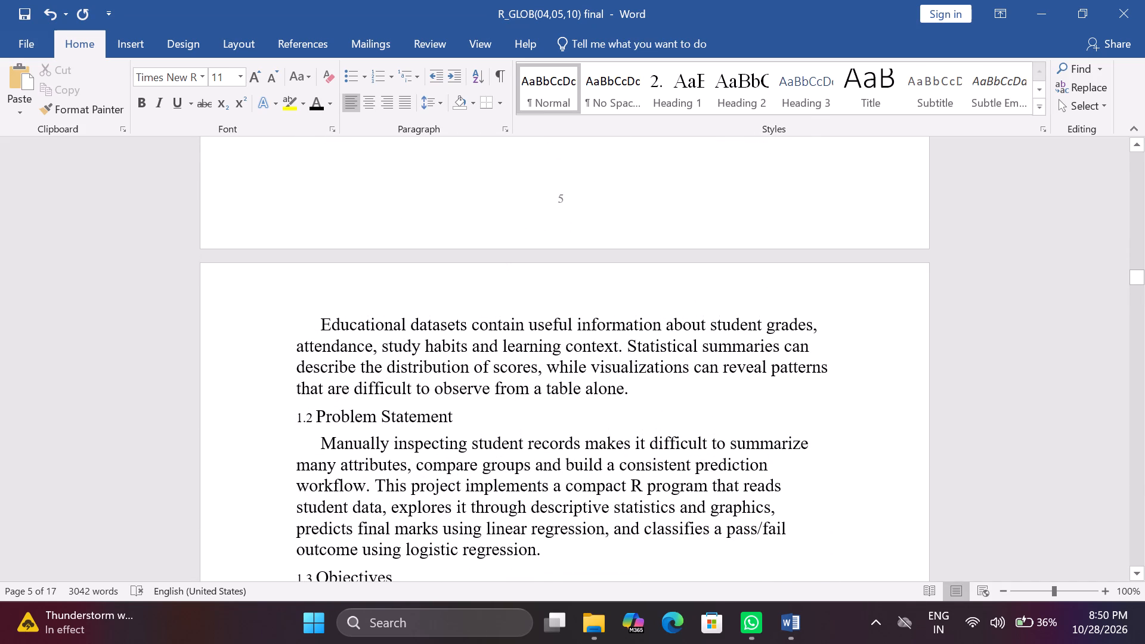
left_click(489, 295)
key("Left")
key("Left")
key("Left")
key("Left")
key("Left")
key("Left")
key("Left")
key("Left")
key("Left")
key("Left")
key("Left")
key("Left")
key("Left")
key("Left")
key("Left")
key("Left")
key("Left")
key("Left")
key("Left")
key("Left")
key("Left")
key("Left")
key("Left")
key("Left")
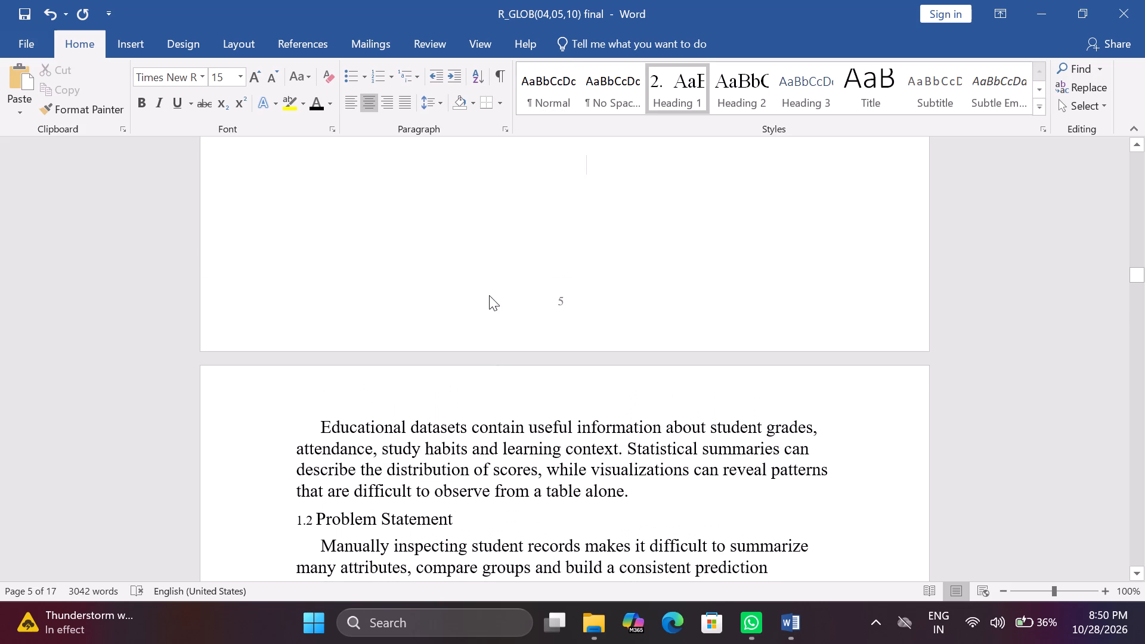
key("Right")
key("Right")
key("Right")
key("Right")
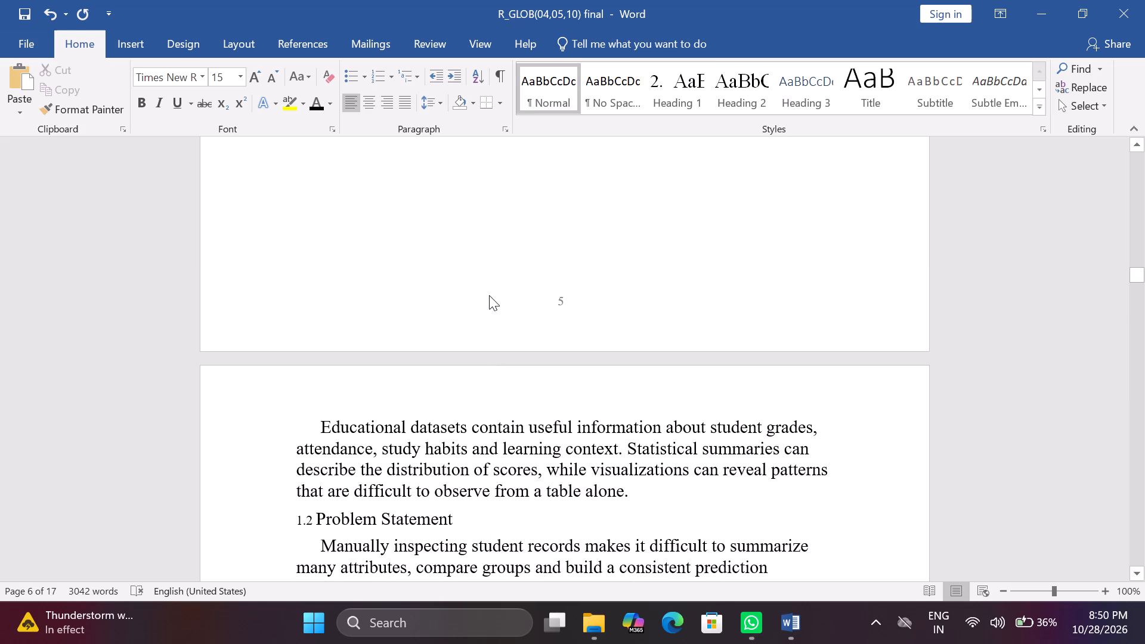
key("Return")
key("BackSpace")
key("BackSpace")
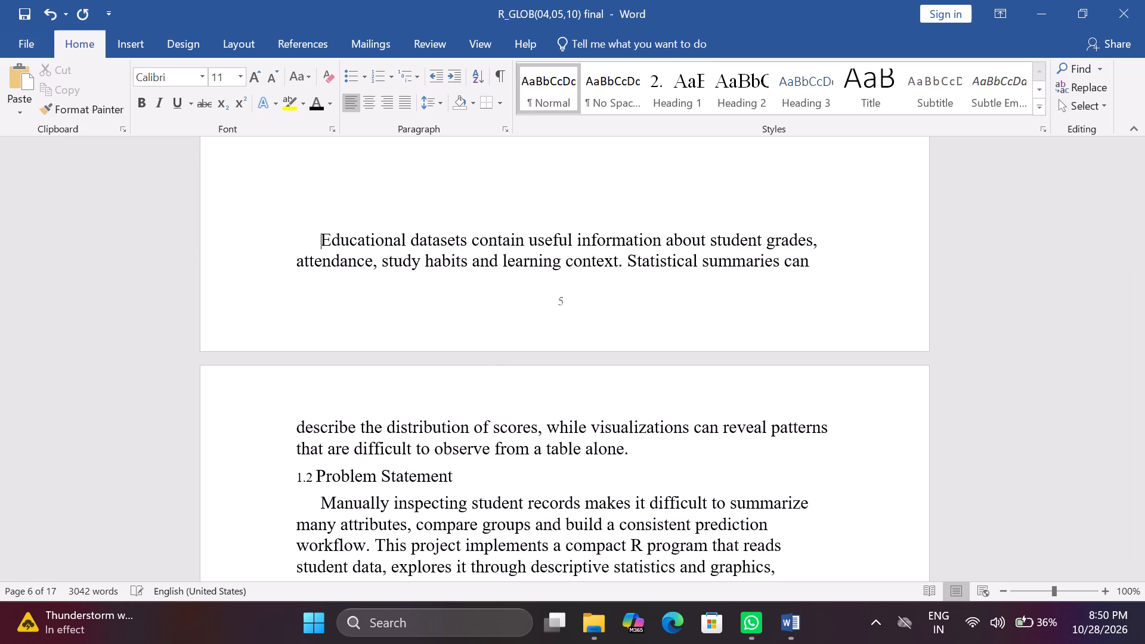
key("ctrl+z")
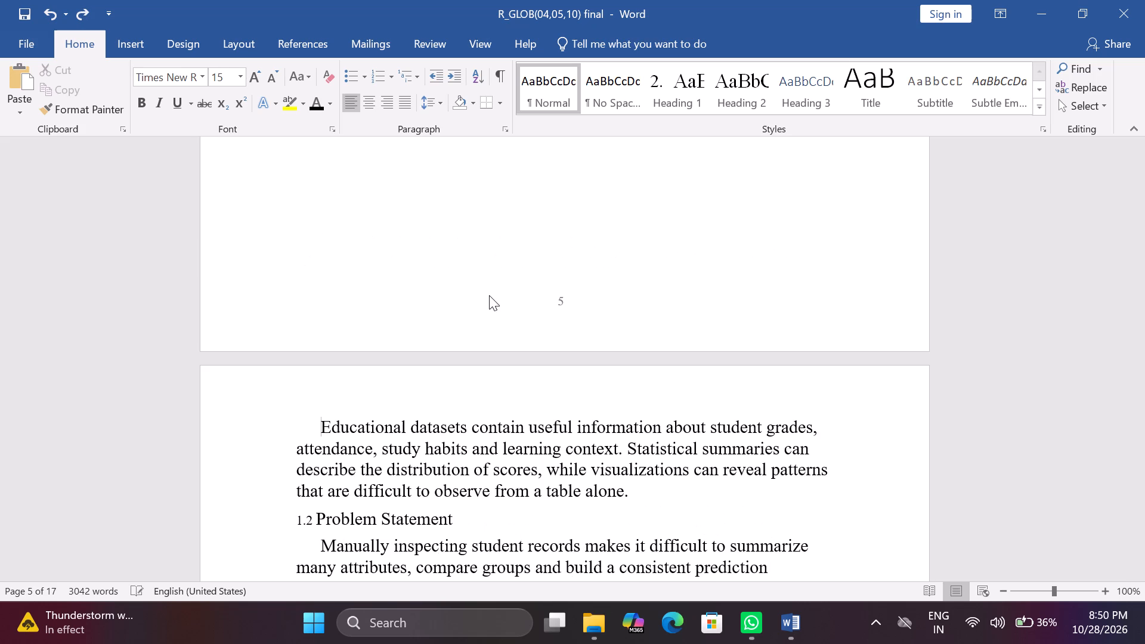
key("Return")
key("Return")
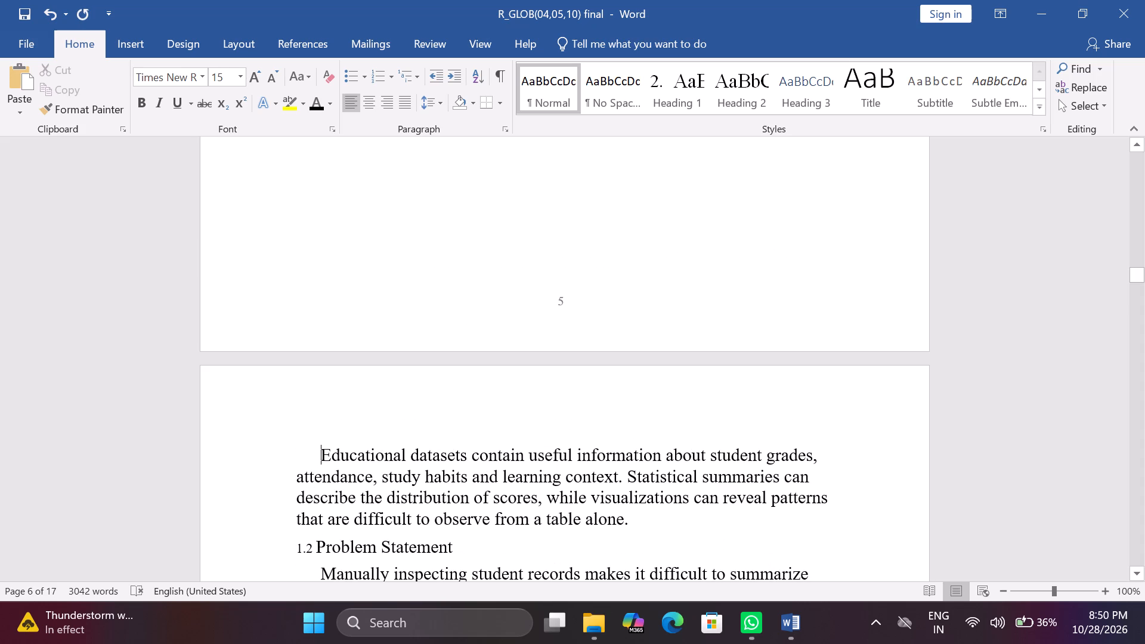
left_click(468, 402)
key("Return")
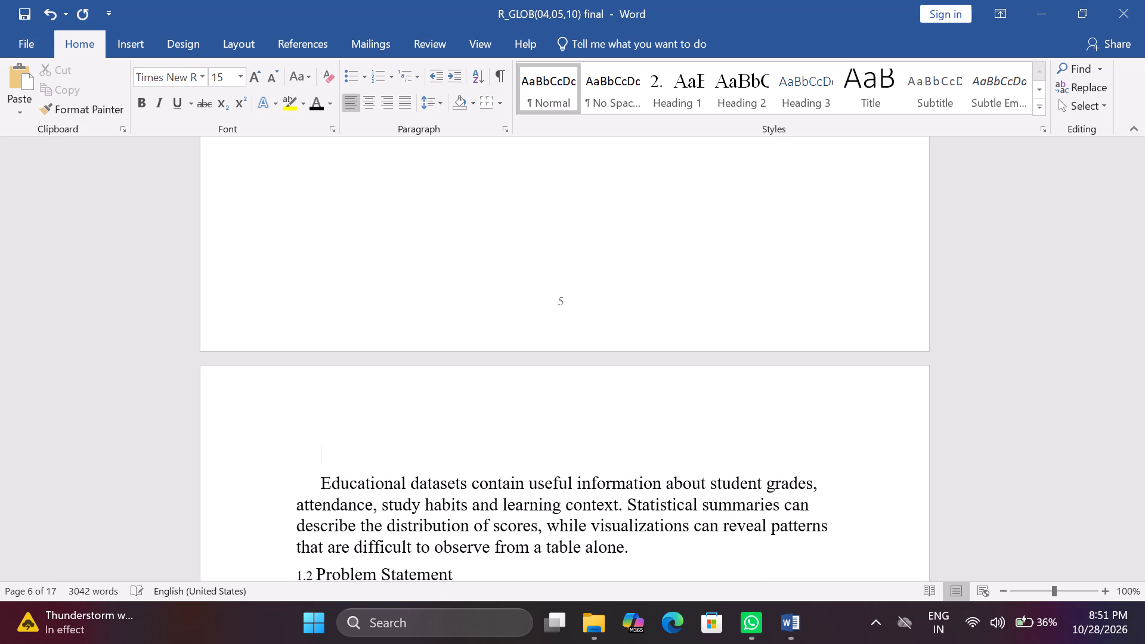
Paste the copied "1.INTRODUCTION" heading on the blank line at the top of page 6.
left_click(510, 413)
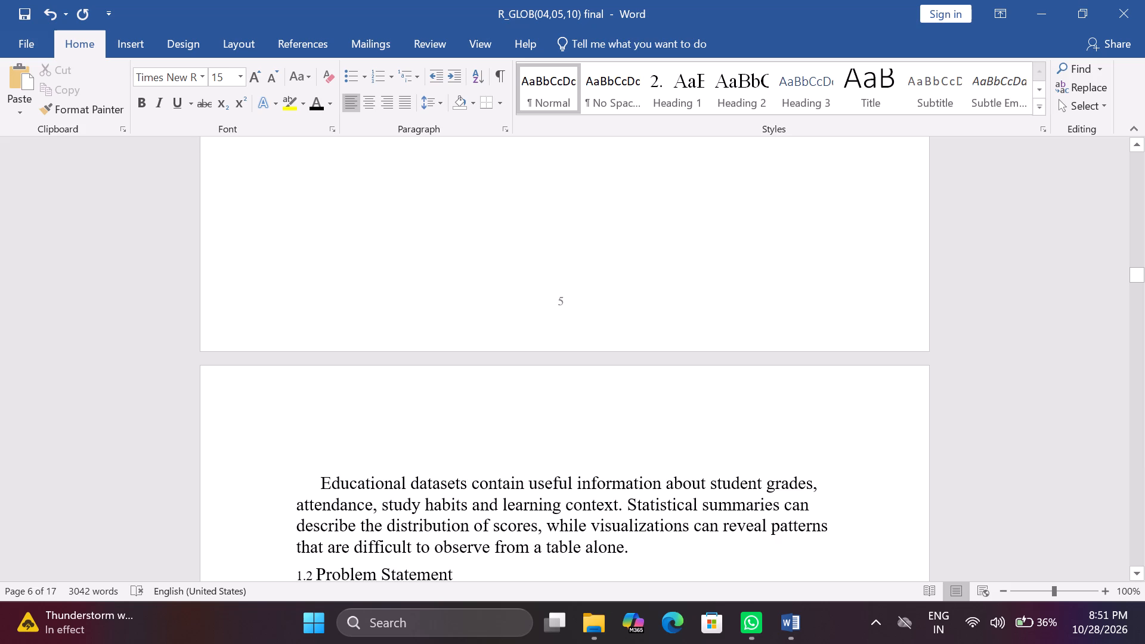
key("ctrl+v")
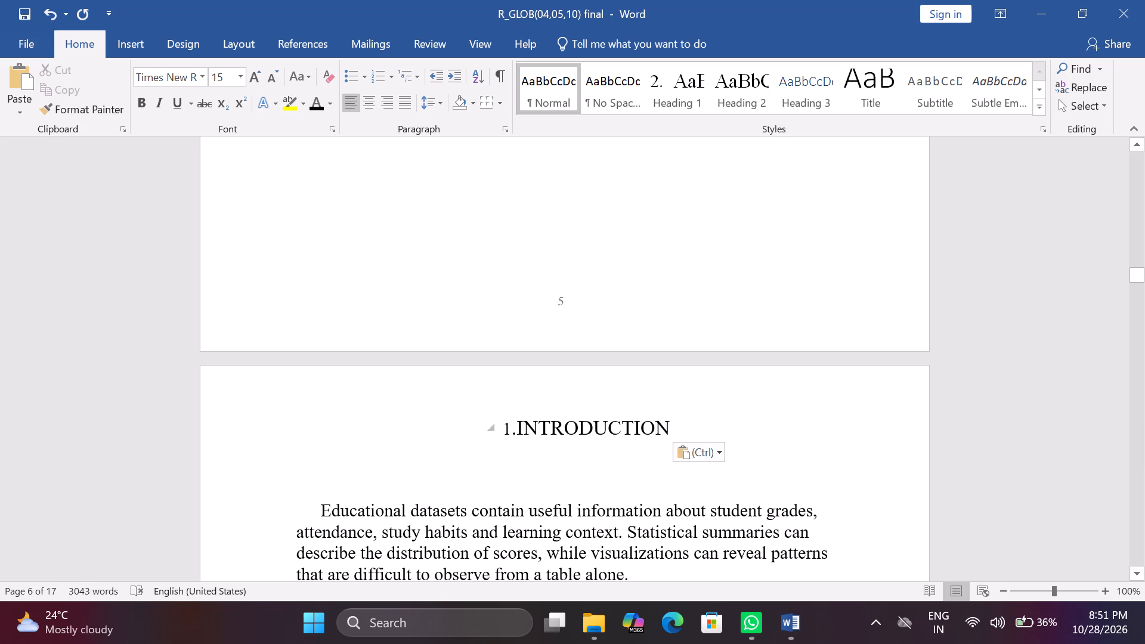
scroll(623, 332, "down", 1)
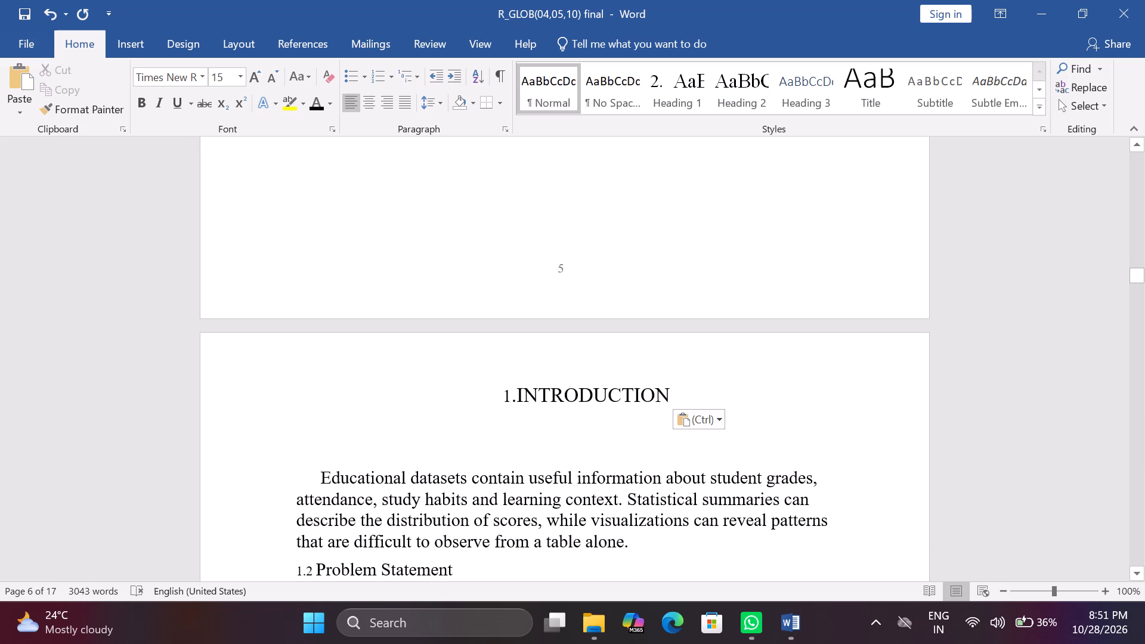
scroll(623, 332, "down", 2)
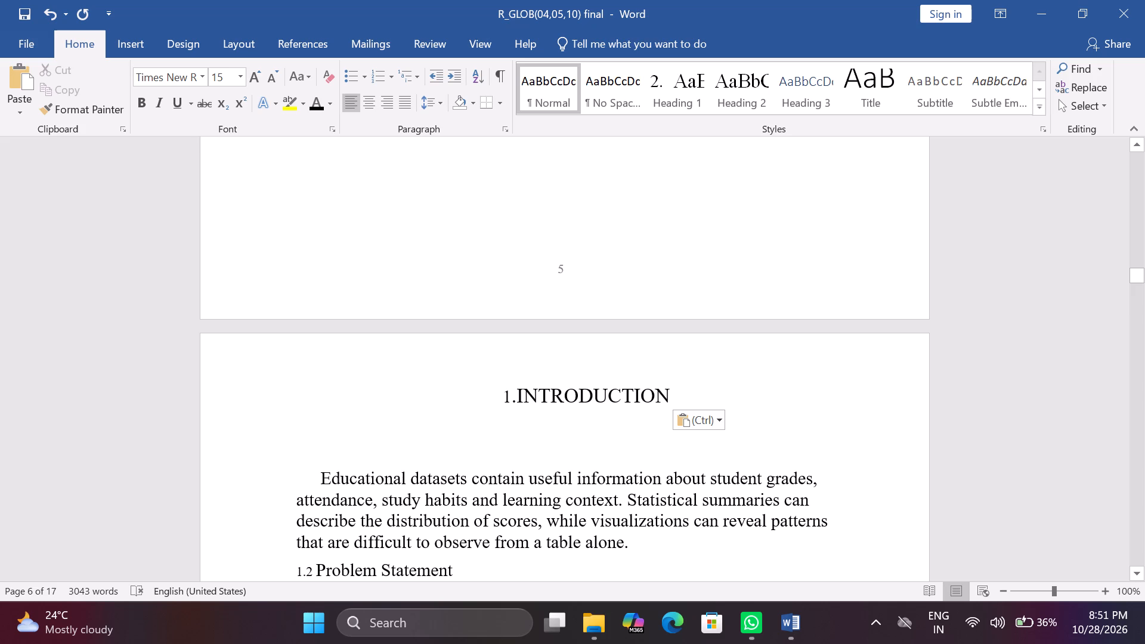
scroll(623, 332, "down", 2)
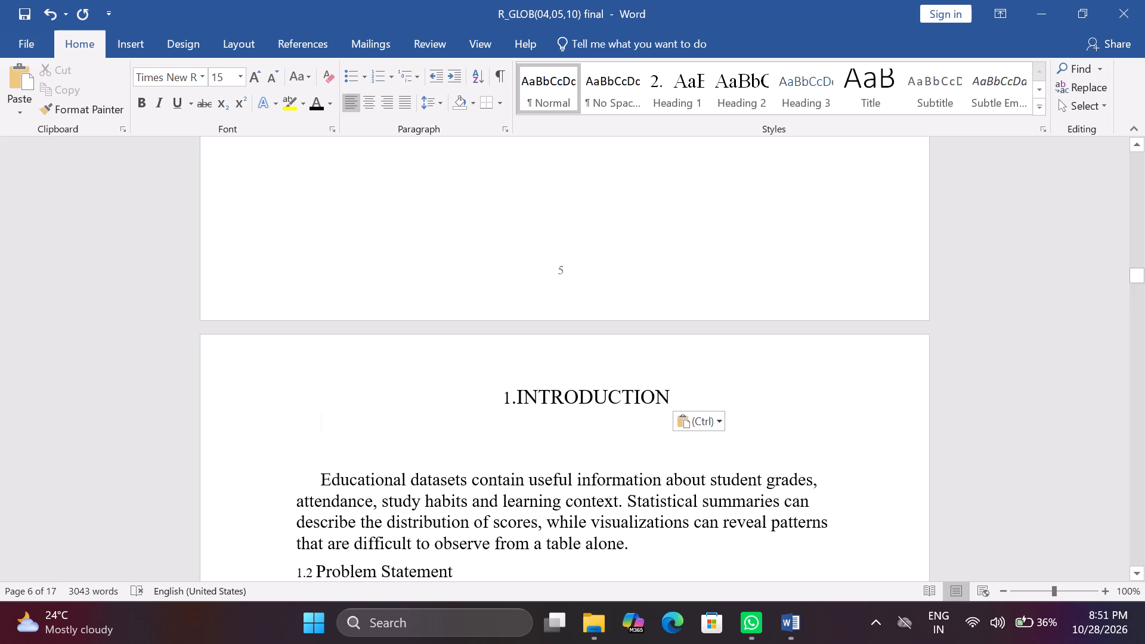
Move the "2.LITERATURE SURVEY" heading to the top of page 7 by adding an empty row to the end of the table above it.
scroll(623, 332, "down", 4)
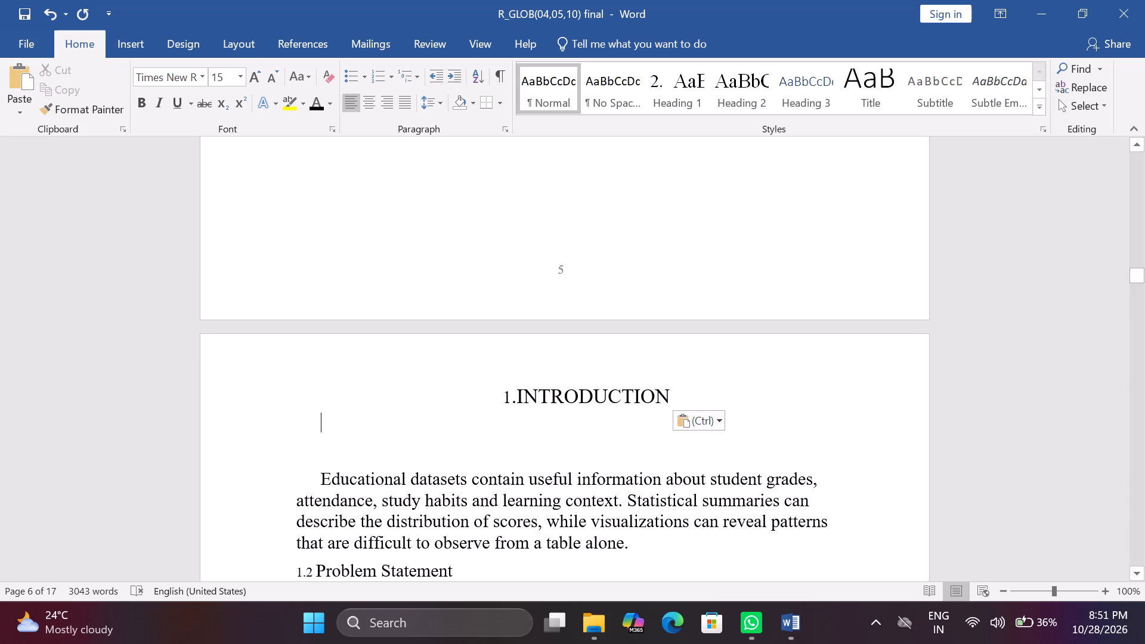
scroll(623, 332, "down", 3)
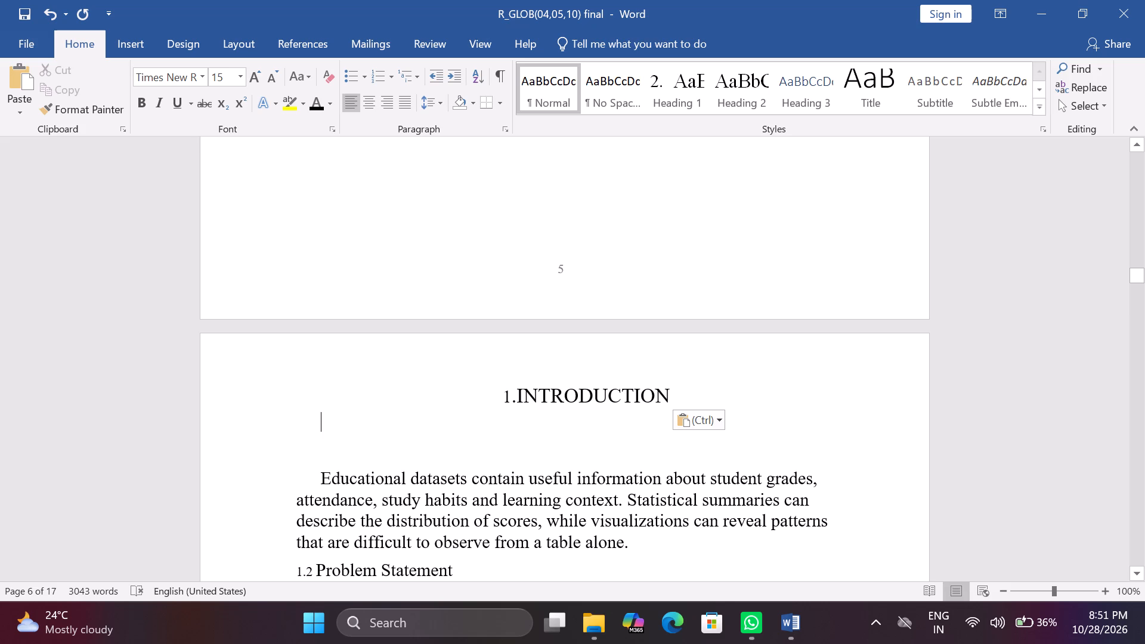
scroll(623, 332, "down", 2)
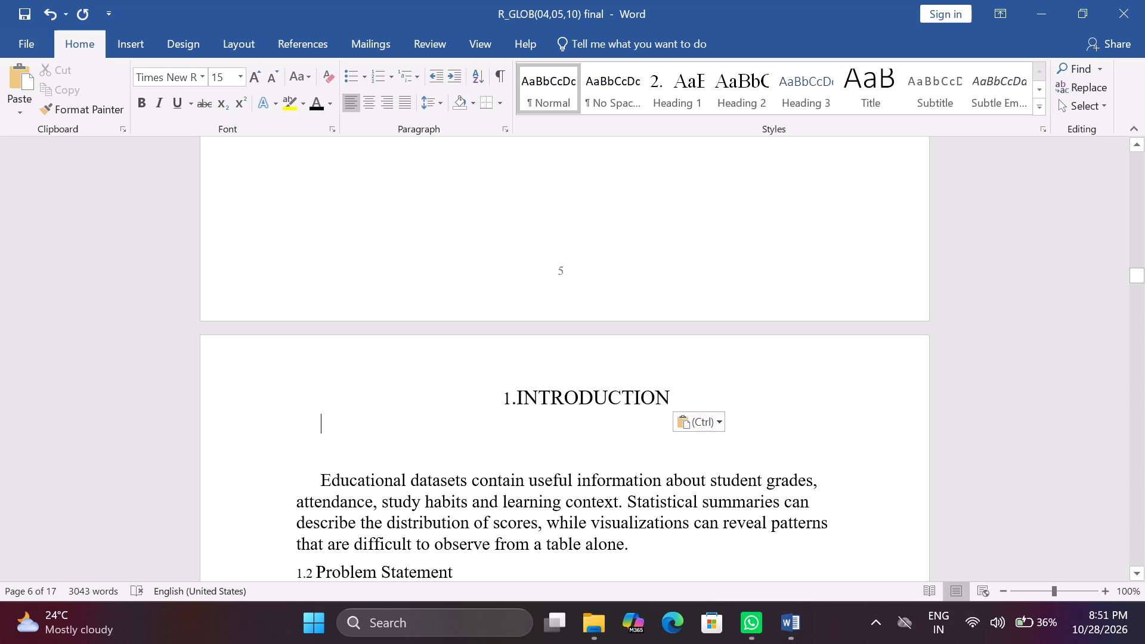
scroll(623, 332, "down", 1)
scroll(623, 332, "up", 2)
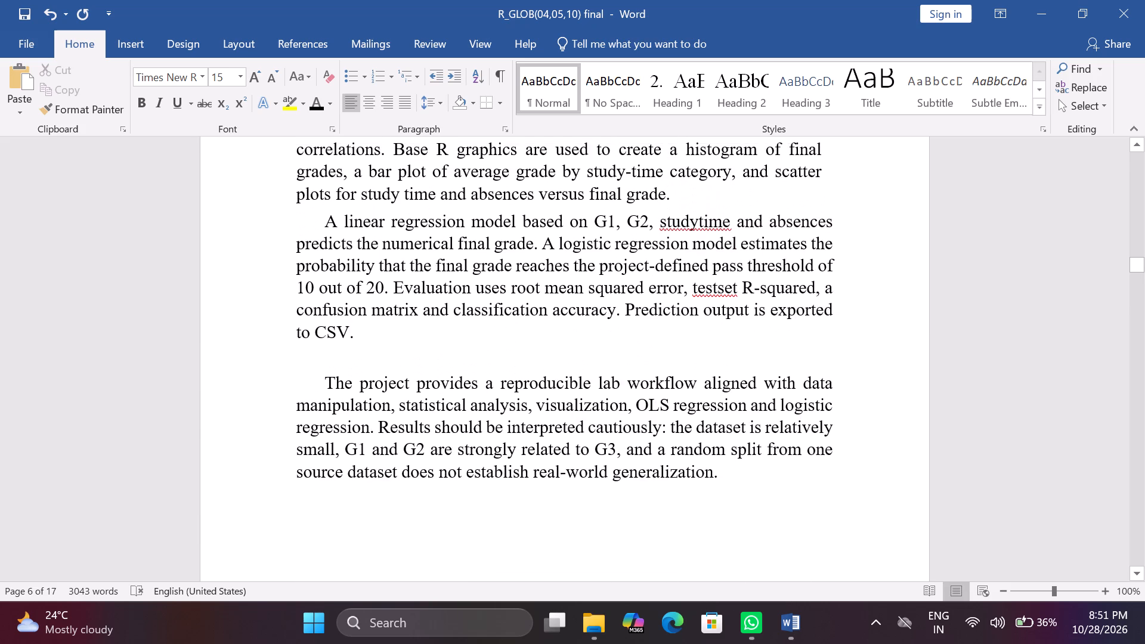
scroll(623, 332, "up", 1)
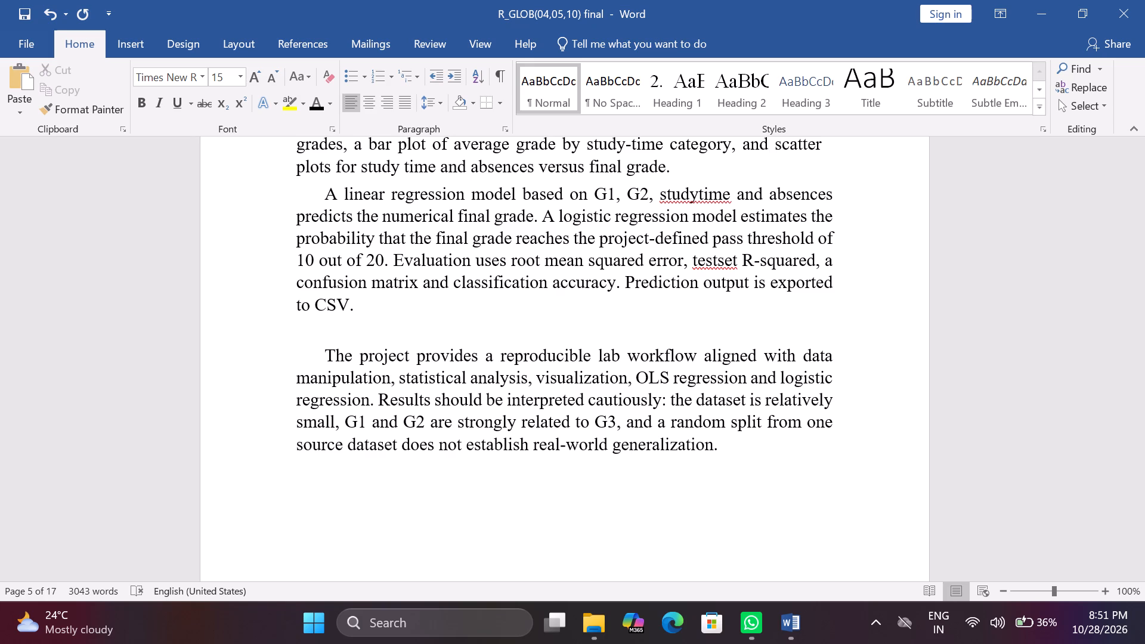
scroll(623, 332, "down", 10)
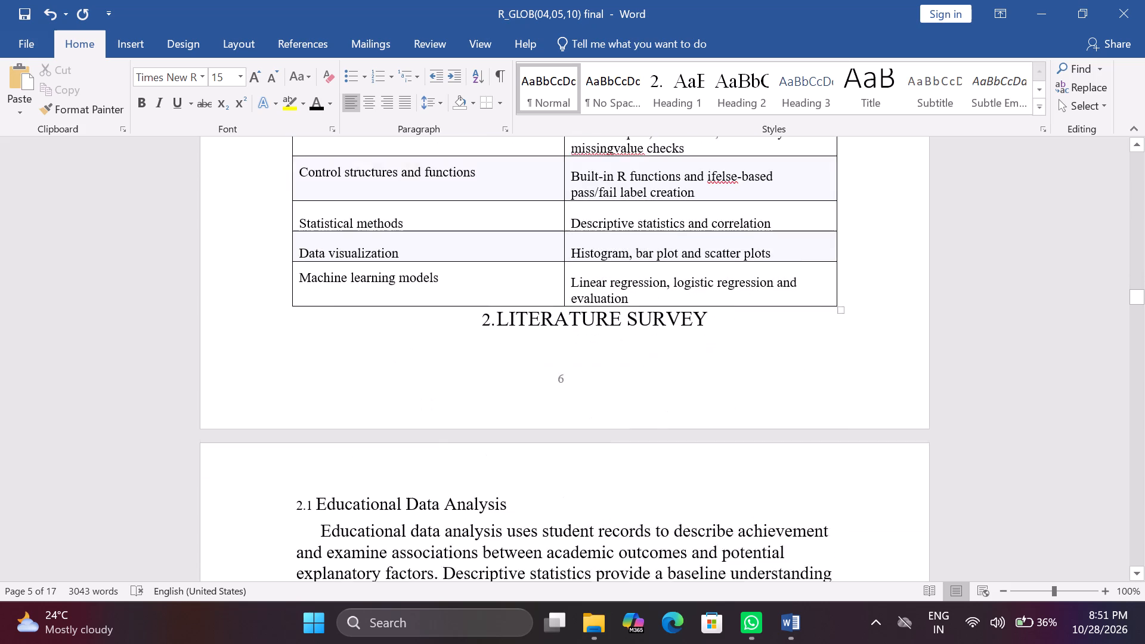
scroll(623, 332, "down", 1)
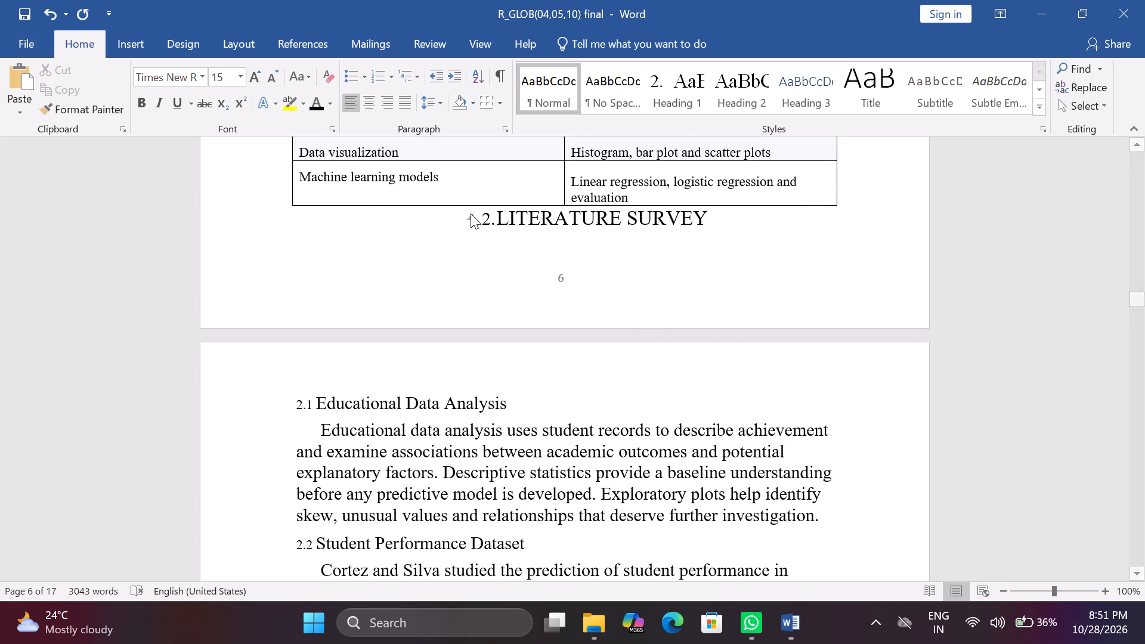
left_click_drag(471, 213, 457, 218)
left_click(457, 218)
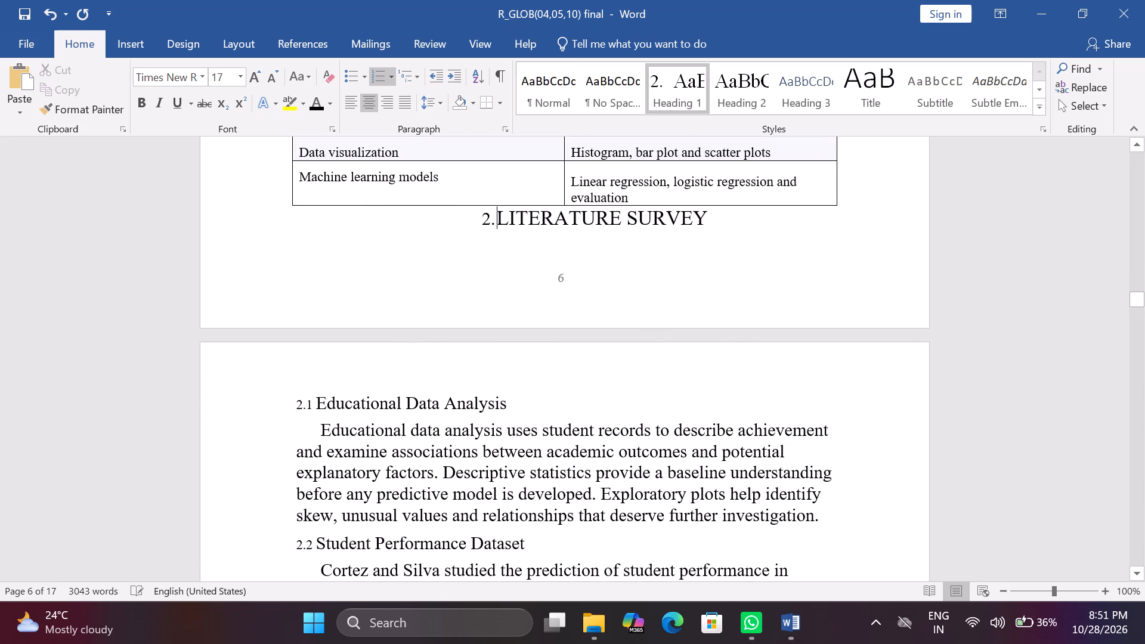
key("Left")
key("Left")
key("Return")
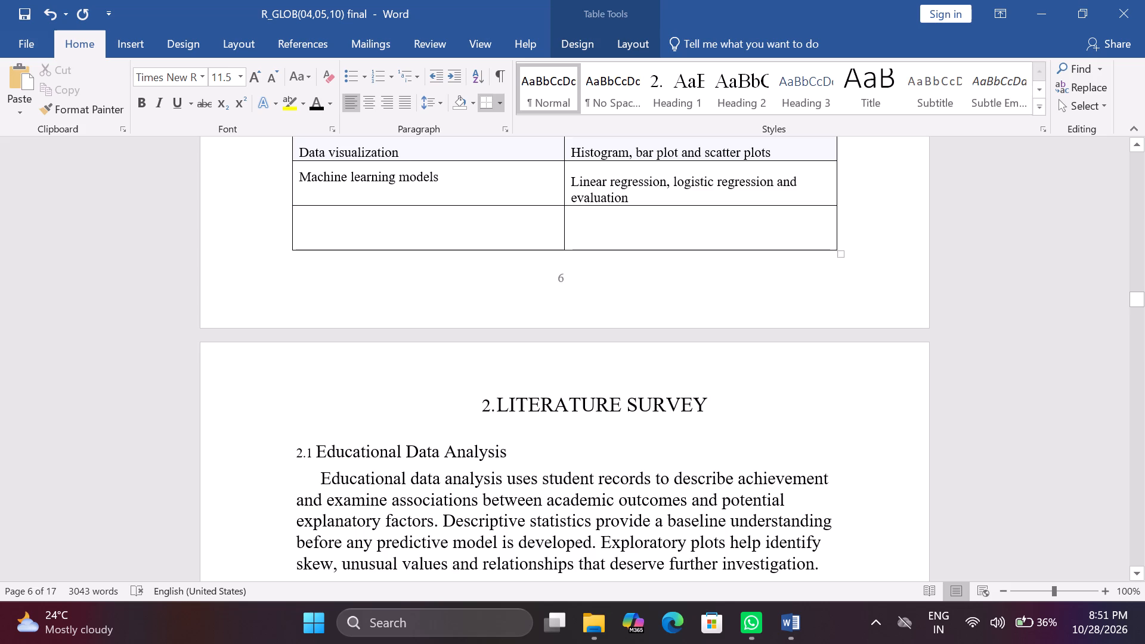
Insert a blank line after the section 2.5 paragraph to push the "3.PROPOSED METHOD" heading onto page 8.
scroll(543, 263, "down", 3)
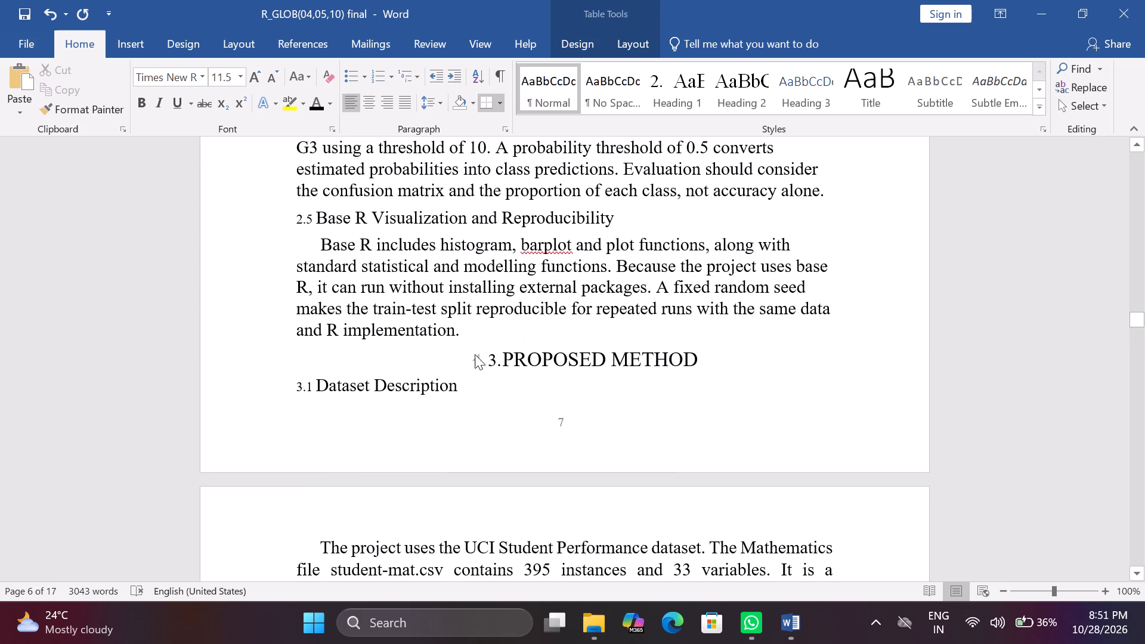
left_click(463, 357)
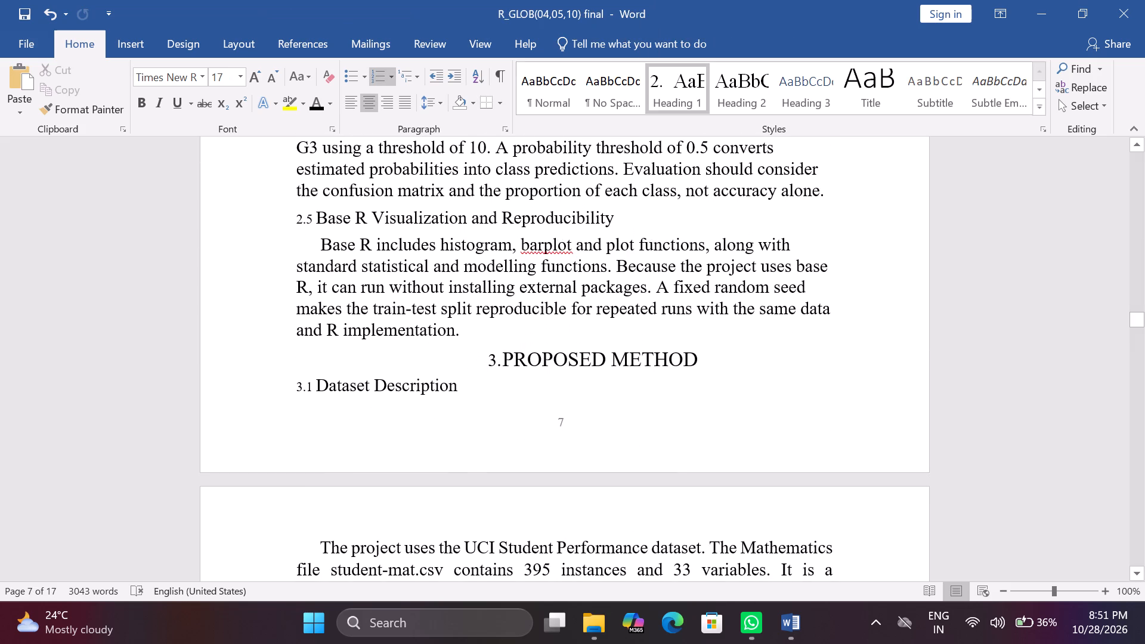
key("Left")
key("Left")
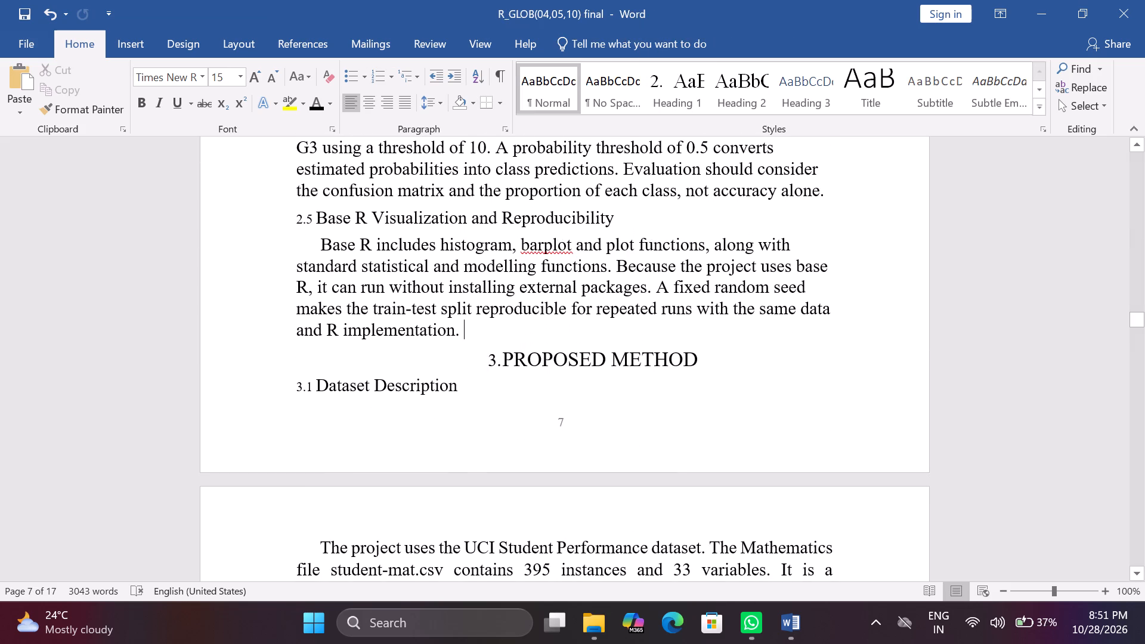
key("Return")
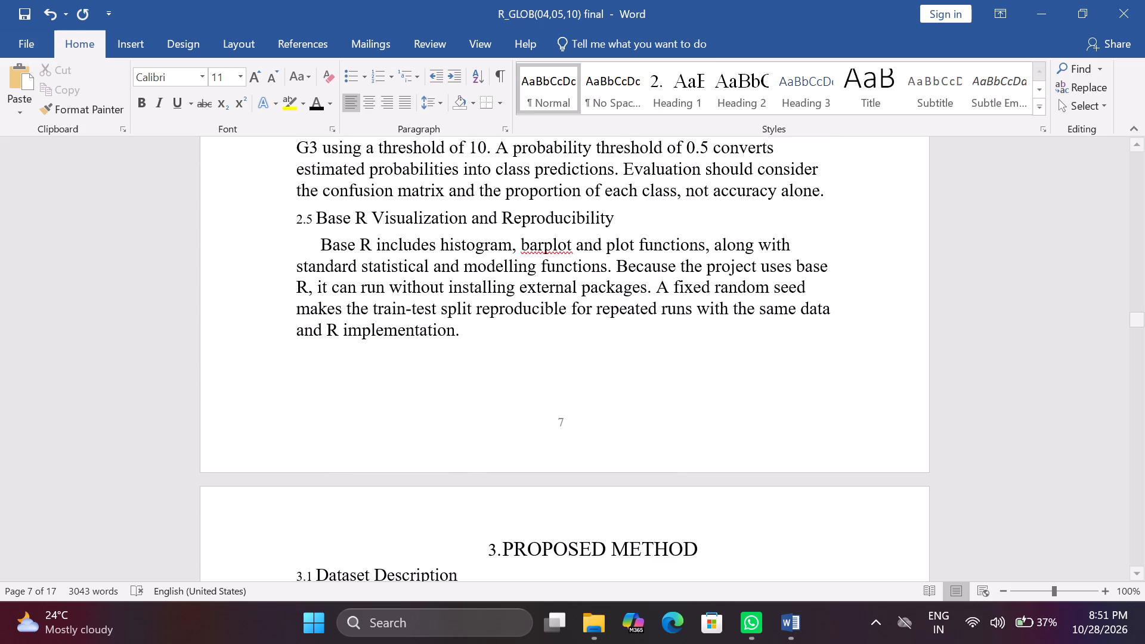
Delete the "3.1 Dataset Description" heading, including its number, below the "3.PROPOSED METHOD" heading.
scroll(577, 382, "down", 1)
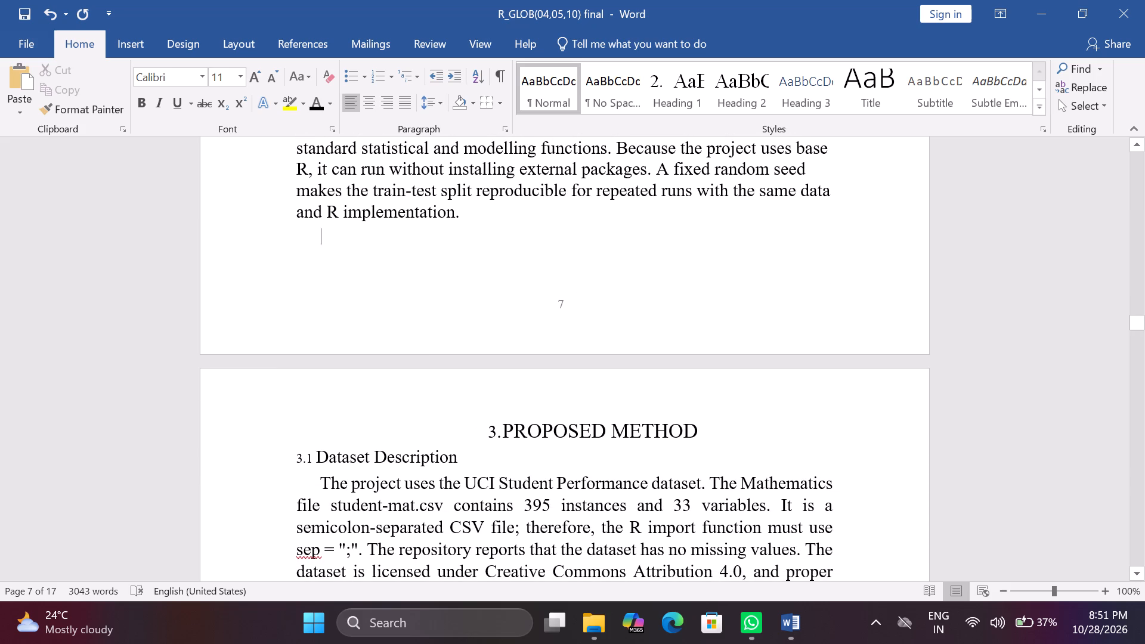
left_click(460, 458)
left_click_drag(460, 458, 279, 457)
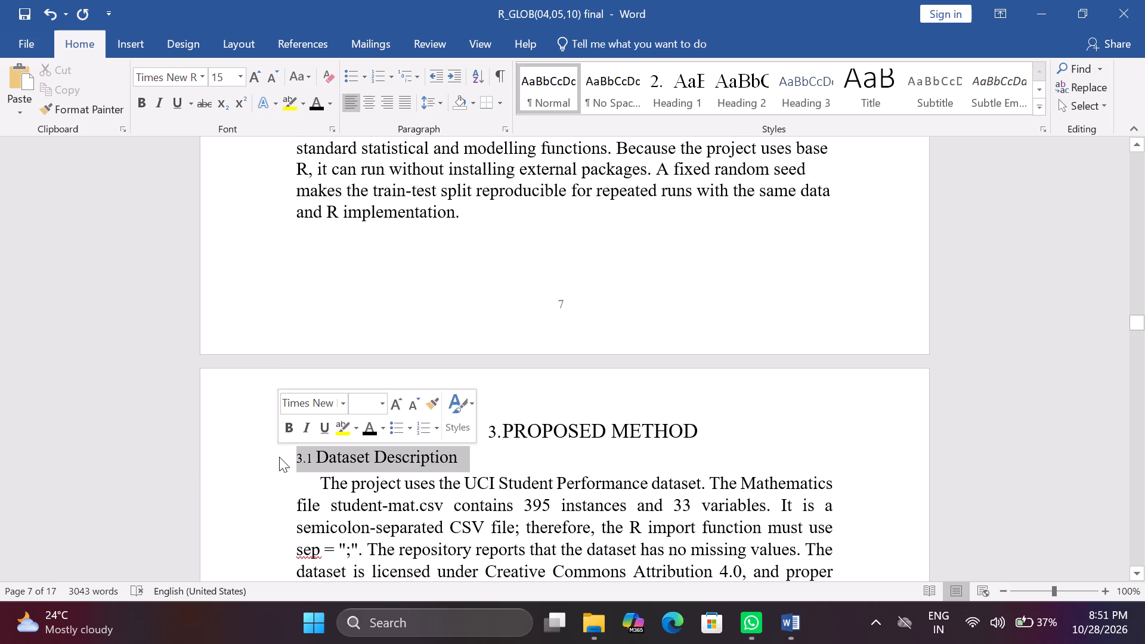
key("BackSpace")
Review the page layout of the Proposed Method chapter from page 8 onward, checking its headings, figures and tables.
scroll(429, 453, "down", 1)
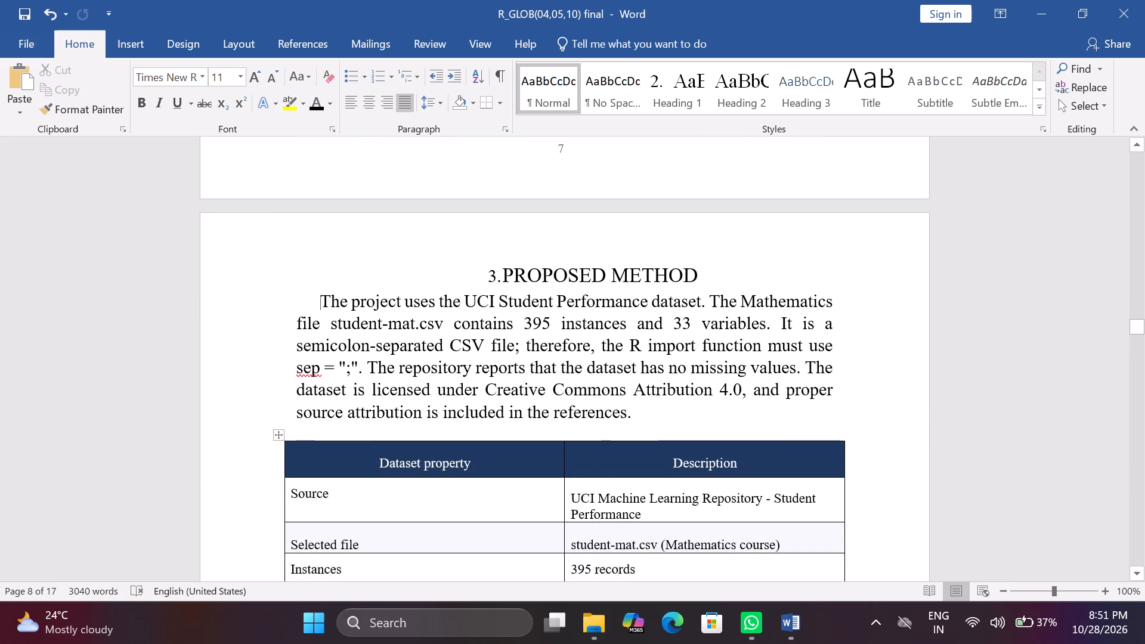
scroll(429, 453, "down", 4)
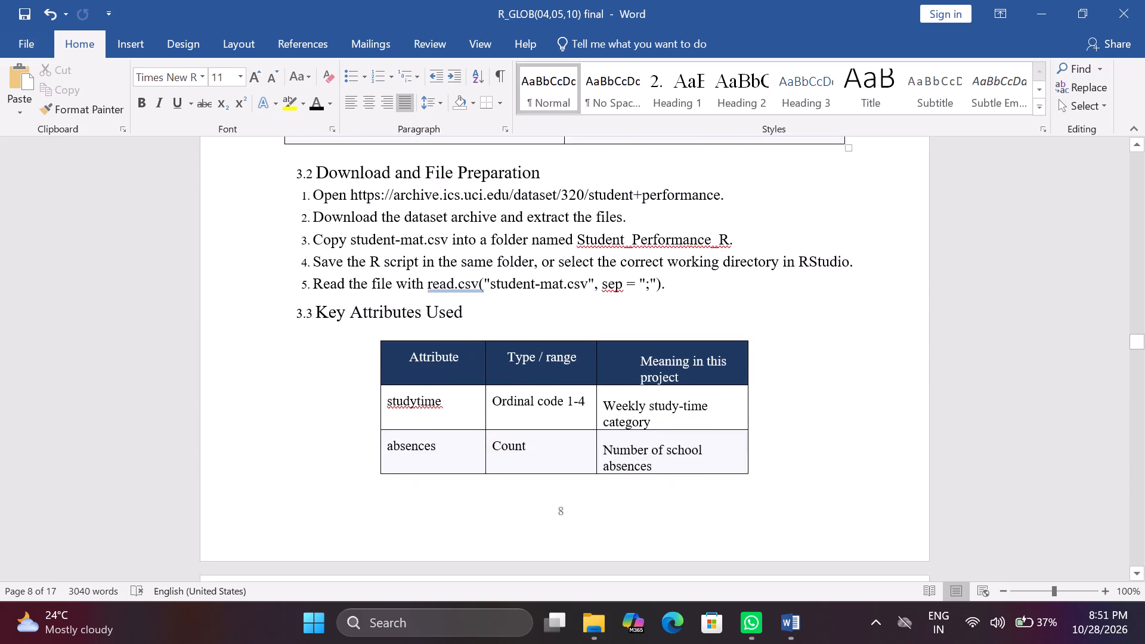
scroll(429, 453, "down", 4)
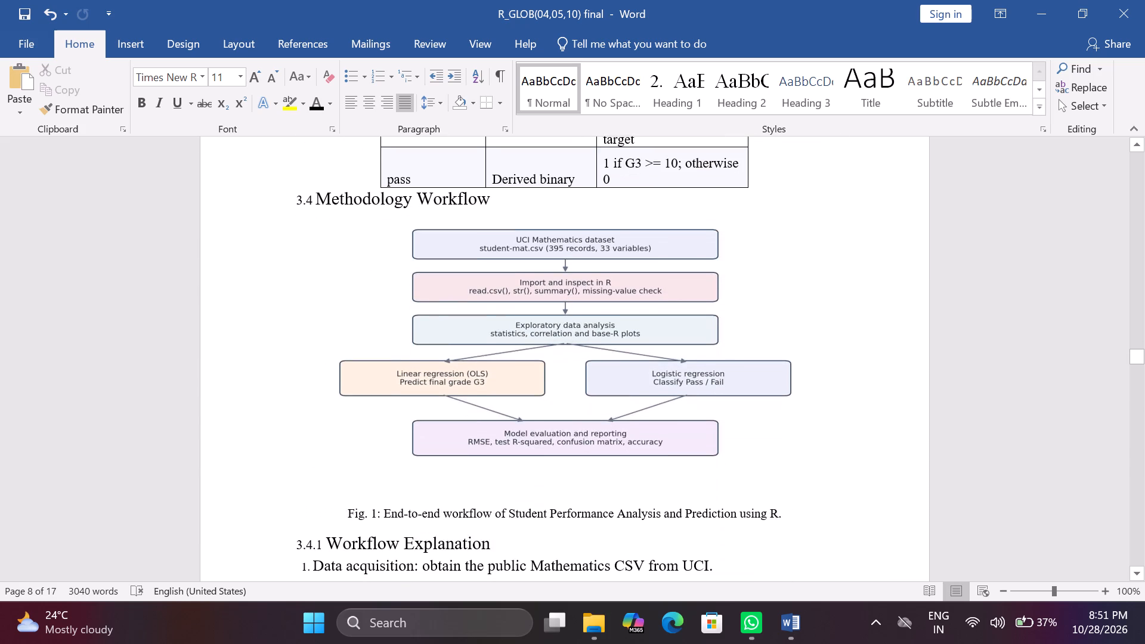
scroll(429, 453, "down", 3)
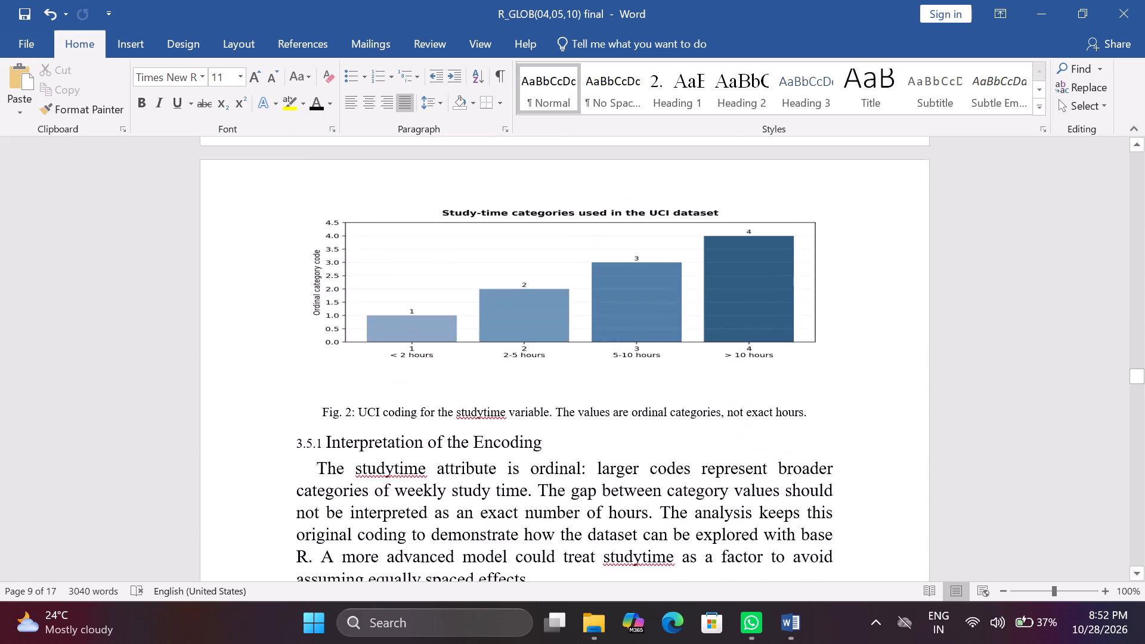
scroll(429, 453, "down", 5)
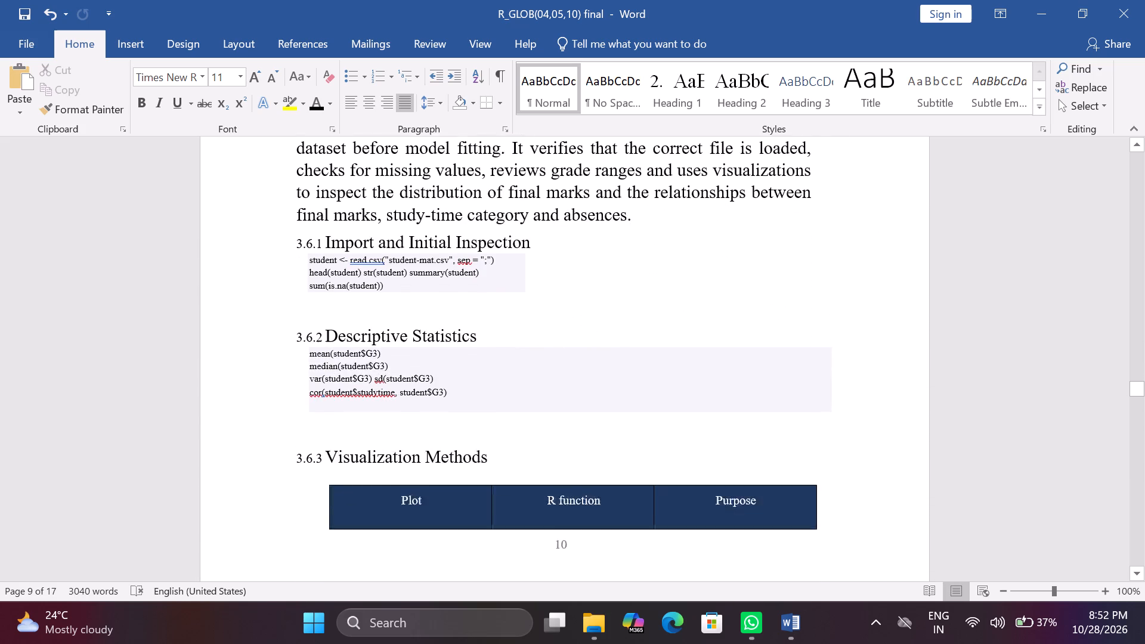
scroll(429, 453, "down", 2)
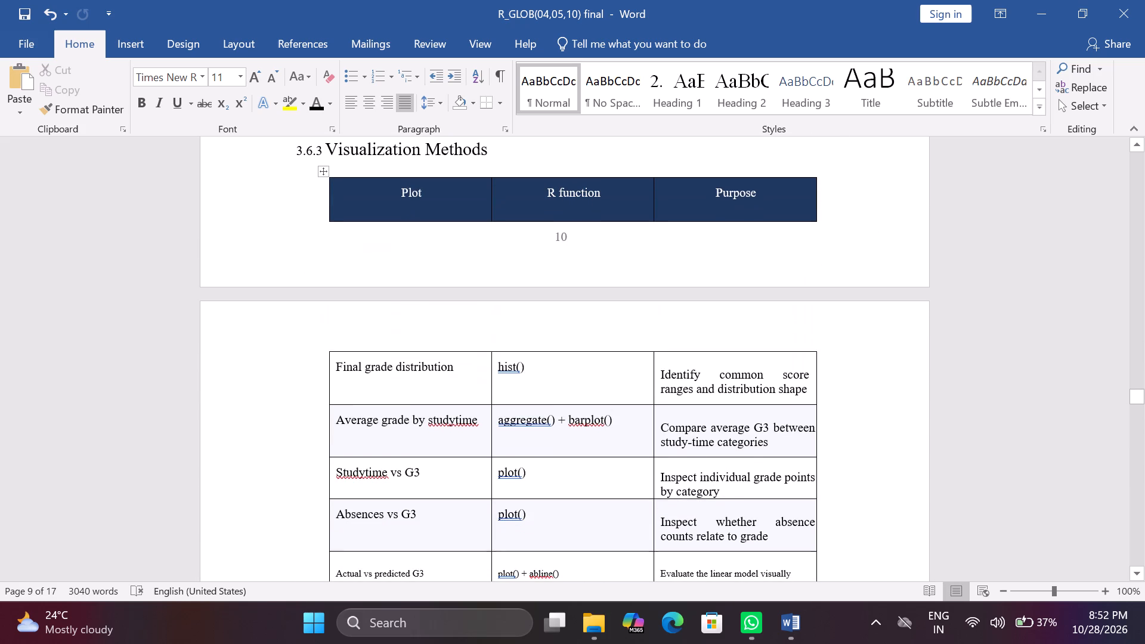